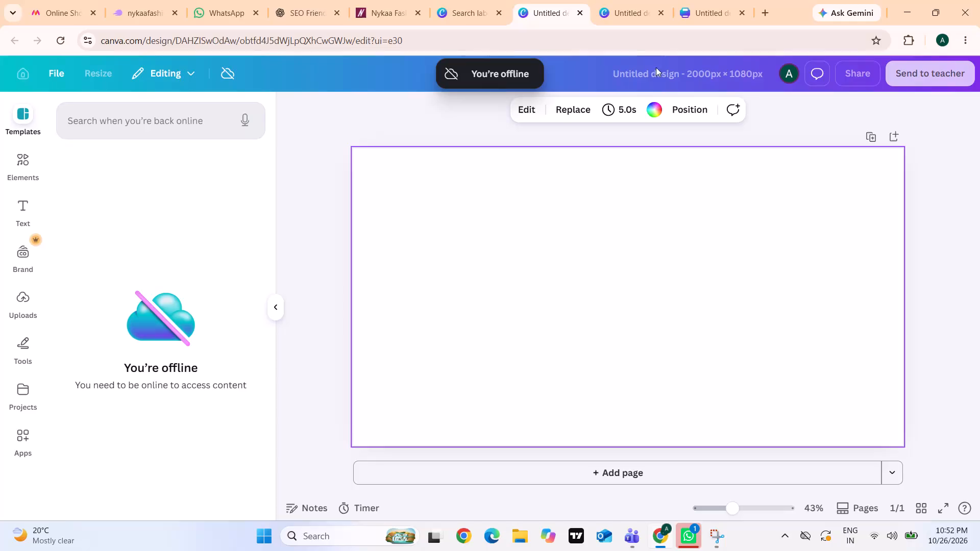
# Switch the computer's Wi-Fi connection to the OPPO A78 5G network.
pyautogui.click(872, 524)
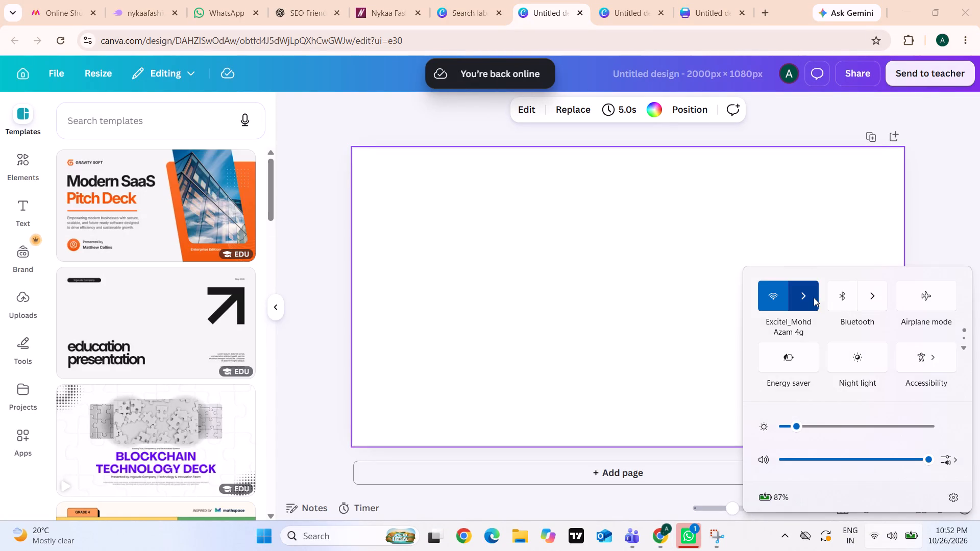
pyautogui.click(814, 297)
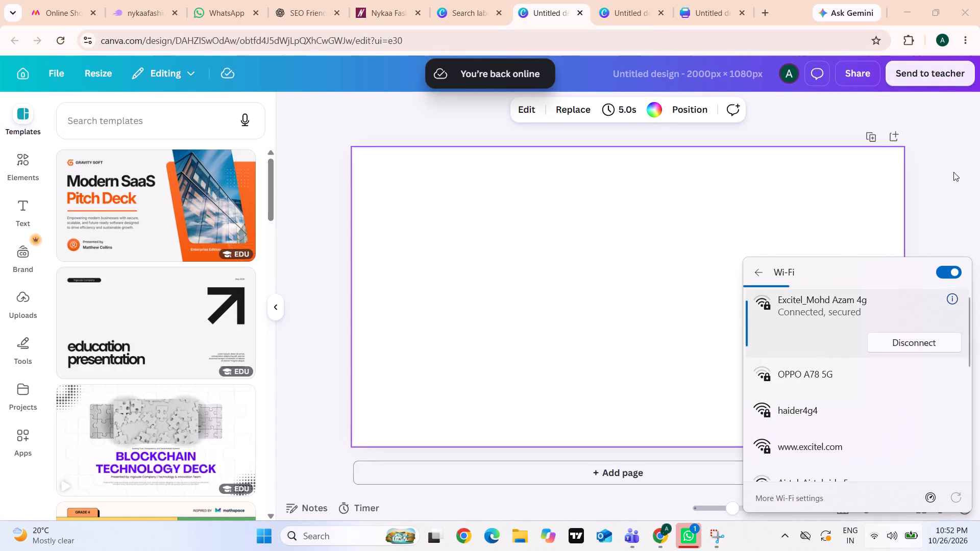
pyautogui.click(846, 381)
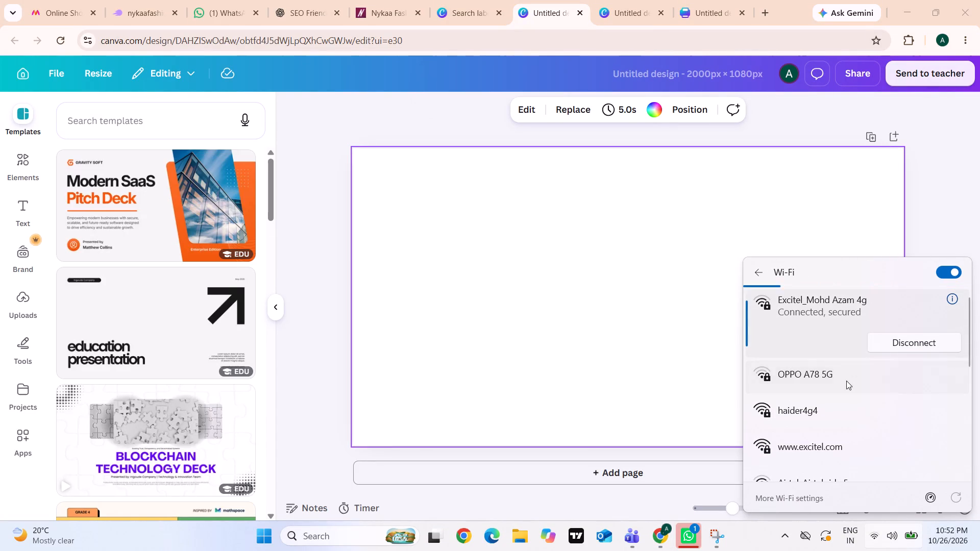
pyautogui.click(900, 399)
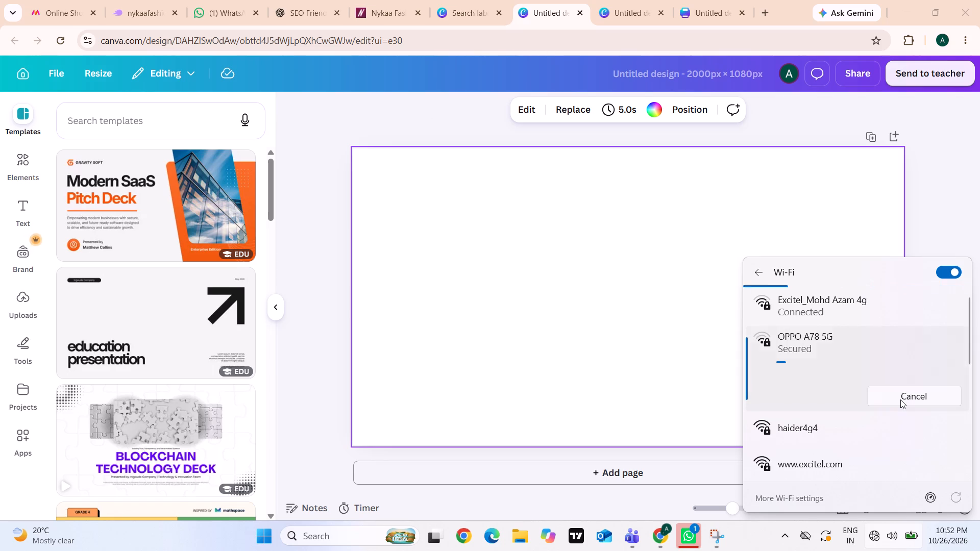
pyautogui.click(938, 213)
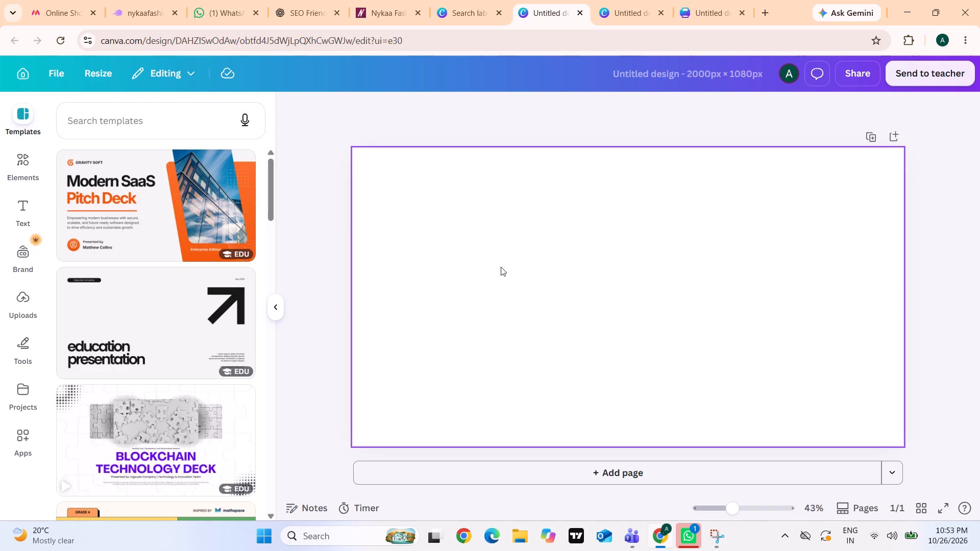
# Open the text options for the blank 2000 x 1080 px design.
pyautogui.click(29, 204)
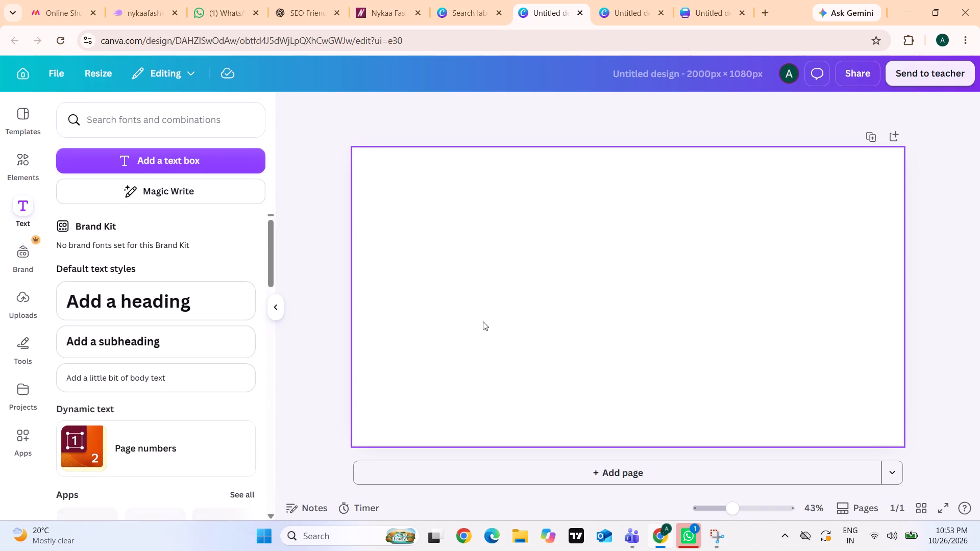
# Set the blank page's background colour to solid black.
pyautogui.click(478, 257)
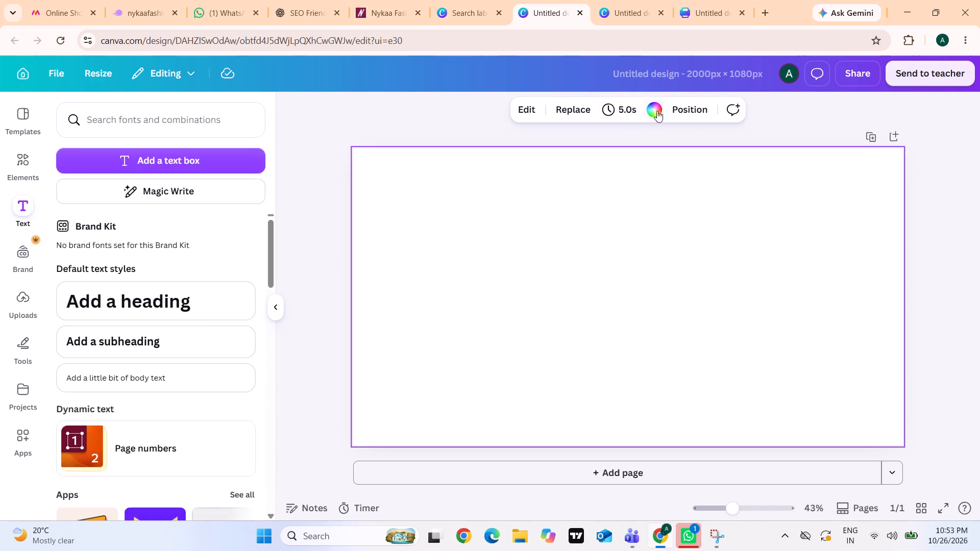
pyautogui.click(657, 111)
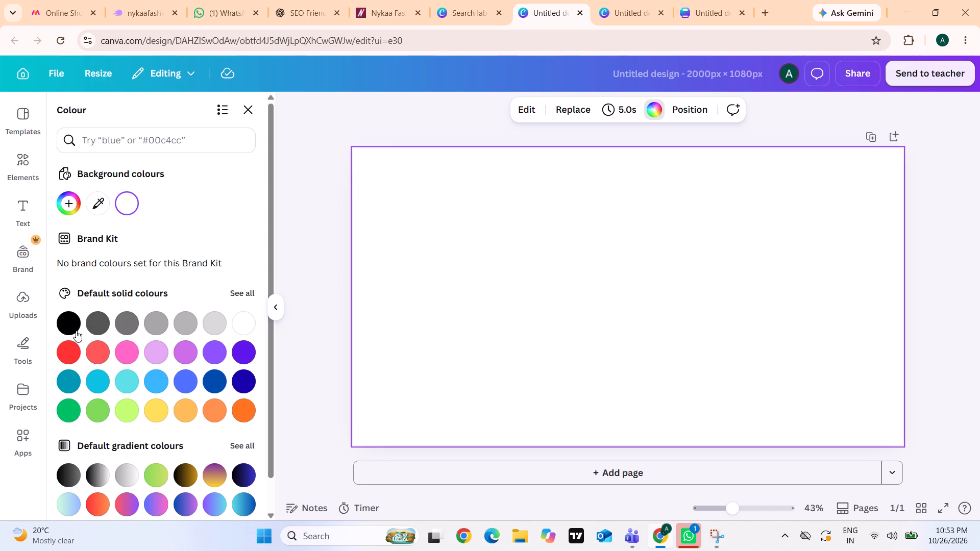
pyautogui.click(68, 326)
pyautogui.click(109, 325)
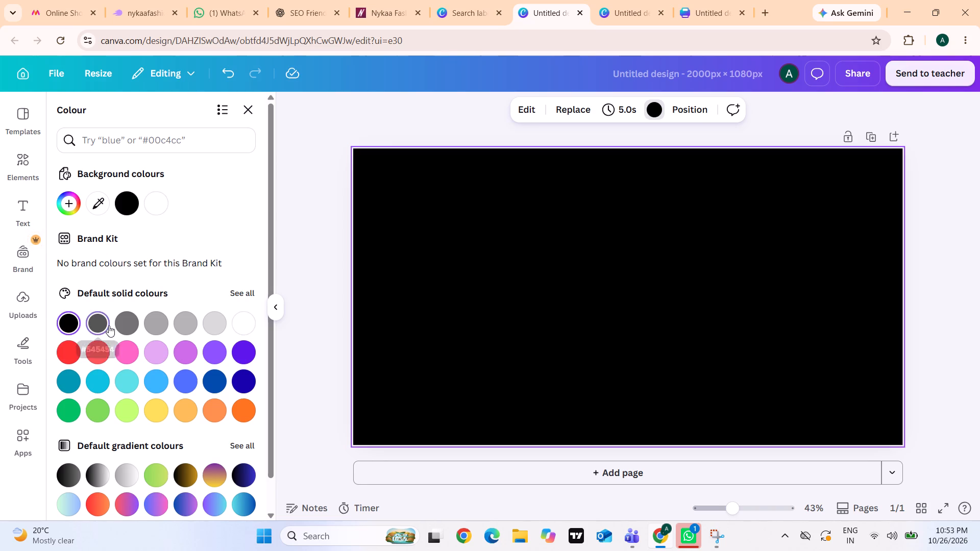
pyautogui.click(218, 320)
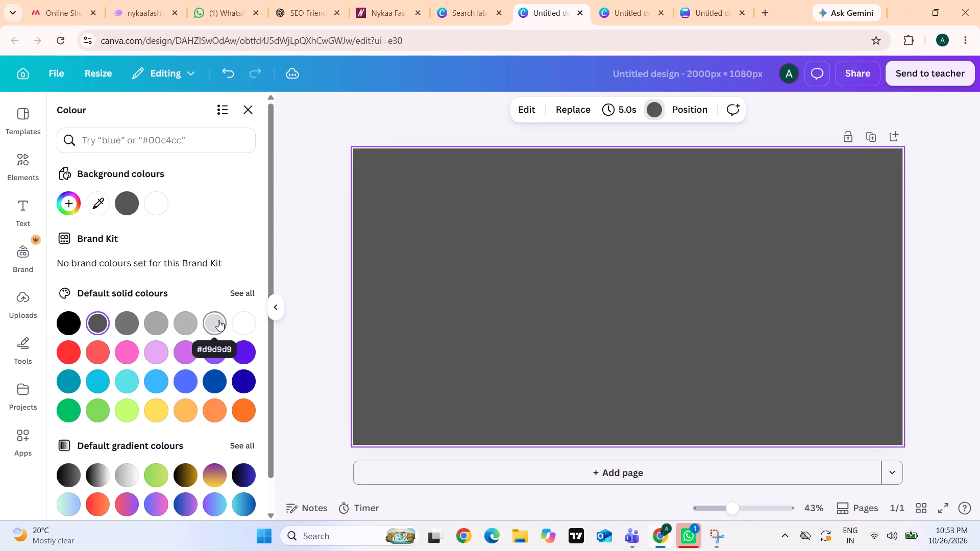
pyautogui.click(67, 317)
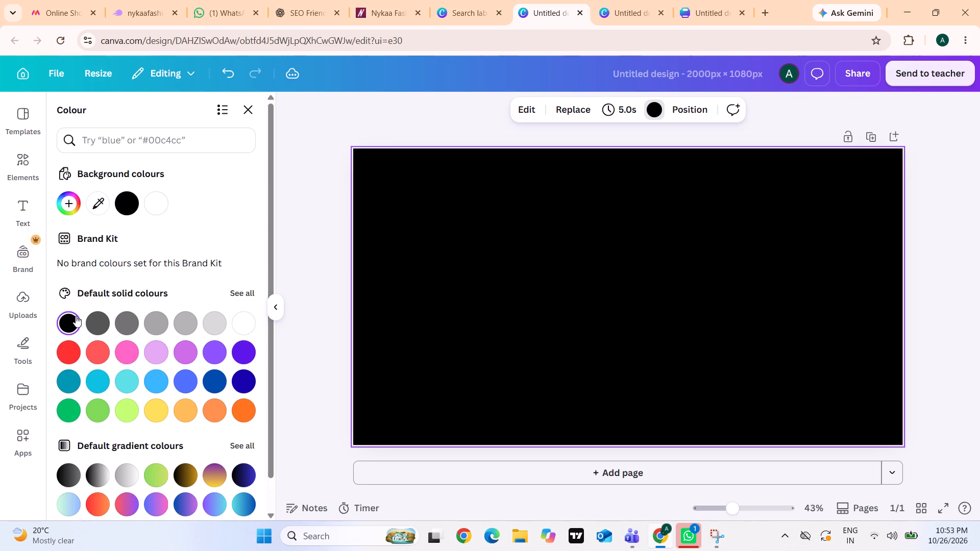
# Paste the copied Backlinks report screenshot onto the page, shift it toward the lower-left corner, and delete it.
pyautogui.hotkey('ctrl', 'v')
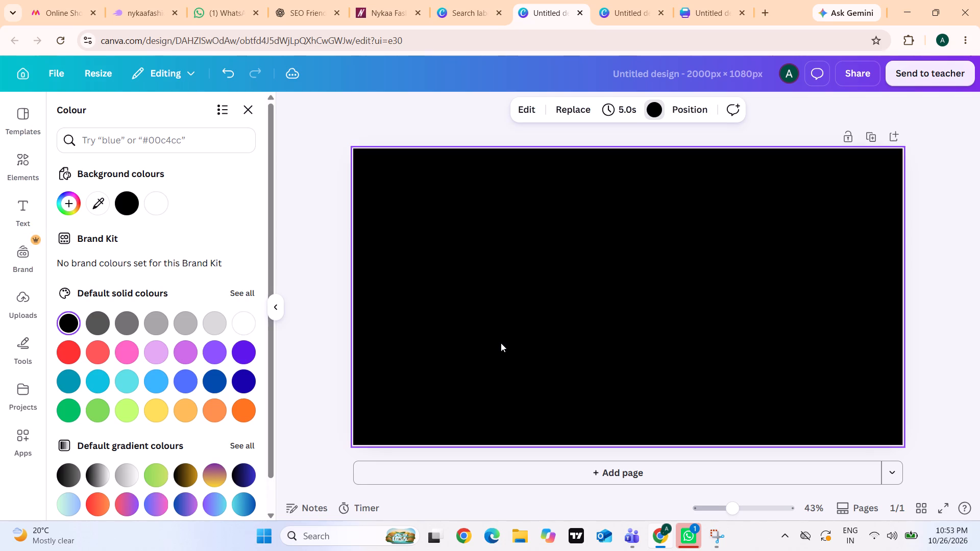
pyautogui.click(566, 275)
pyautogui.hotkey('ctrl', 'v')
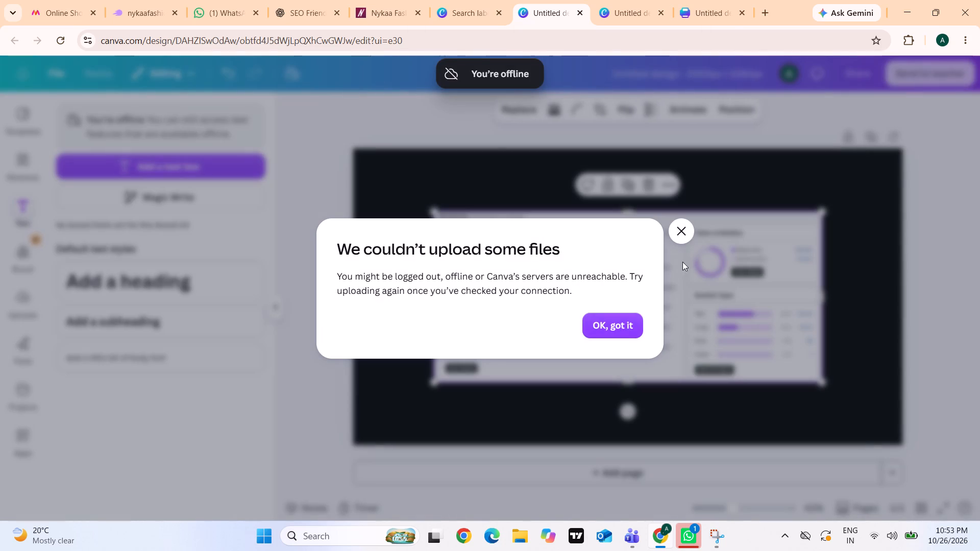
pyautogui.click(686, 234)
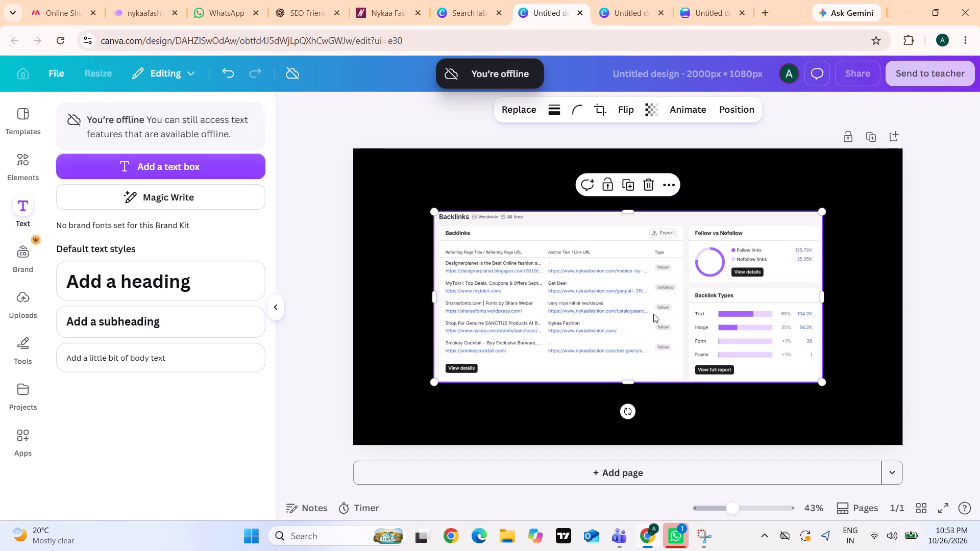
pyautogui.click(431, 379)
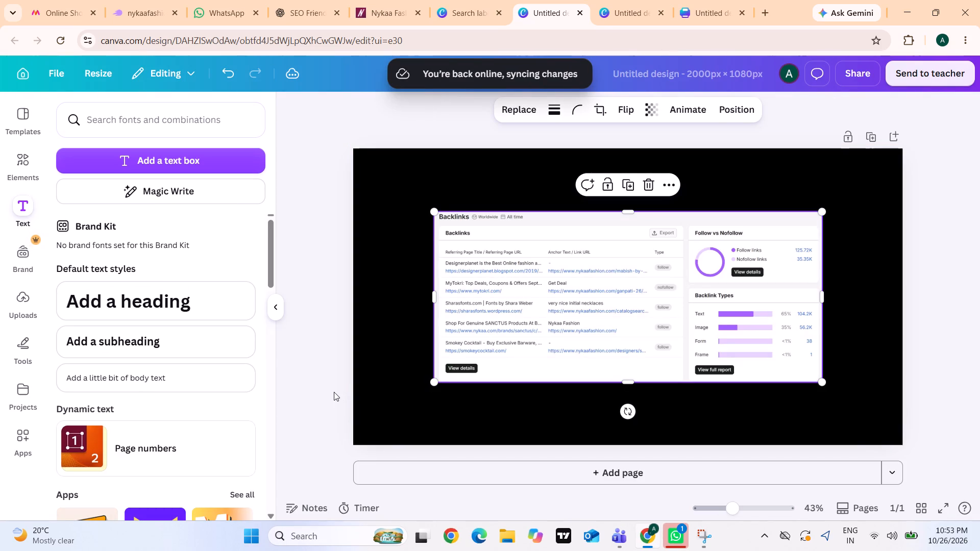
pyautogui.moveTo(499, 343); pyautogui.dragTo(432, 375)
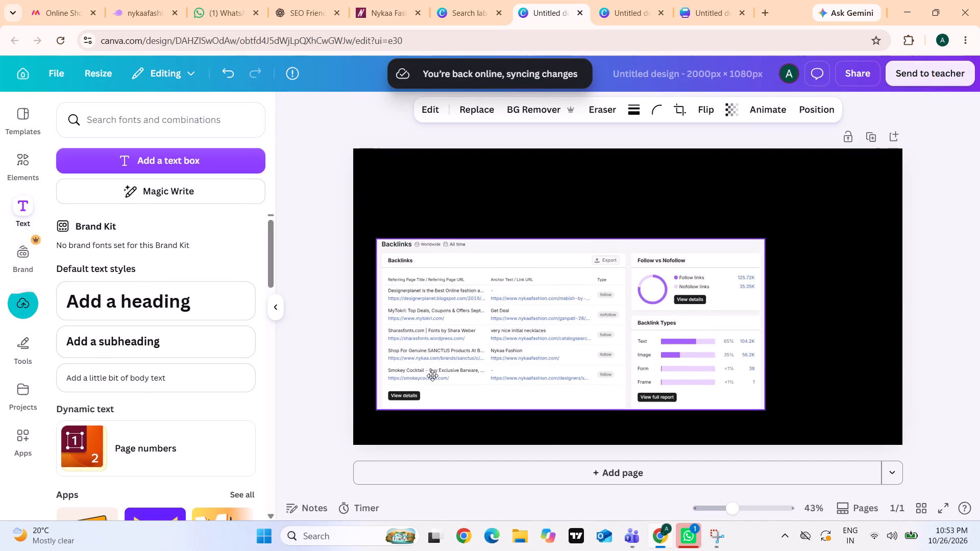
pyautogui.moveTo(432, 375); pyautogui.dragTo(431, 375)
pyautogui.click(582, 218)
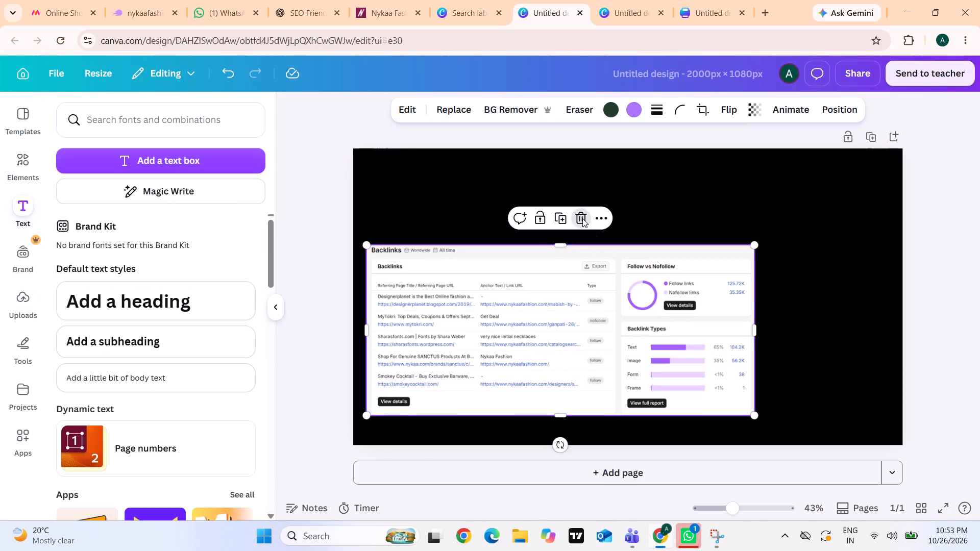
# Add a heading to the black page reading "OFF - PAGE SEO".
pyautogui.click(149, 304)
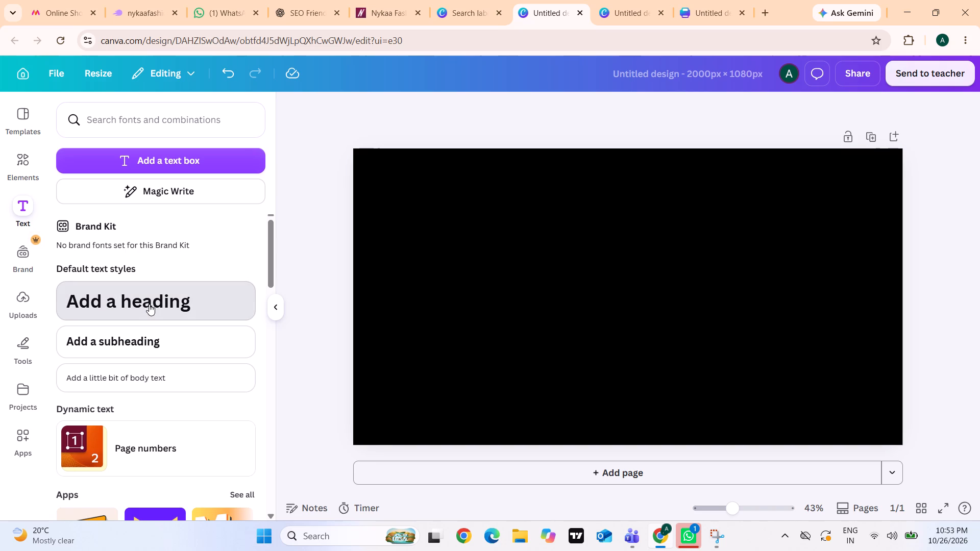
pyautogui.press('BackSpace')
pyautogui.press('o')
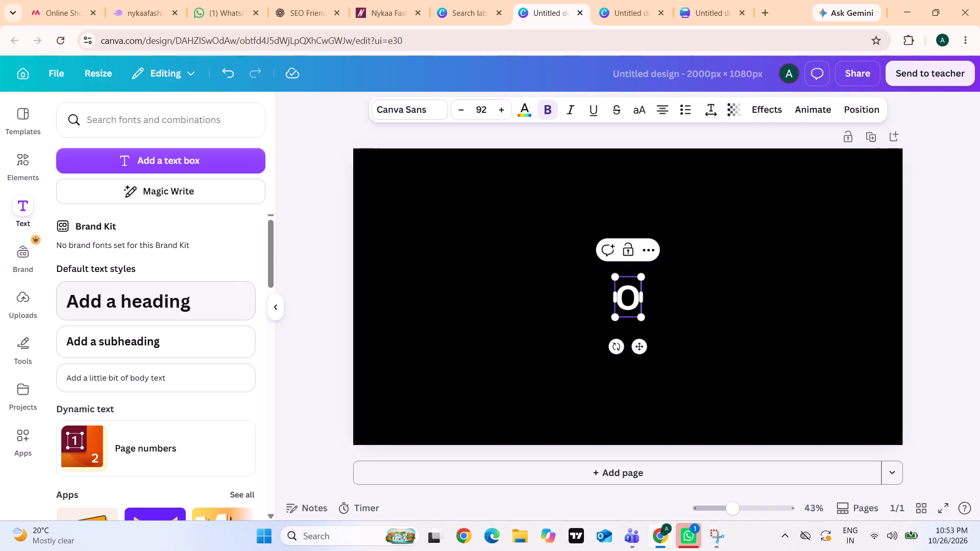
pyautogui.press('BackSpace')
pyautogui.write('OFF')
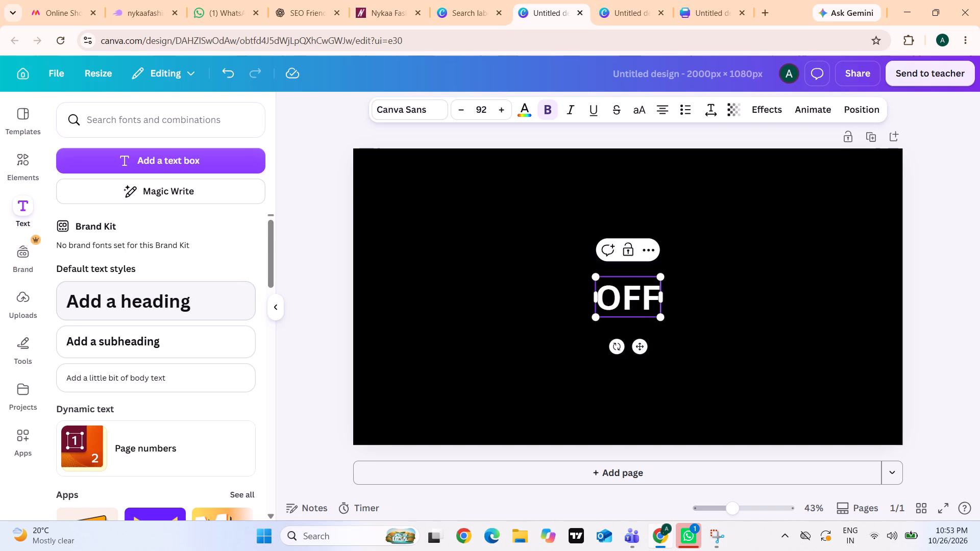
pyautogui.press('space')
pyautogui.press('BackSpace')
pyautogui.write('-')
pyautogui.press('space')
pyautogui.press('BackSpace')
pyautogui.press('BackSpace')
pyautogui.press('space')
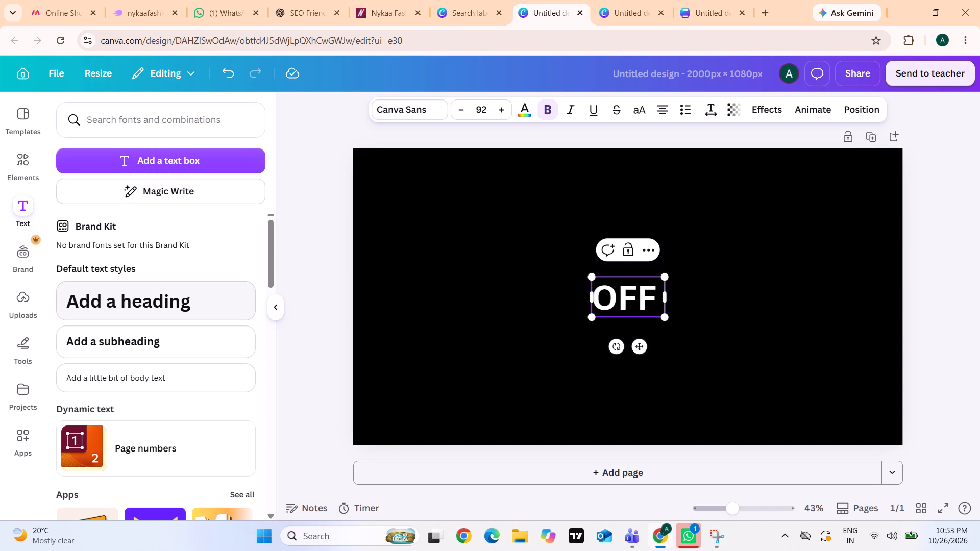
pyautogui.press('0')
pyautogui.press('BackSpace')
pyautogui.write('-')
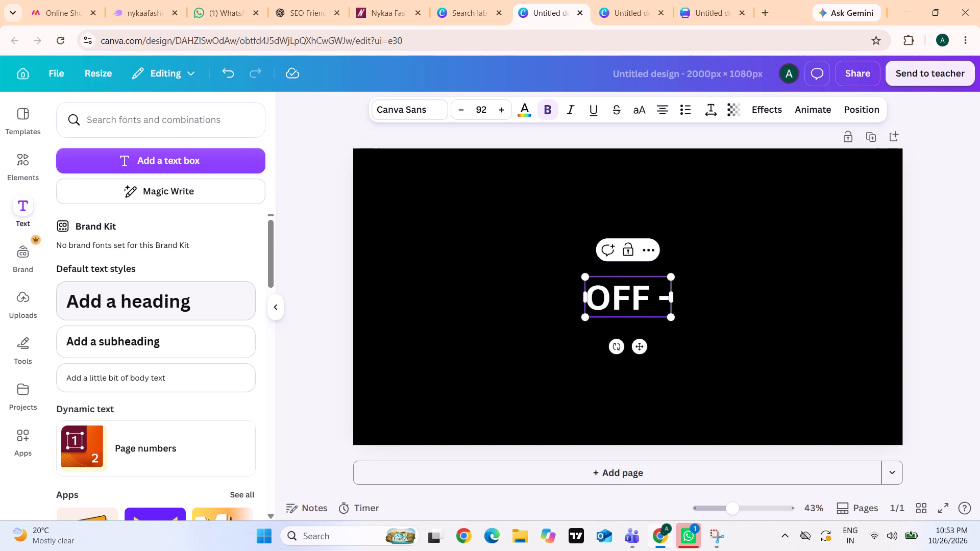
pyautogui.press('space')
pyautogui.write('PAGE')
pyautogui.press('space')
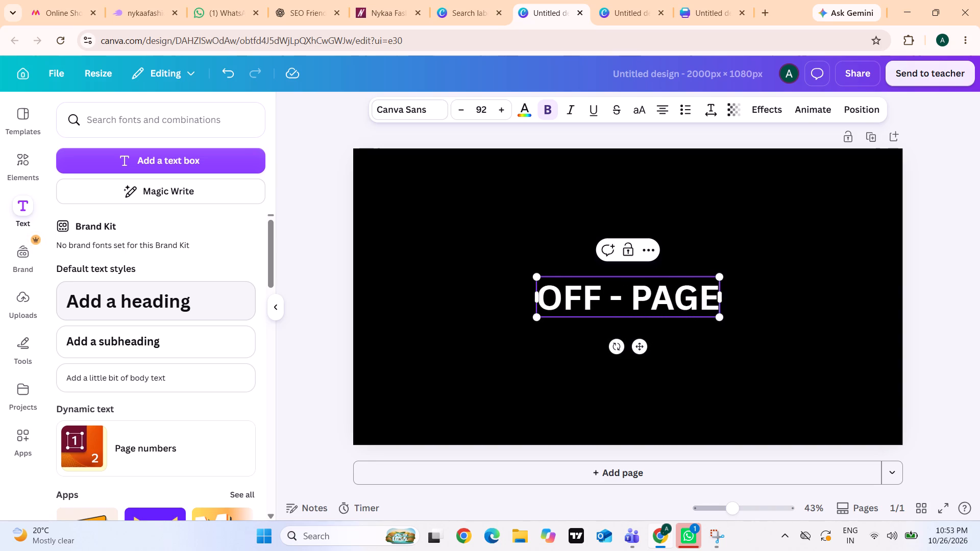
pyautogui.write('SEO')
pyautogui.press('space')
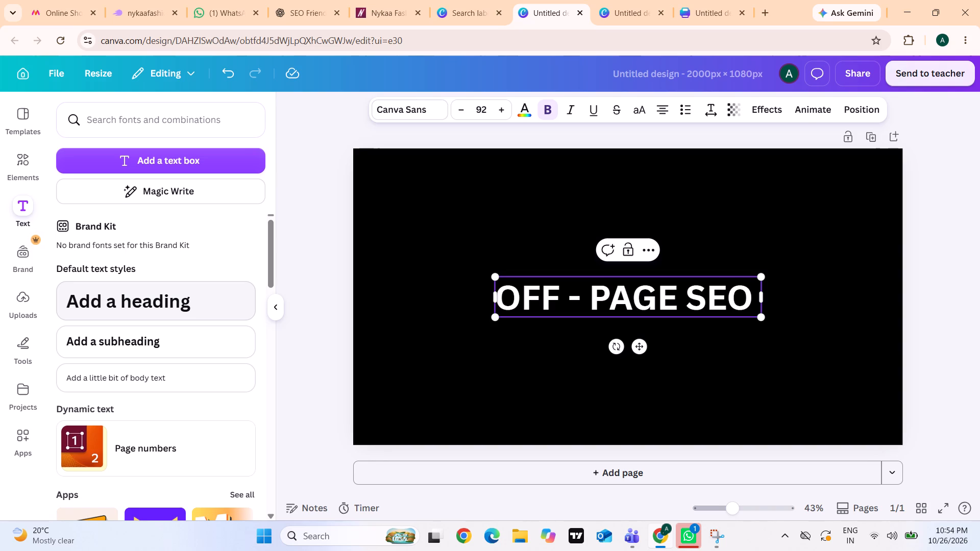
# Extend the heading with the words "BRAND NAME MYNTRA".
pyautogui.write('BR')
pyautogui.write('AND NAME')
pyautogui.press('space')
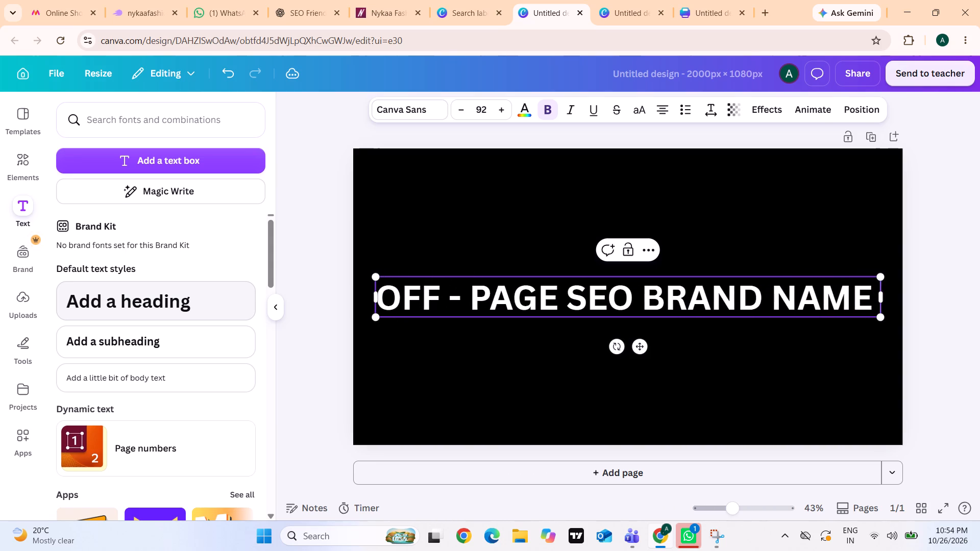
pyautogui.press('m')
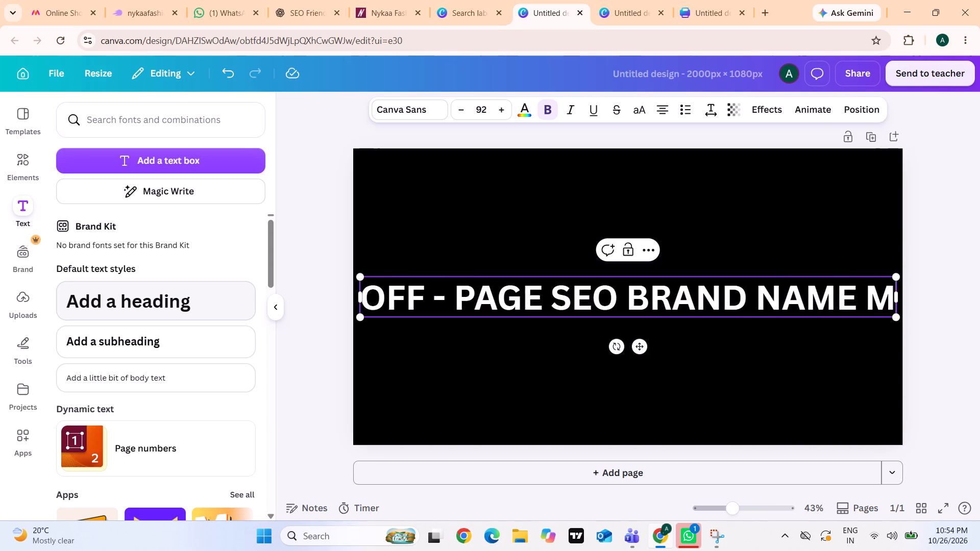
pyautogui.write('YNTRA')
pyautogui.press('space')
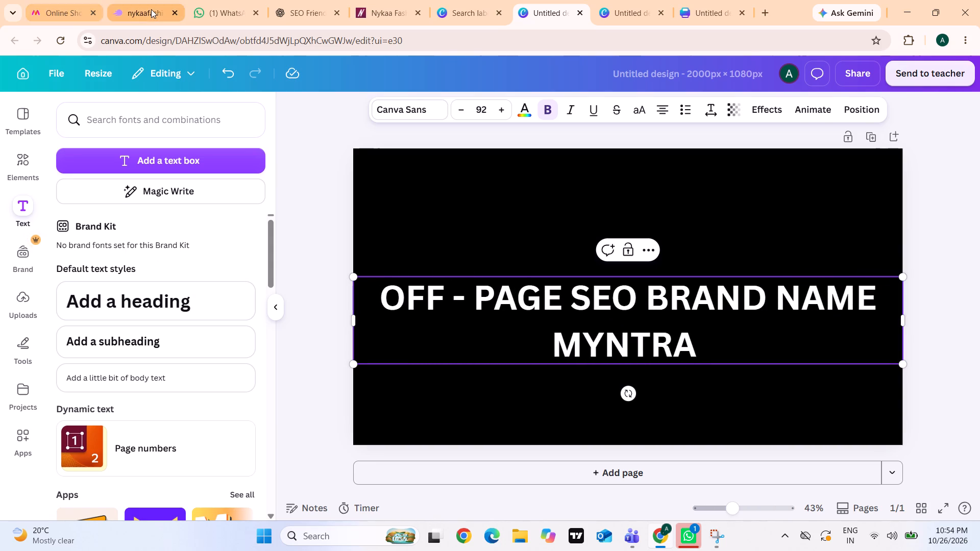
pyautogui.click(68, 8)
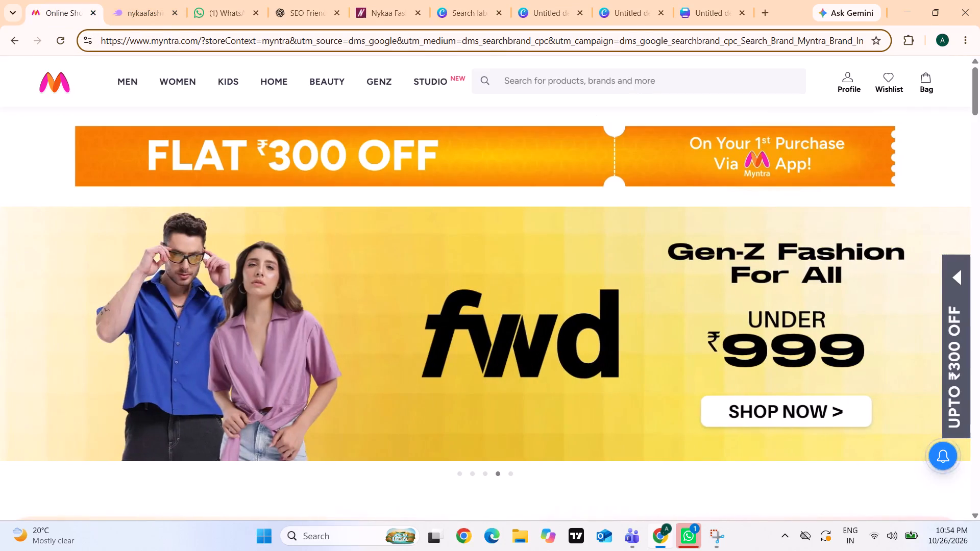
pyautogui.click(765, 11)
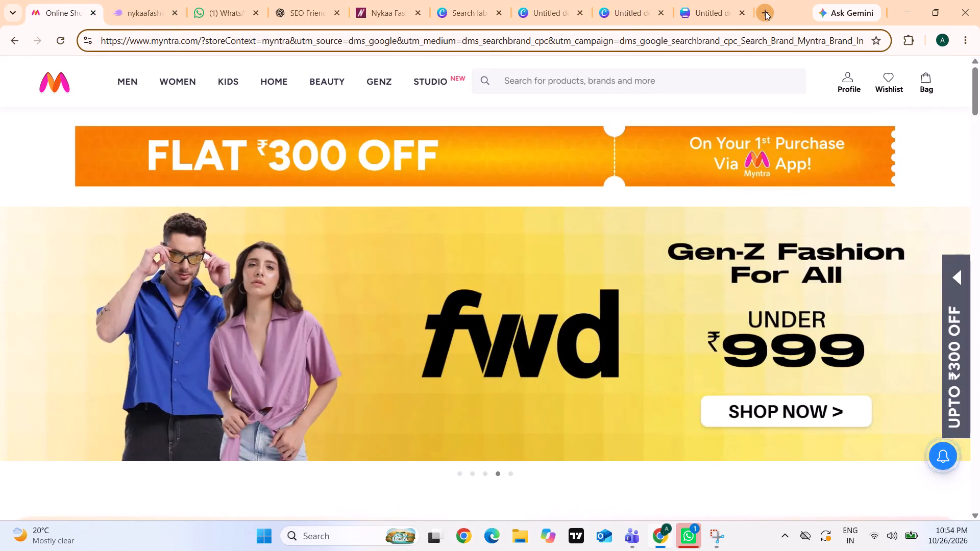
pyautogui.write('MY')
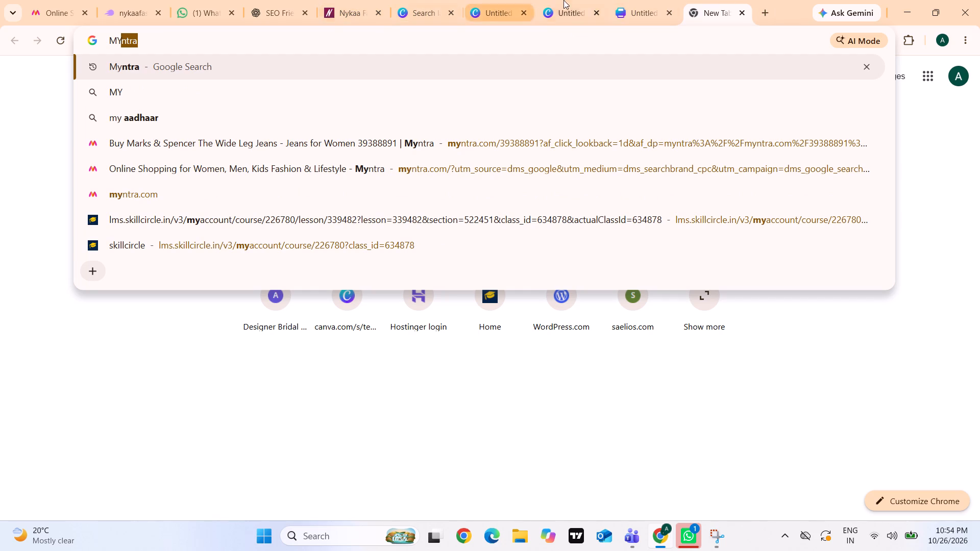
# Close the extra Canva tabs, including the blank A4 design, and the new tab, returning to the 2000px × 1080px design.
pyautogui.click(594, 8)
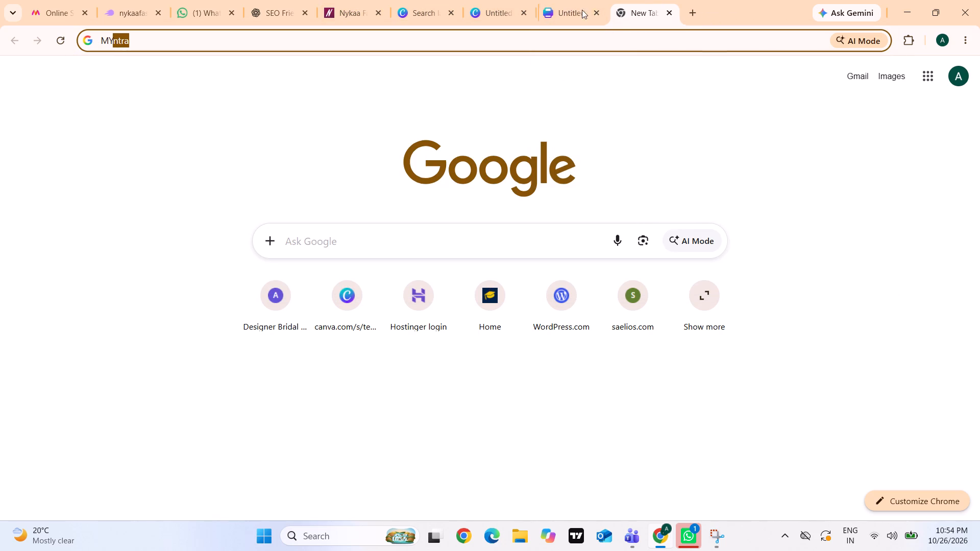
pyautogui.click(516, 7)
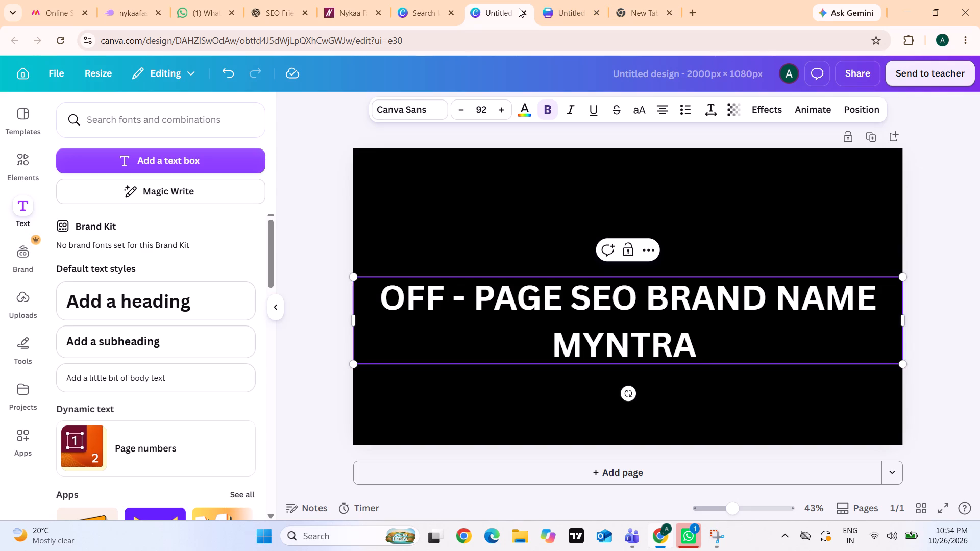
pyautogui.click(451, 0)
pyautogui.click(451, 9)
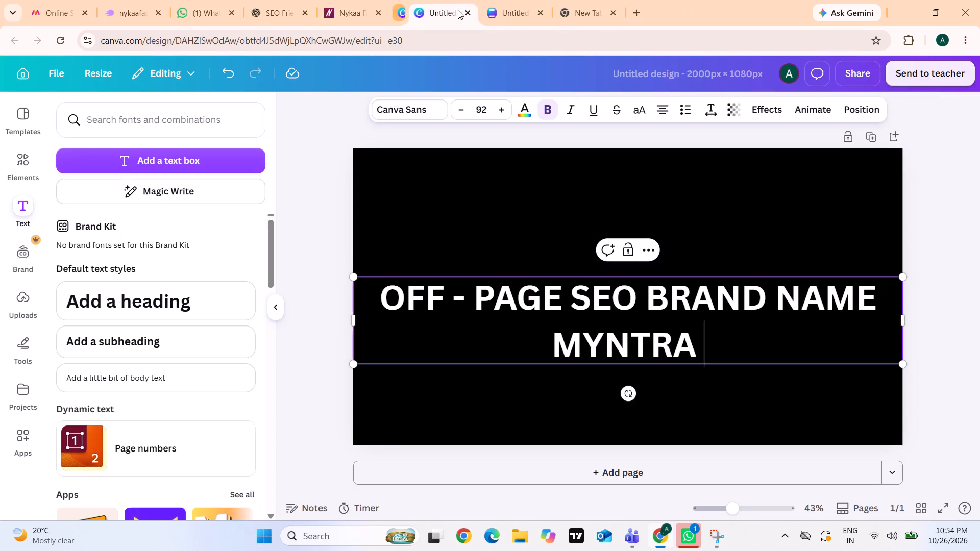
pyautogui.click(489, 15)
pyautogui.click(520, 13)
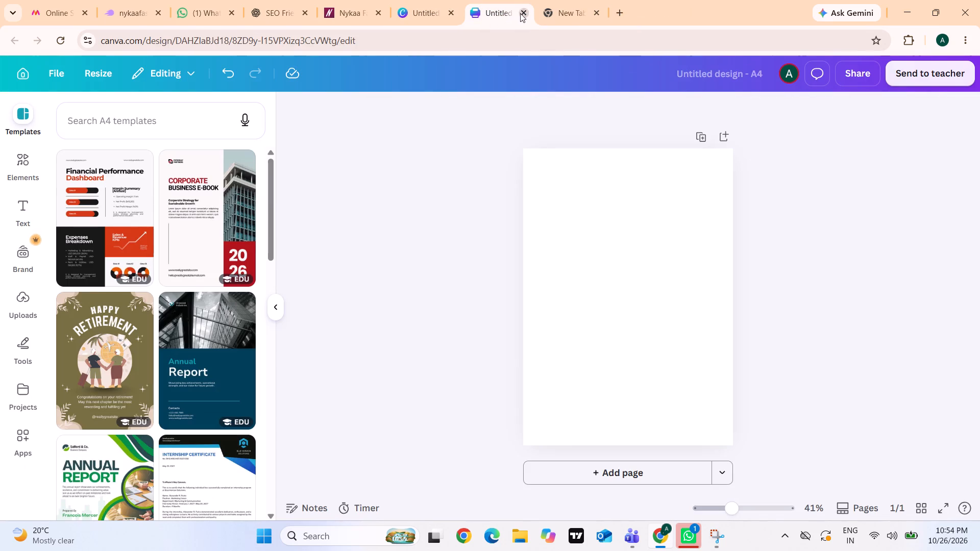
pyautogui.click(509, 13)
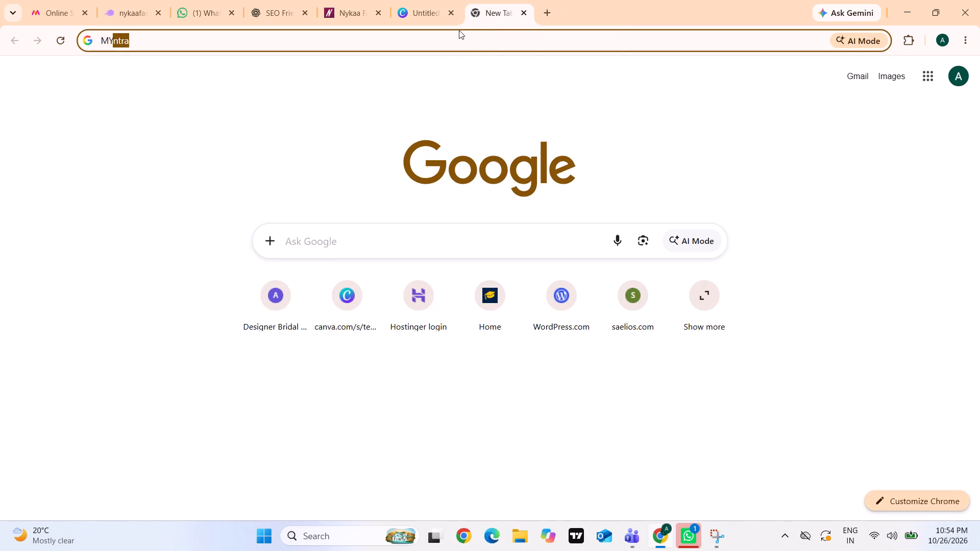
pyautogui.click(521, 11)
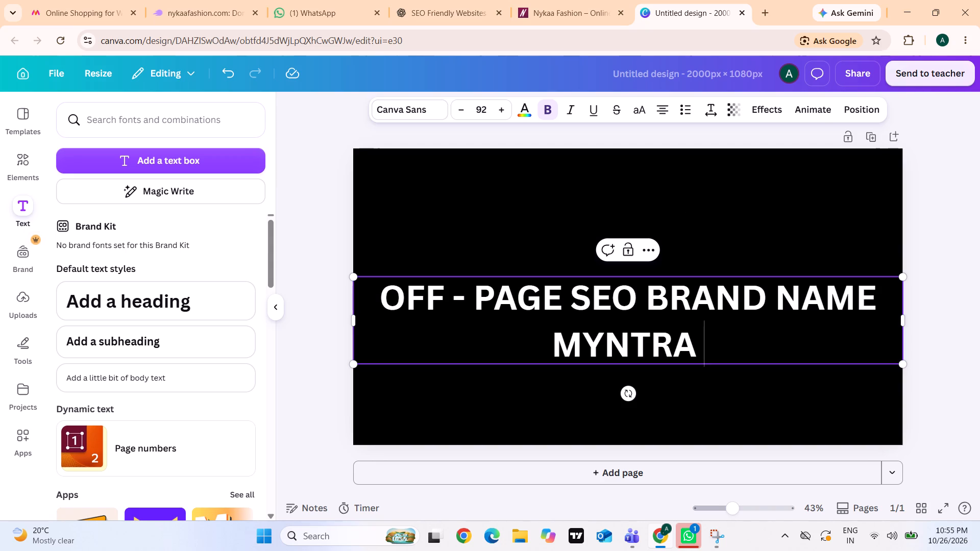
# Set the heading's font size to 80.
pyautogui.click(489, 109)
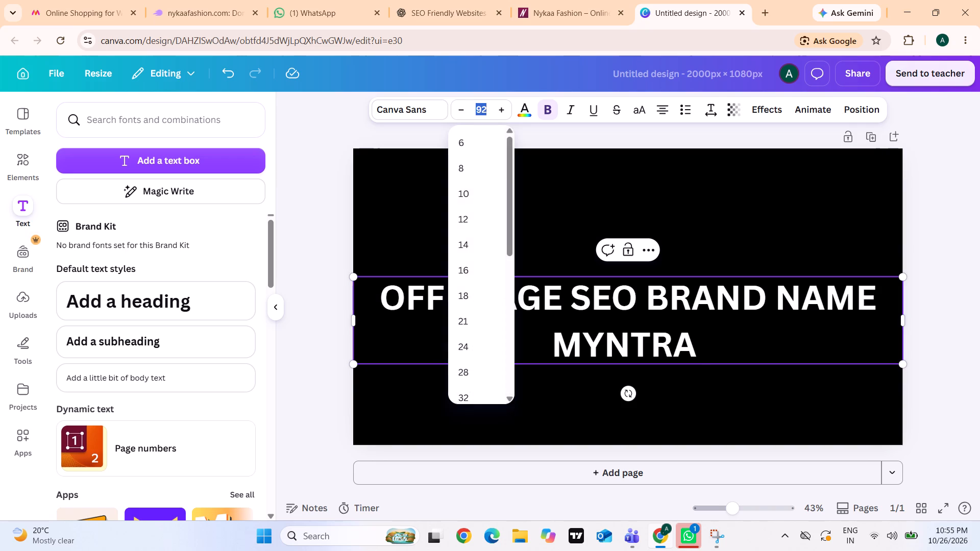
pyautogui.press('BackSpace')
pyautogui.press('BackSpace')
pyautogui.write('80')
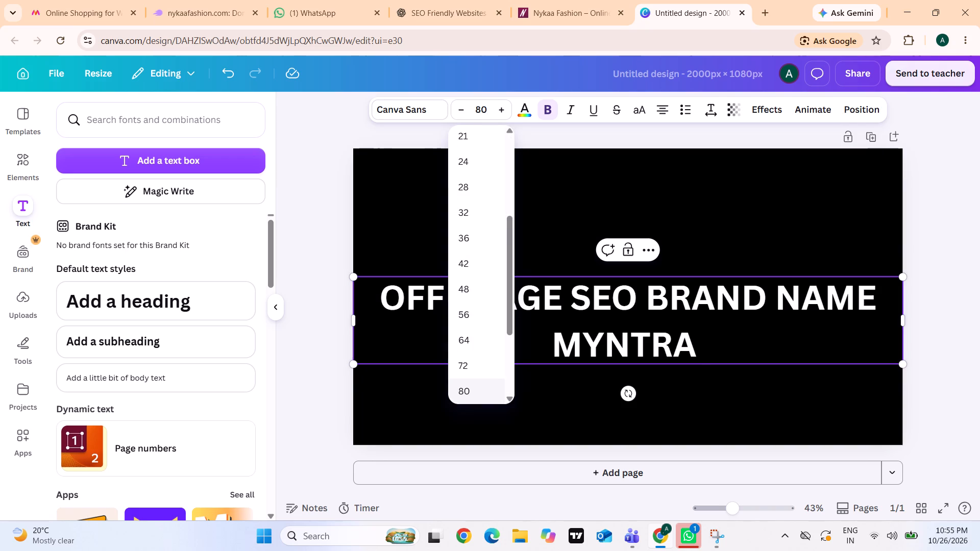
pyautogui.press('Return')
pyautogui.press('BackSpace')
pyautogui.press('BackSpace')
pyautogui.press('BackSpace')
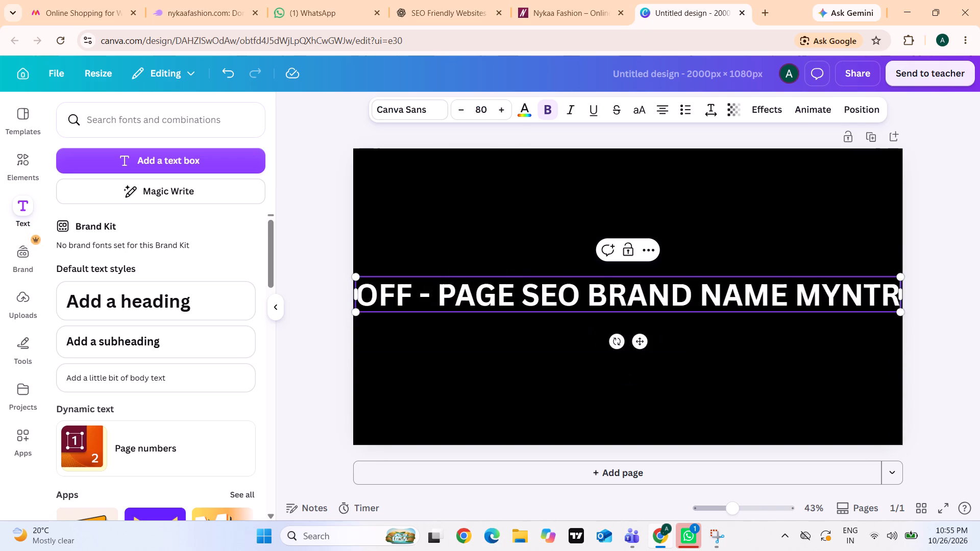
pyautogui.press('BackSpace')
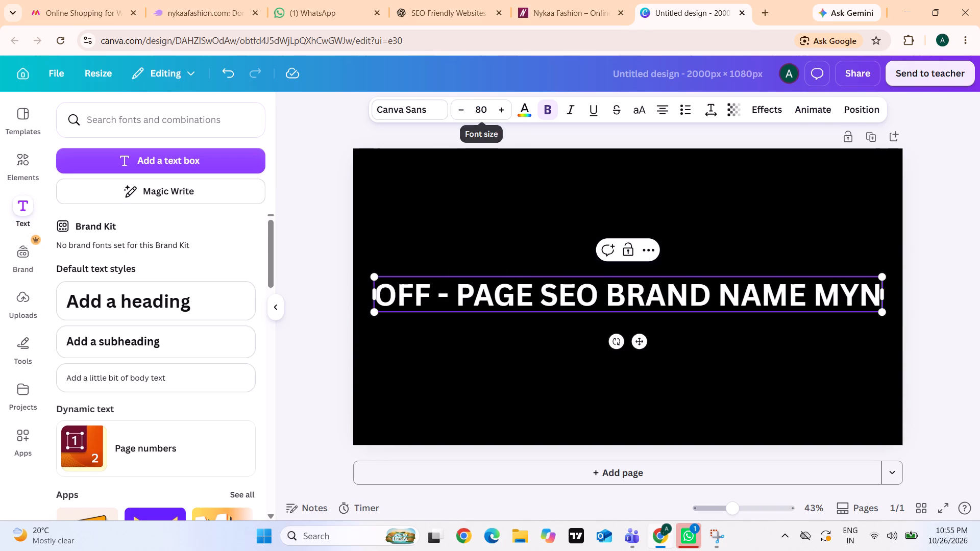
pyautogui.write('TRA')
# Set the "OFF - PAGE SEO BRAND NAME MYNTRA" heading's font size to 60.
pyautogui.click(486, 108)
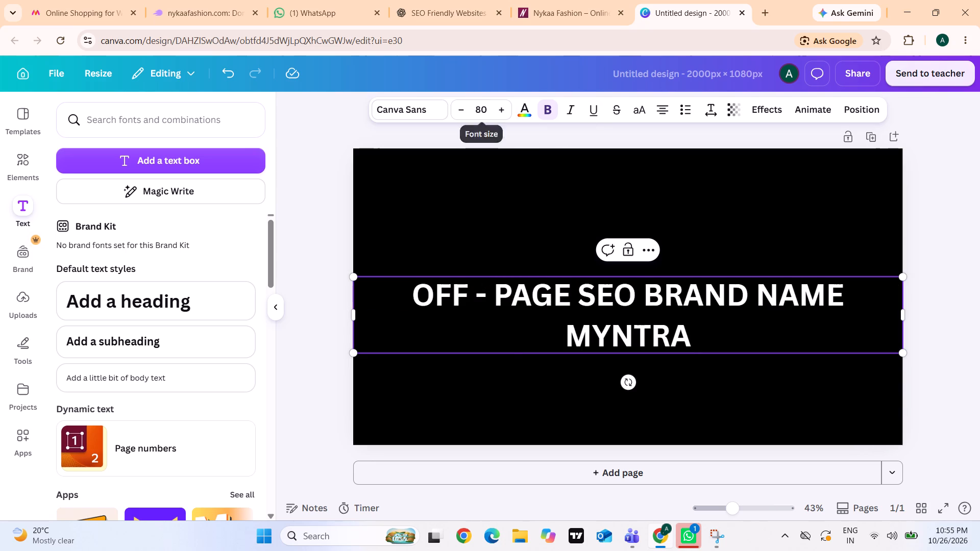
pyautogui.press('BackSpace')
pyautogui.press('BackSpace')
pyautogui.write('60')
pyautogui.press('Return')
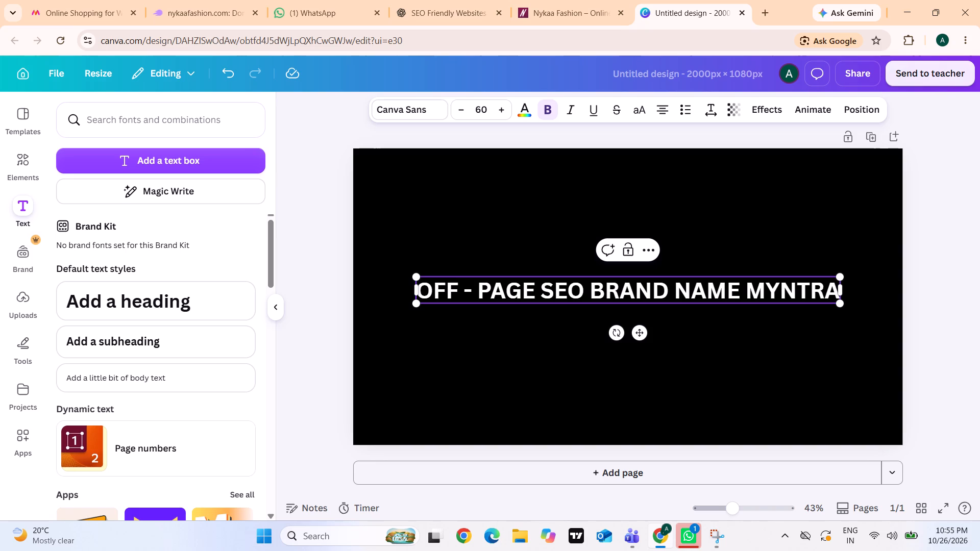
pyautogui.click(475, 188)
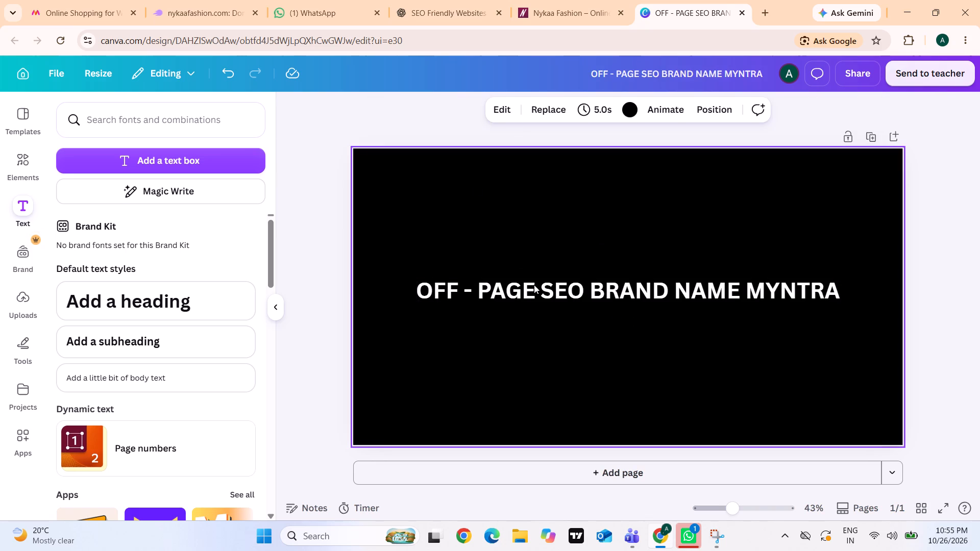
# Move the heading up near the top edge of the page, keeping it horizontally centred.
pyautogui.moveTo(540, 294); pyautogui.dragTo(550, 198)
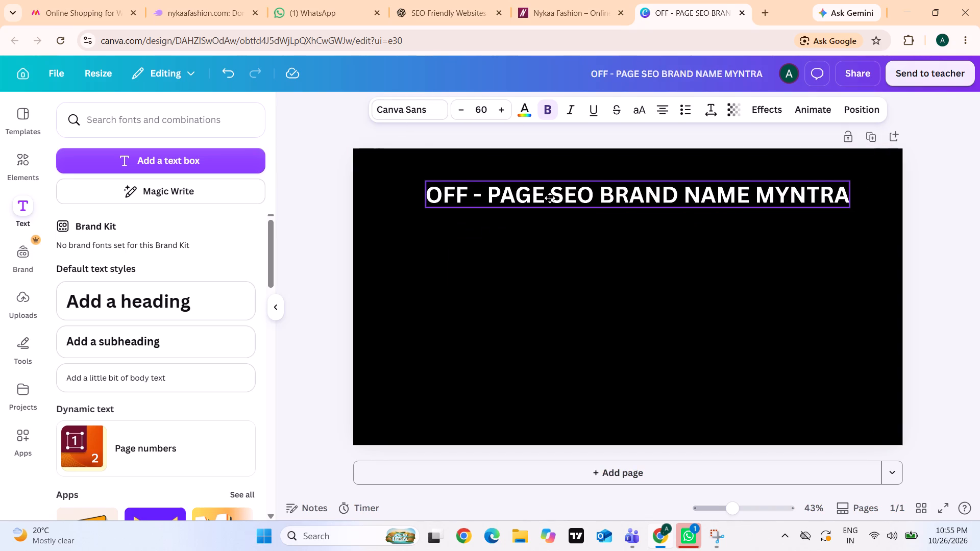
pyautogui.moveTo(550, 198); pyautogui.dragTo(538, 198)
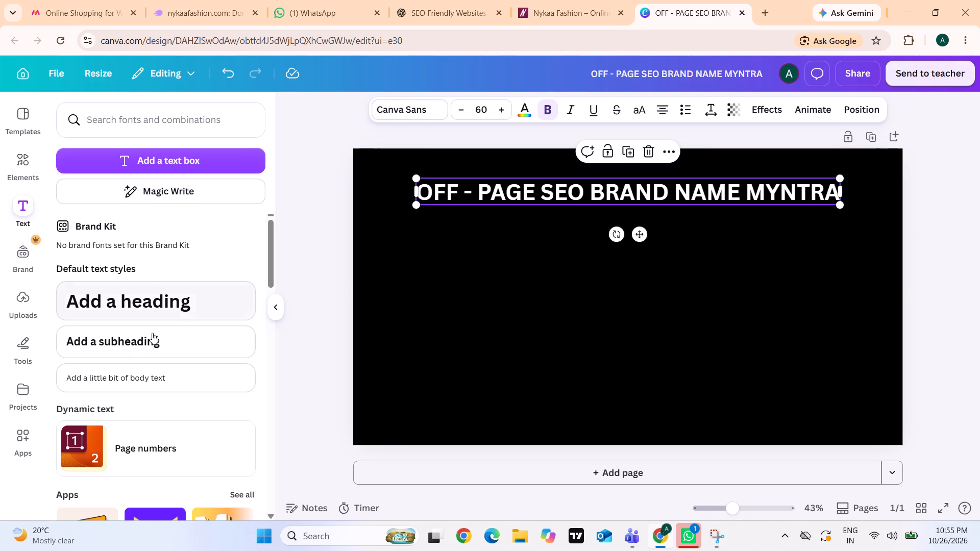
# Add a second heading directly below the title reading "ARMAN".
pyautogui.click(153, 310)
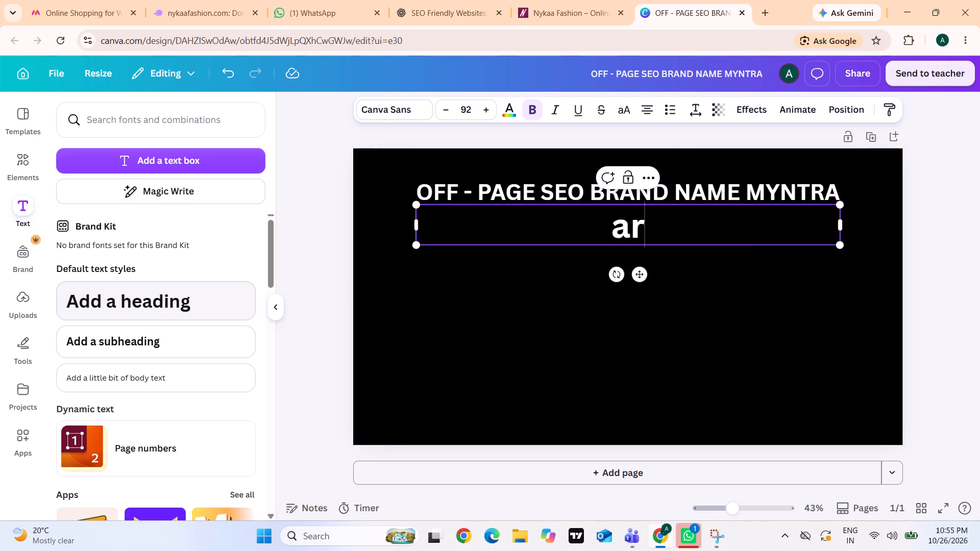
pyautogui.press('BackSpace')
pyautogui.press('BackSpace')
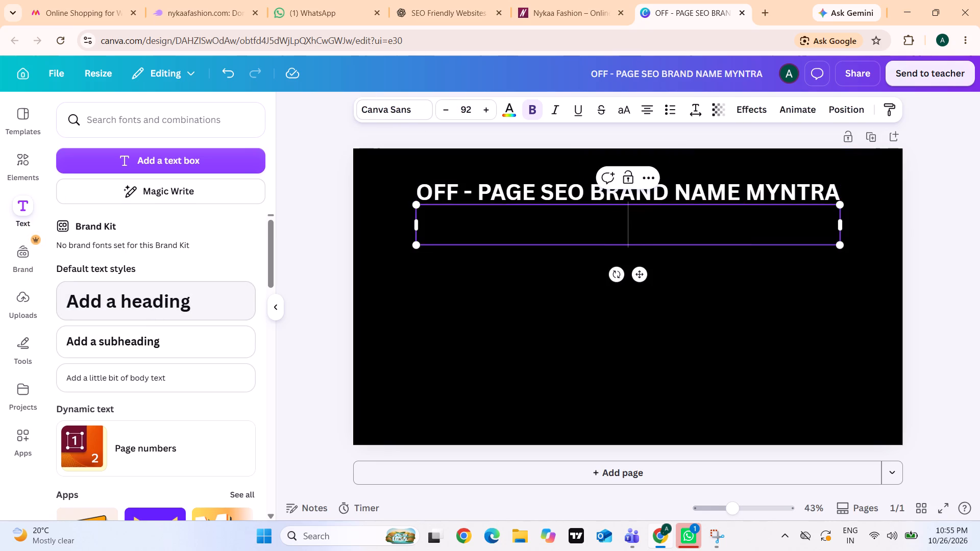
pyautogui.press('a')
pyautogui.write('R,A')
pyautogui.press('BackSpace')
pyautogui.press('BackSpace')
pyautogui.write('MAN')
pyautogui.press('space')
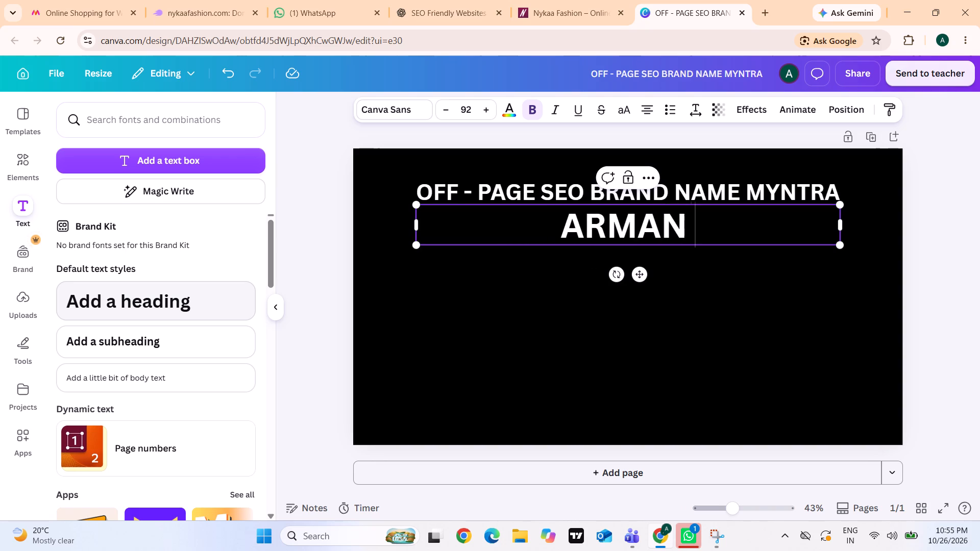
pyautogui.click(463, 361)
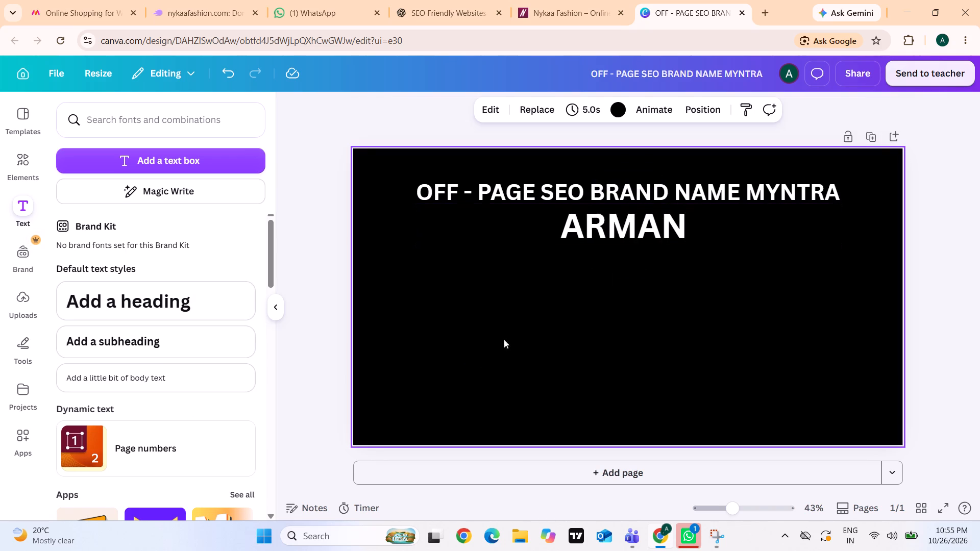
# Set the name heading's font size to 55, shifting its text box slightly downward.
pyautogui.moveTo(631, 223); pyautogui.dragTo(631, 231)
pyautogui.click(631, 231)
pyautogui.moveTo(474, 108); pyautogui.dragTo(468, 99)
pyautogui.press('BackSpace')
pyautogui.press('5')
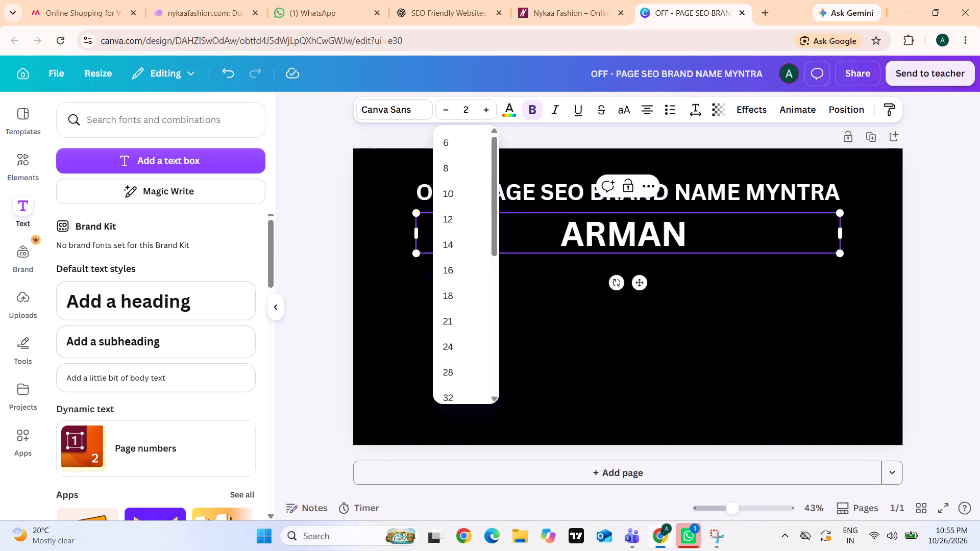
pyautogui.press('Return')
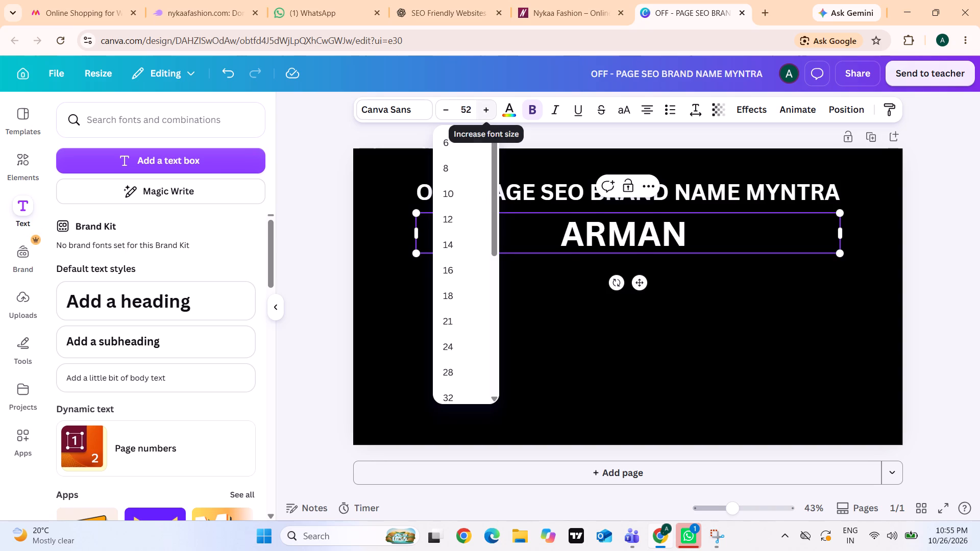
pyautogui.click(474, 104)
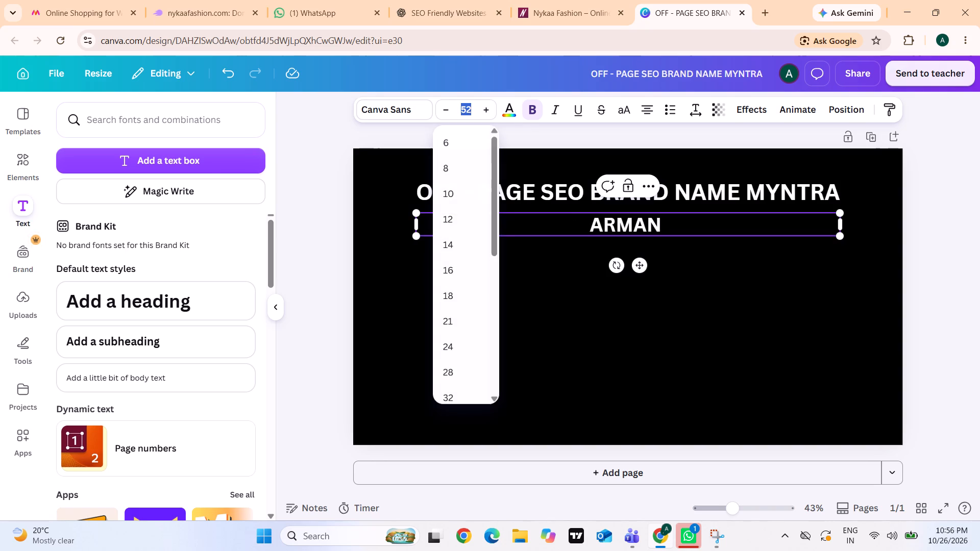
pyautogui.press('BackSpace')
pyautogui.press('BackSpace')
pyautogui.press('BackSpace')
pyautogui.write('55')
pyautogui.press('Return')
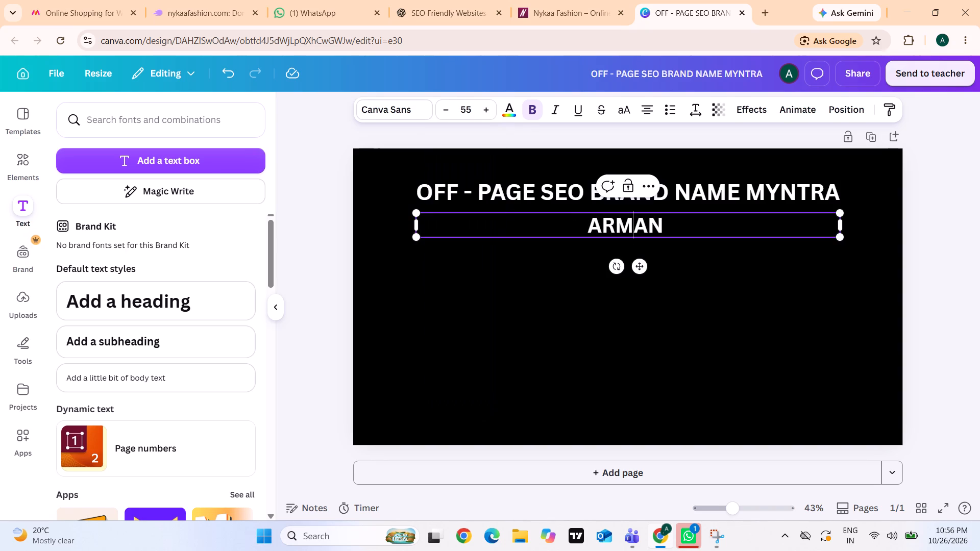
# Nudge the name heading slightly closer to the title above it.
pyautogui.click(522, 186)
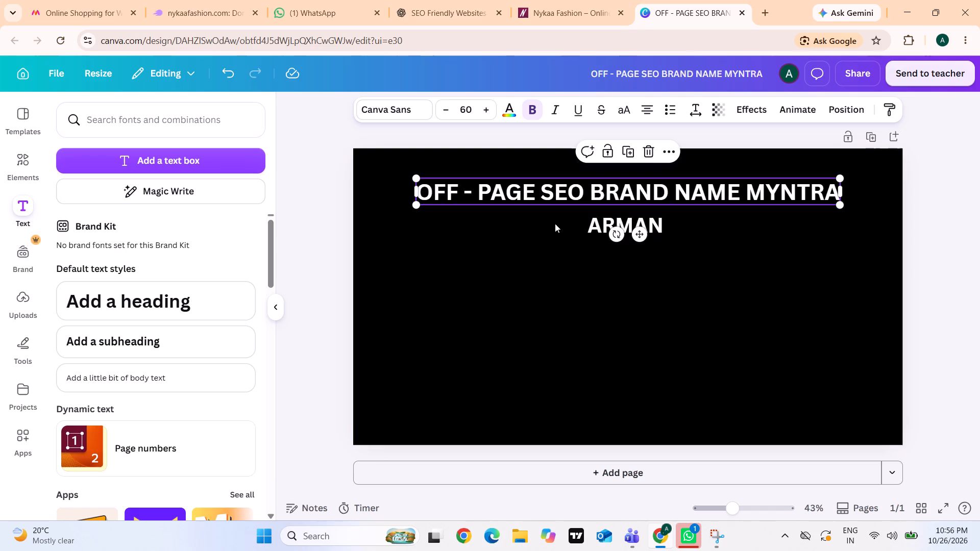
pyautogui.click(592, 230)
pyautogui.moveTo(592, 230); pyautogui.dragTo(586, 226)
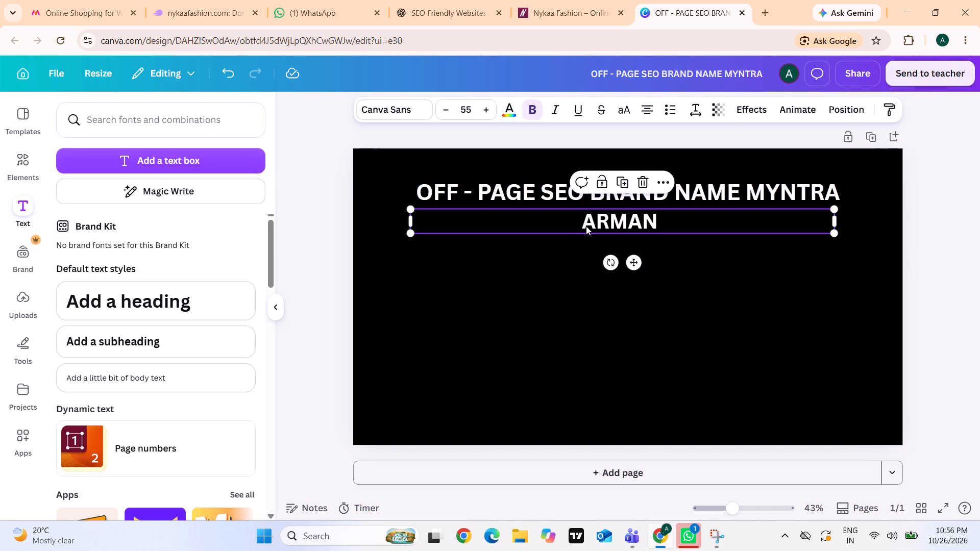
pyautogui.click(554, 290)
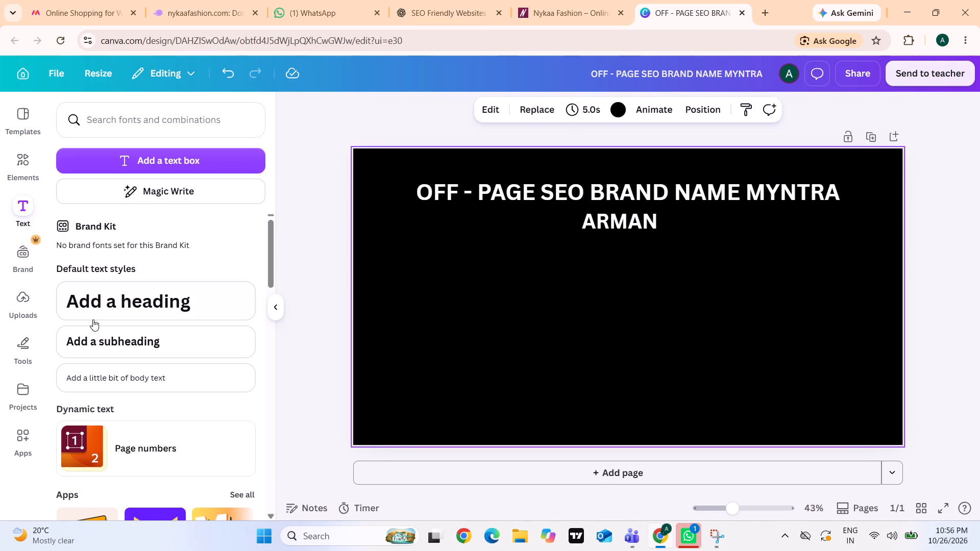
# Add a third heading to the page reading "BATCH CODE -".
pyautogui.click(142, 312)
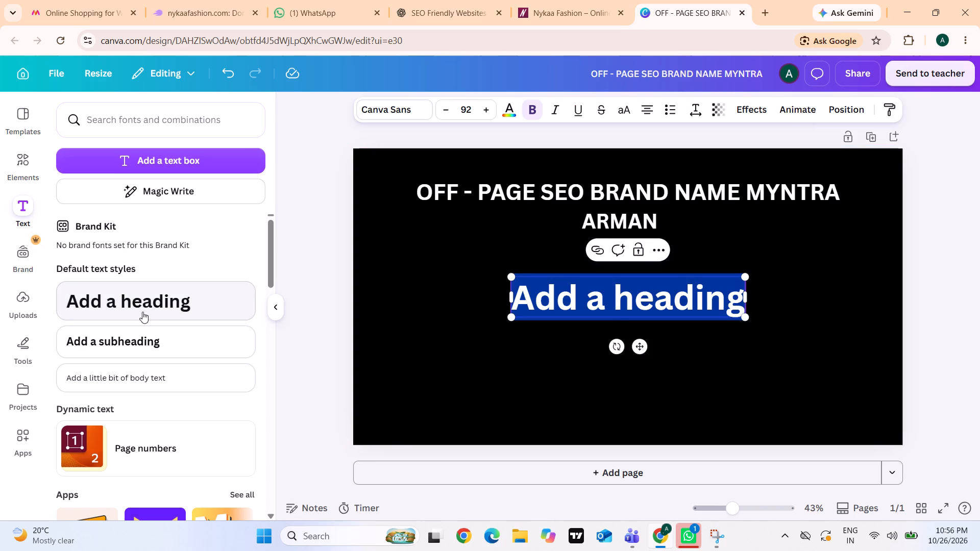
pyautogui.write('BACH')
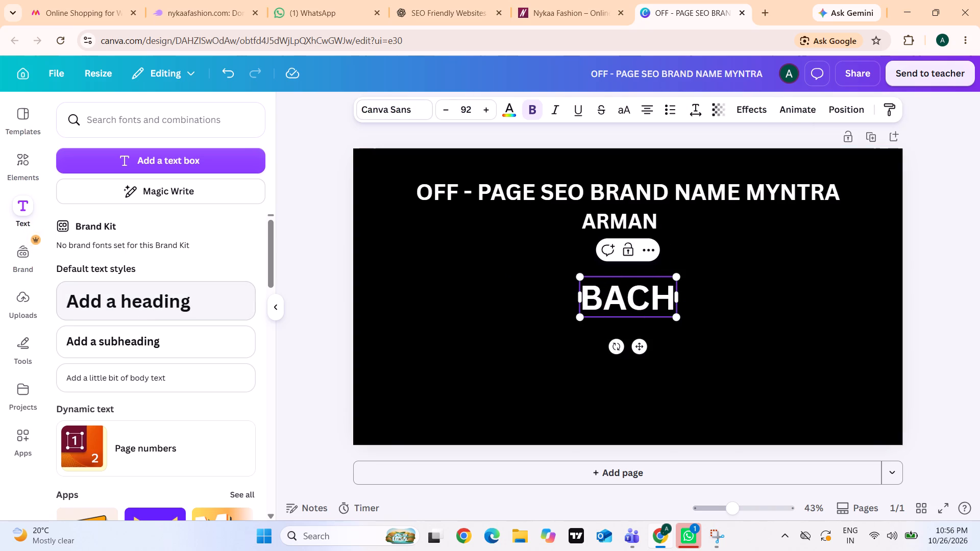
pyautogui.press('BackSpace')
pyautogui.press('BackSpace')
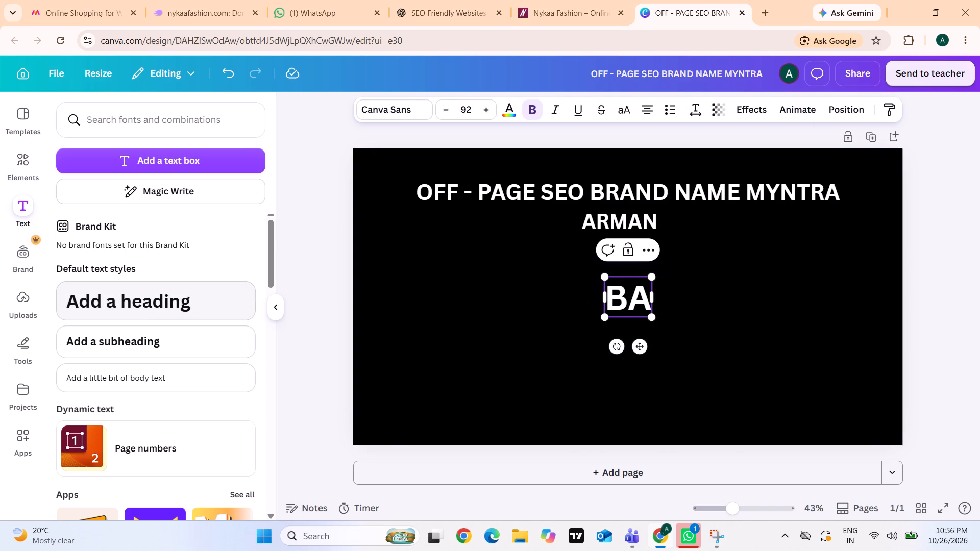
pyautogui.write('TCH CODE')
pyautogui.press('space')
pyautogui.press('BackSpace')
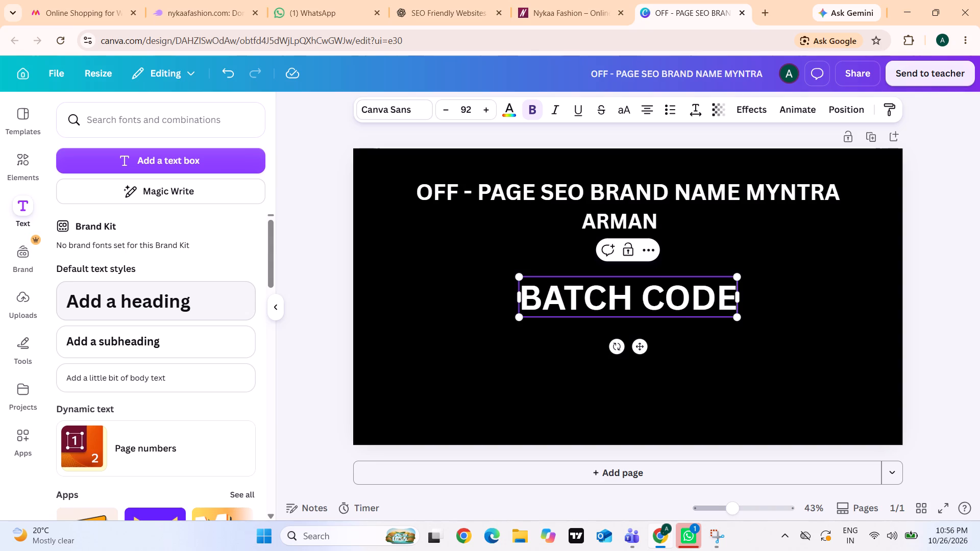
pyautogui.press('-')
pyautogui.press('BackSpace')
pyautogui.press('space')
pyautogui.write('-')
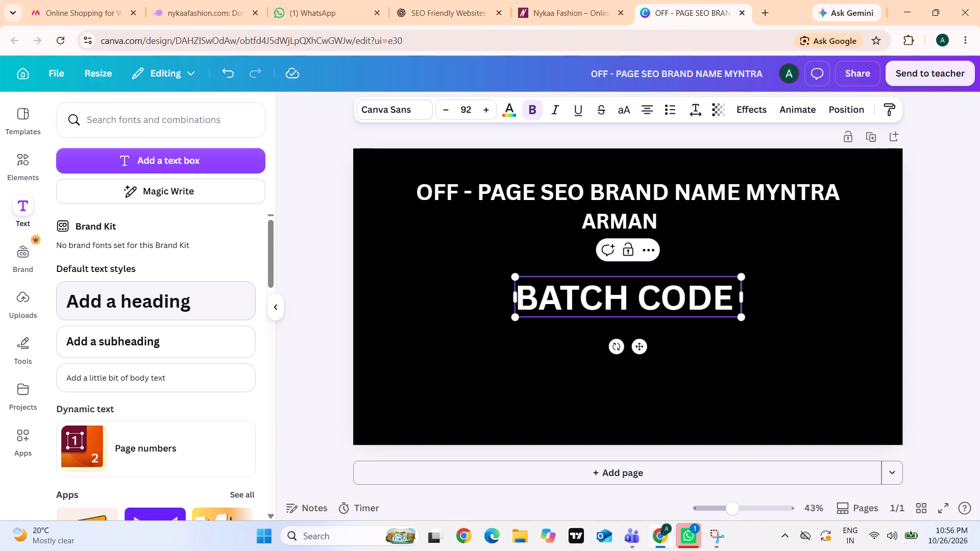
pyautogui.press('space')
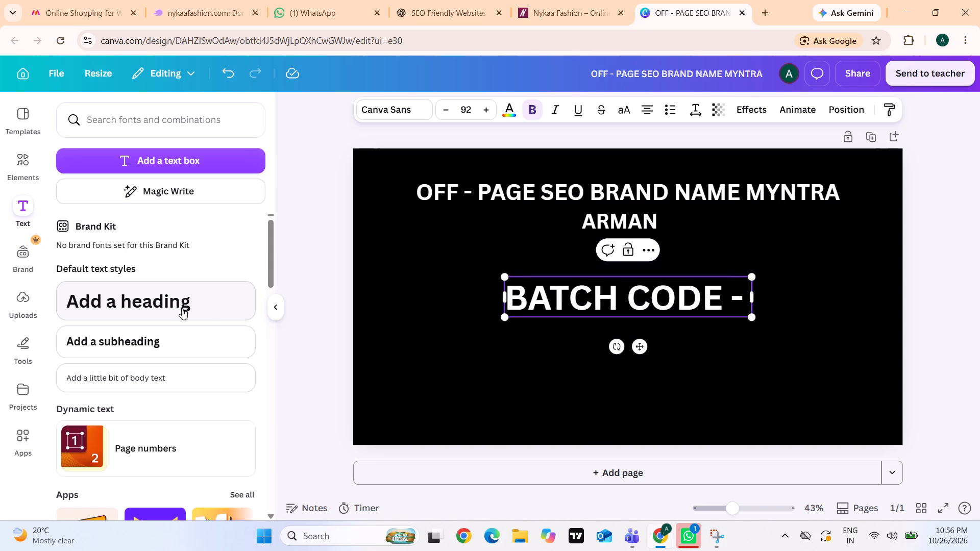
pyautogui.click(426, 364)
# Set the "BATCH CODE -" heading's font size to 55.
pyautogui.click(568, 301)
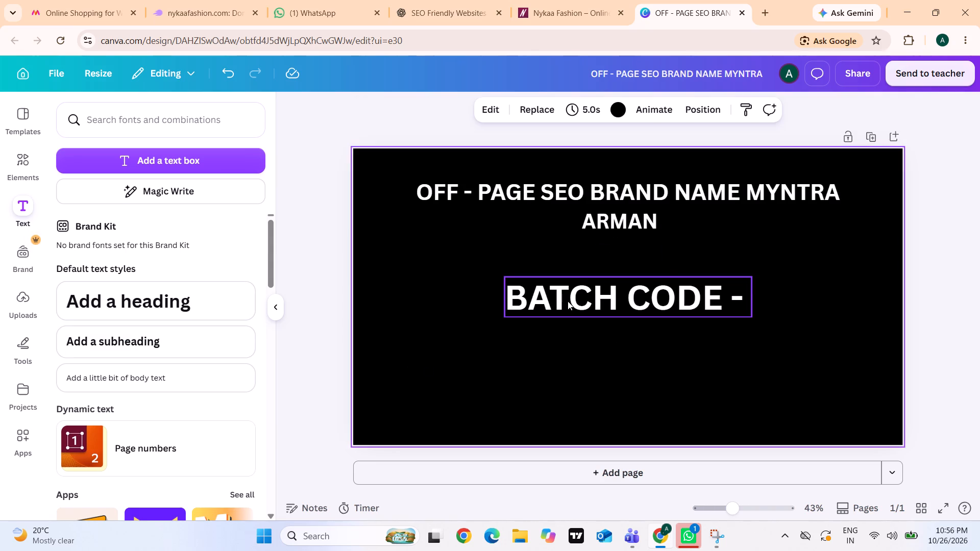
pyautogui.click(469, 105)
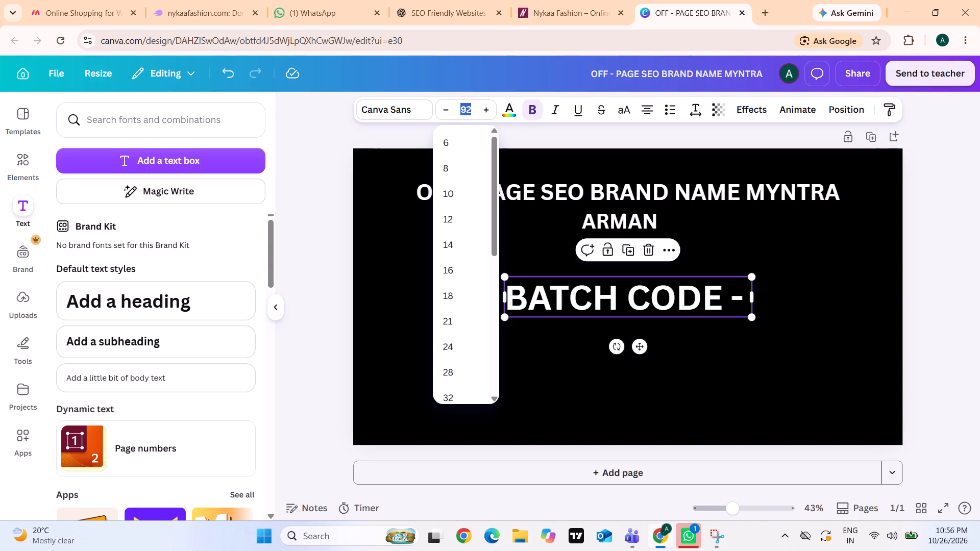
pyautogui.press('BackSpace')
pyautogui.write('55')
pyautogui.press('Return')
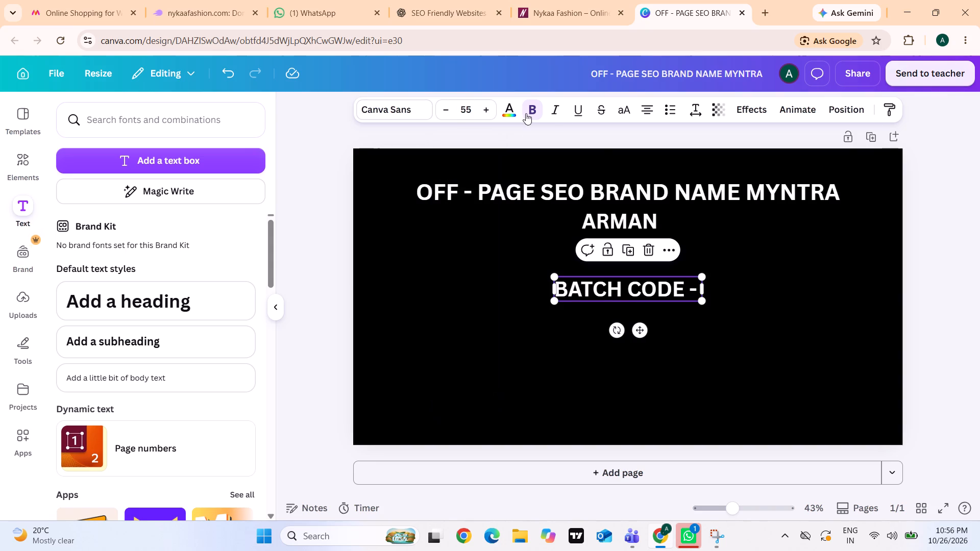
# Move the "BATCH CODE -" heading up so it sits directly beneath the name heading, shifted slightly left.
pyautogui.moveTo(613, 285); pyautogui.dragTo(590, 242)
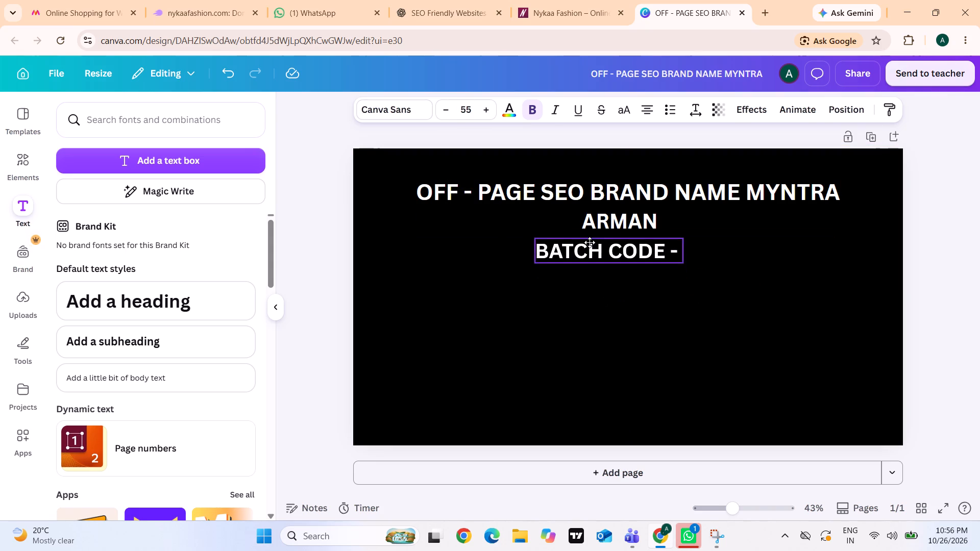
pyautogui.moveTo(590, 242); pyautogui.dragTo(569, 242)
pyautogui.click(590, 310)
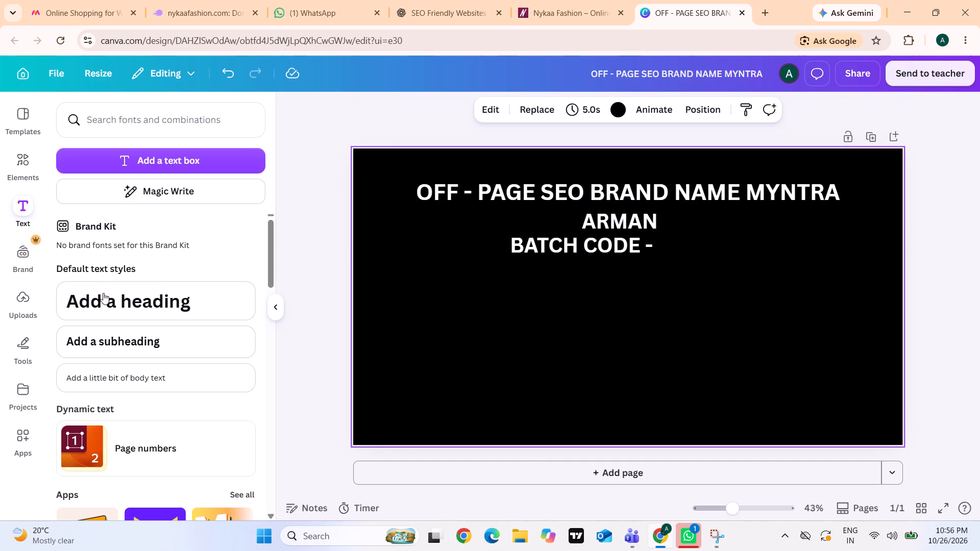
# Add a subheading to the page reading "Types of links".
pyautogui.click(126, 341)
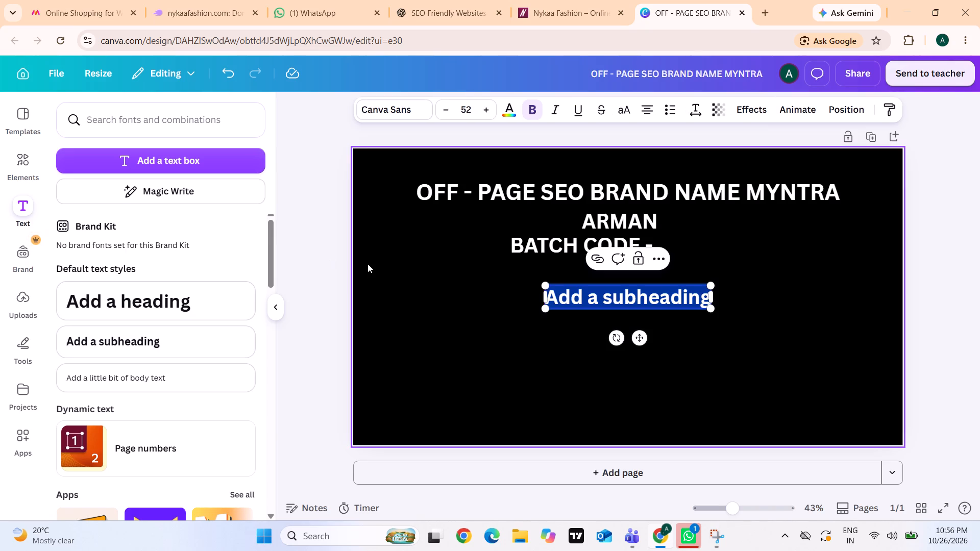
pyautogui.press('BackSpace')
pyautogui.write('TYPR')
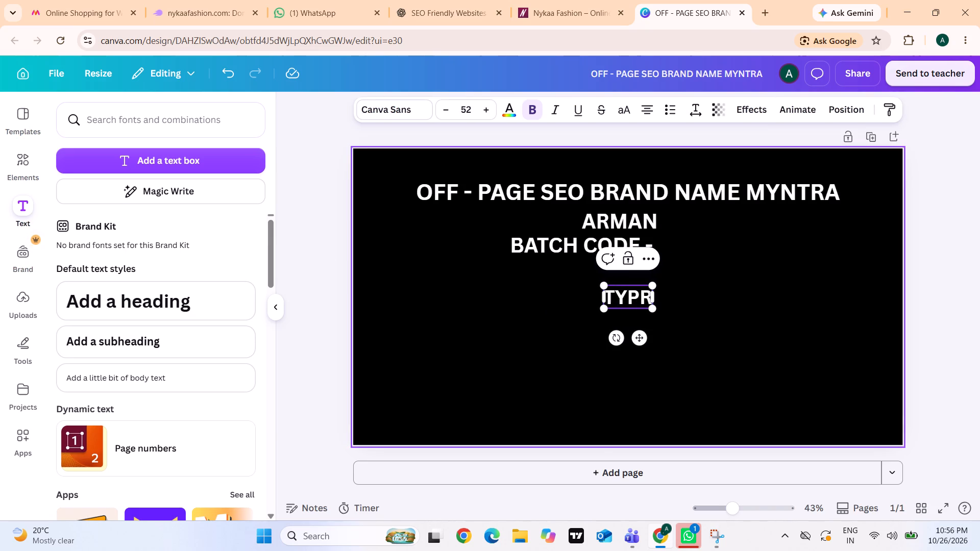
pyautogui.press('BackSpace')
pyautogui.press('BackSpace')
pyautogui.press('BackSpace')
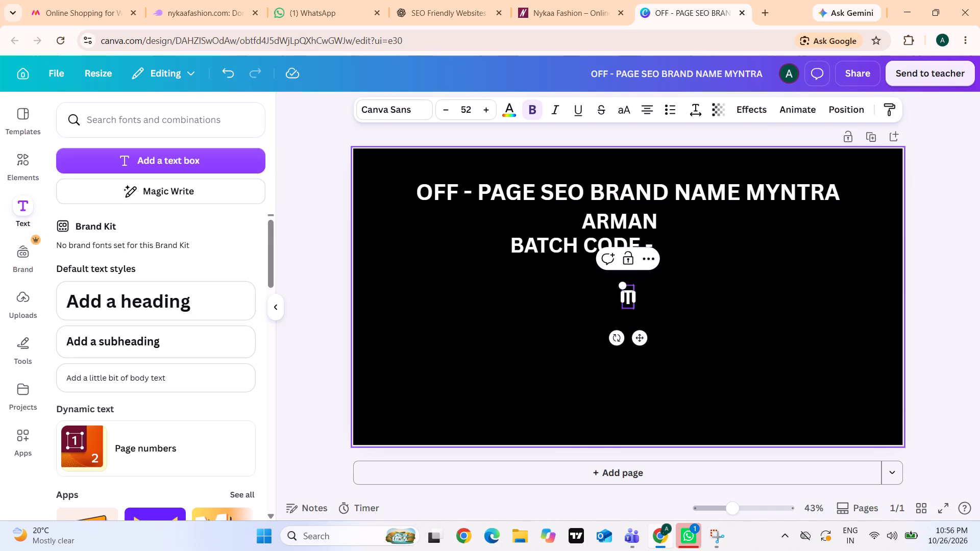
pyautogui.write('yr')
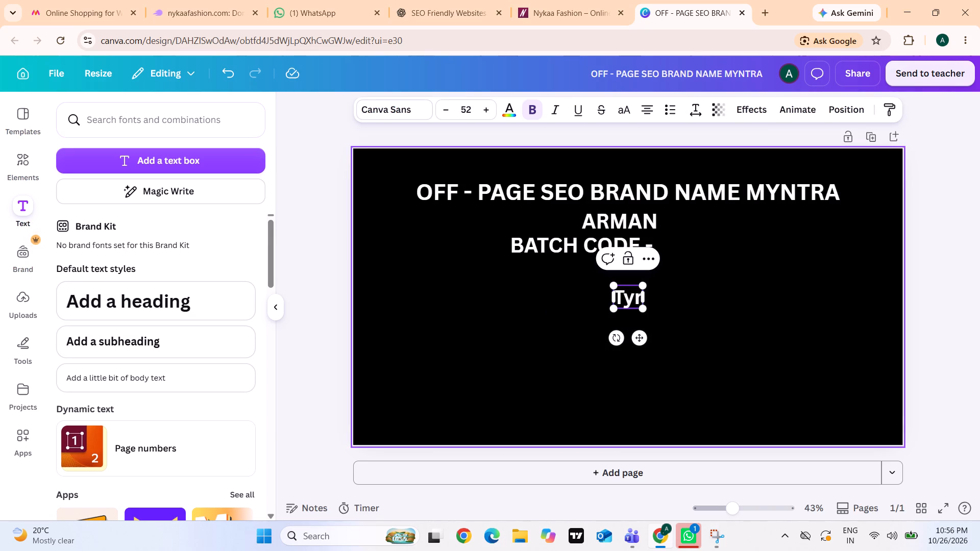
pyautogui.press('BackSpace')
pyautogui.write('pr-es')
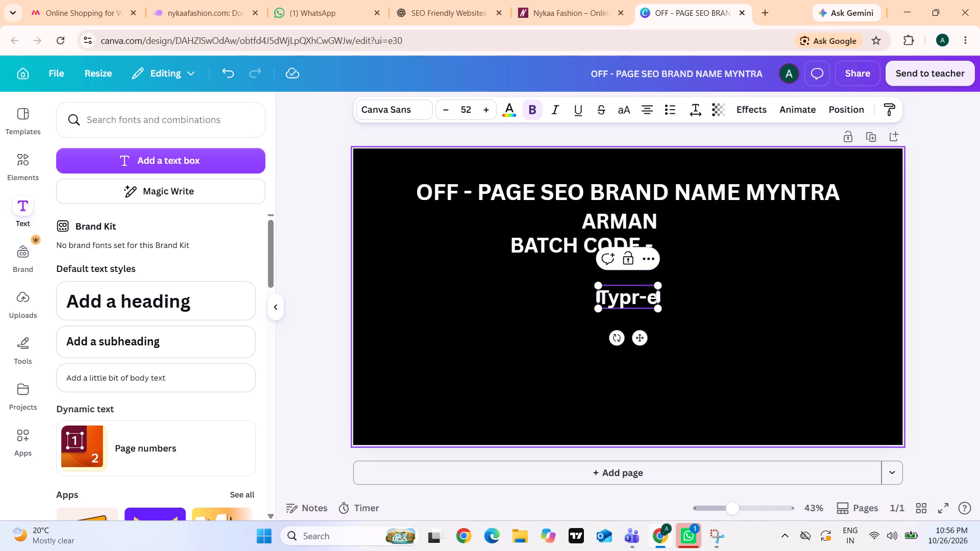
pyautogui.press('space')
pyautogui.press('BackSpace')
pyautogui.press('BackSpace')
pyautogui.press('BackSpace')
pyautogui.press('BackSpace')
pyautogui.press('BackSpace')
pyautogui.write('es')
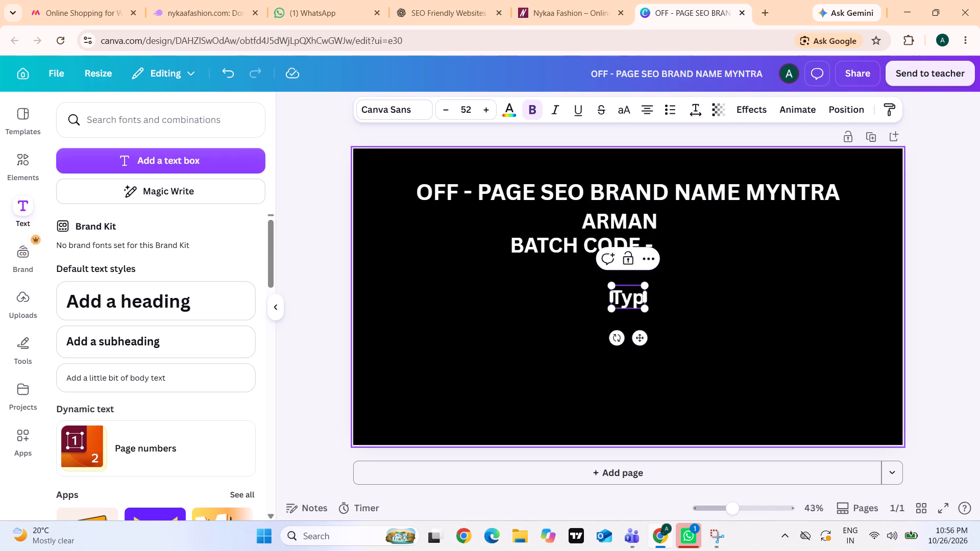
pyautogui.press('space')
pyautogui.write('oh')
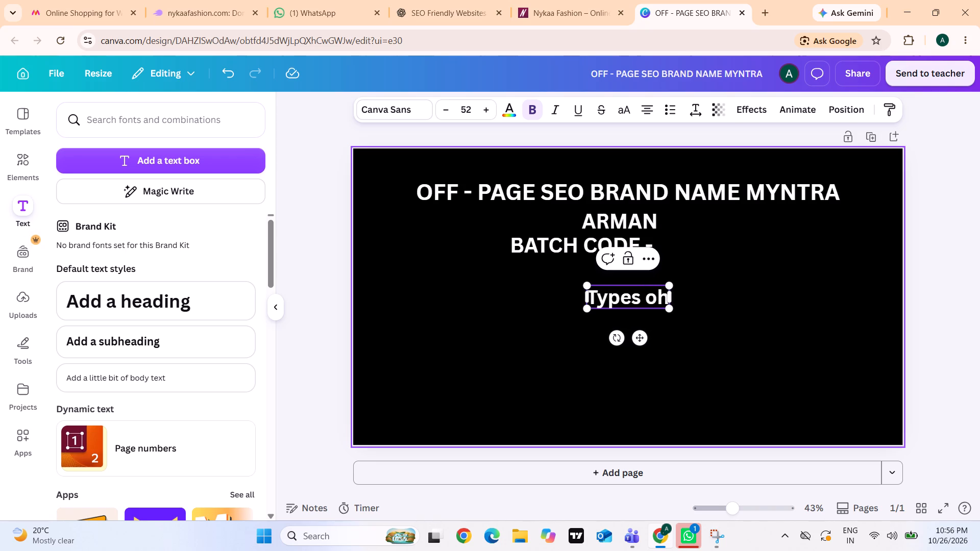
pyautogui.press('BackSpace')
pyautogui.write('f l9')
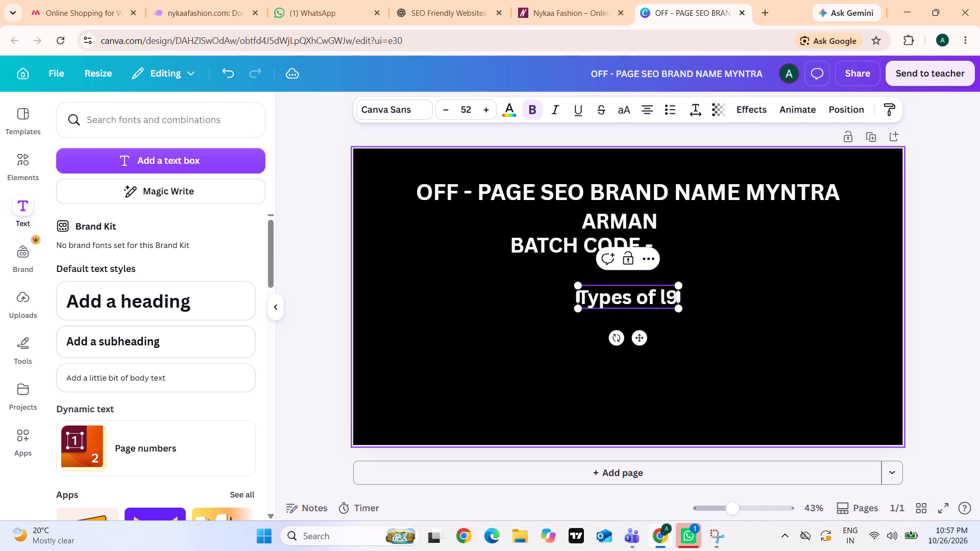
pyautogui.press('BackSpace')
pyautogui.write('inks')
pyautogui.press('space')
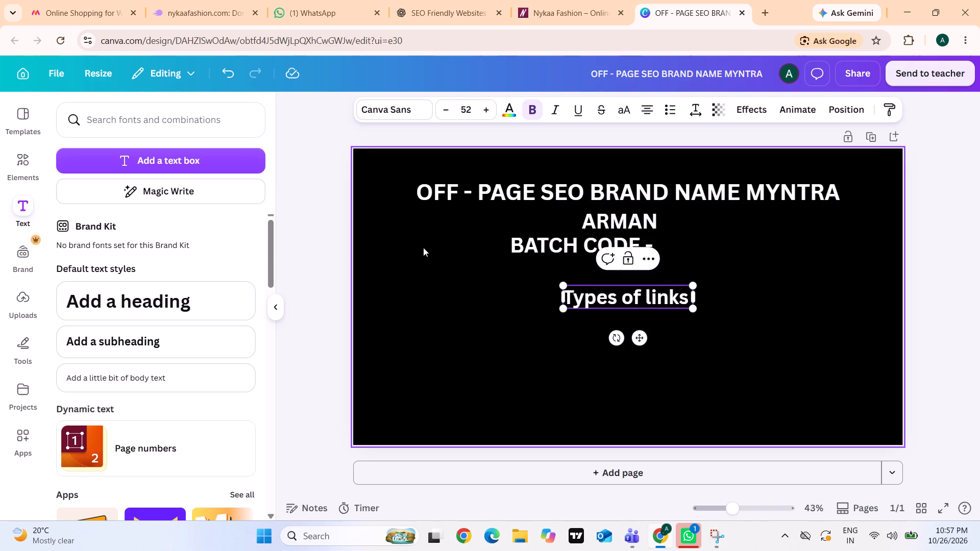
pyautogui.click(541, 298)
# Set the "Types of links" subheading's font size to 50.
pyautogui.click(573, 298)
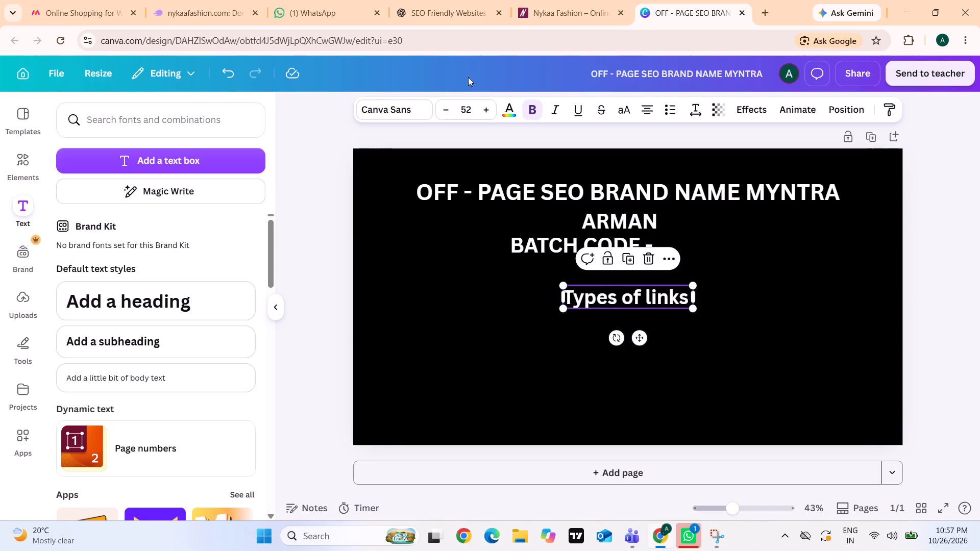
pyautogui.click(472, 105)
pyautogui.press('BackSpace')
pyautogui.press('BackSpace')
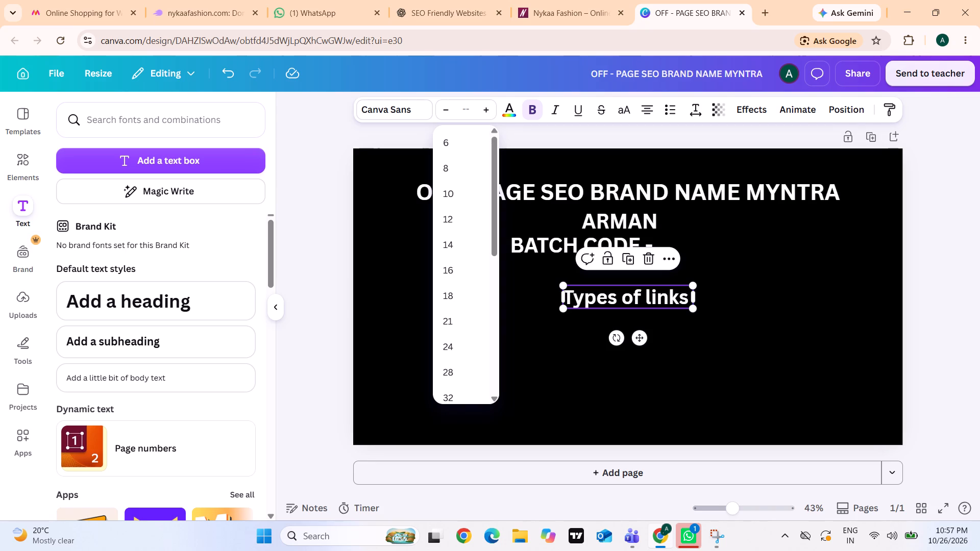
pyautogui.write('50')
pyautogui.press('Return')
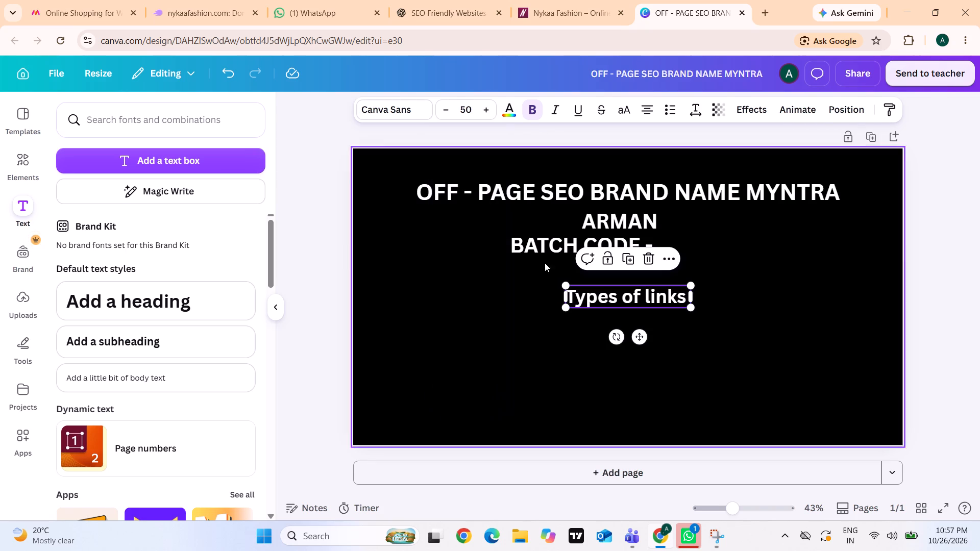
pyautogui.click(489, 342)
# Move the "Types of links" subheading up and slightly left so it sits directly beneath the "BATCH CODE -" heading.
pyautogui.moveTo(636, 292); pyautogui.dragTo(629, 283)
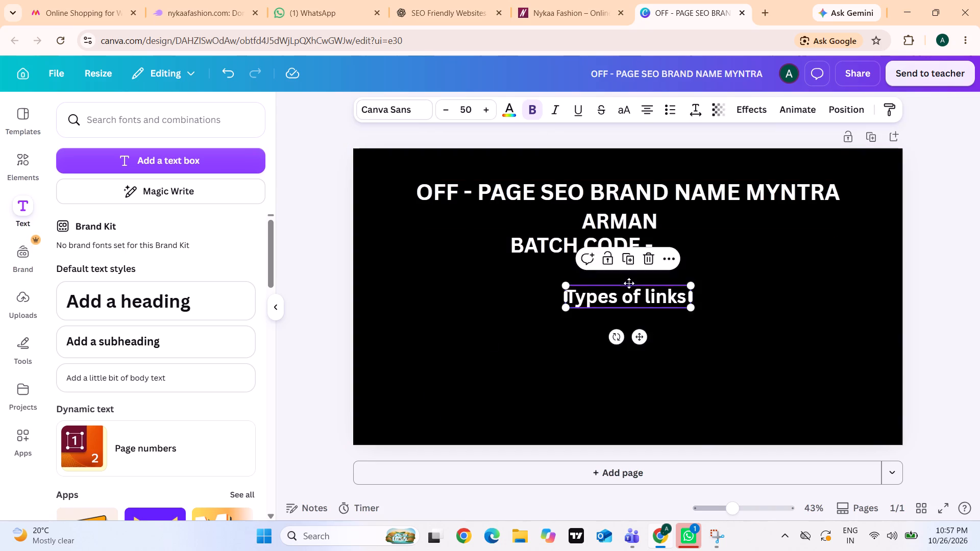
pyautogui.moveTo(629, 283); pyautogui.dragTo(626, 270)
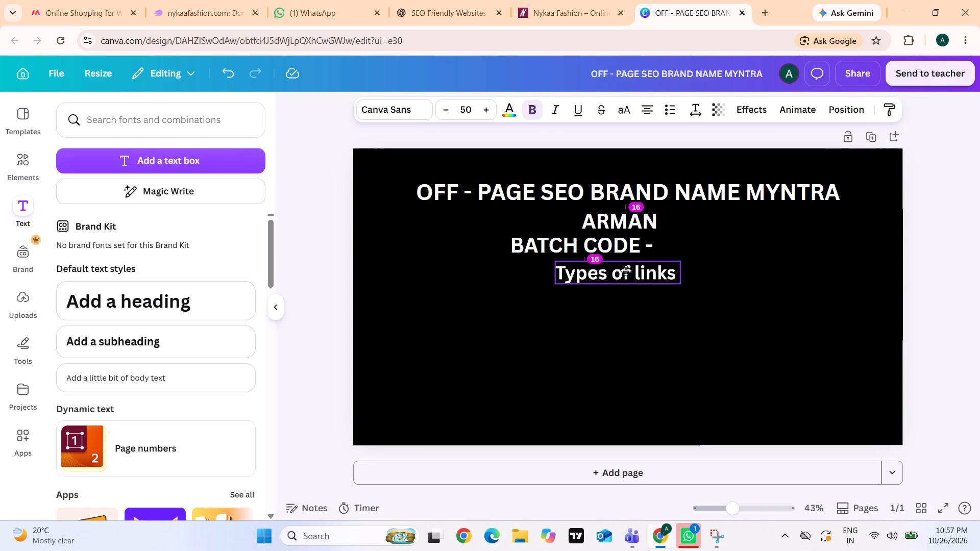
pyautogui.moveTo(626, 270); pyautogui.dragTo(627, 270)
pyautogui.click(583, 337)
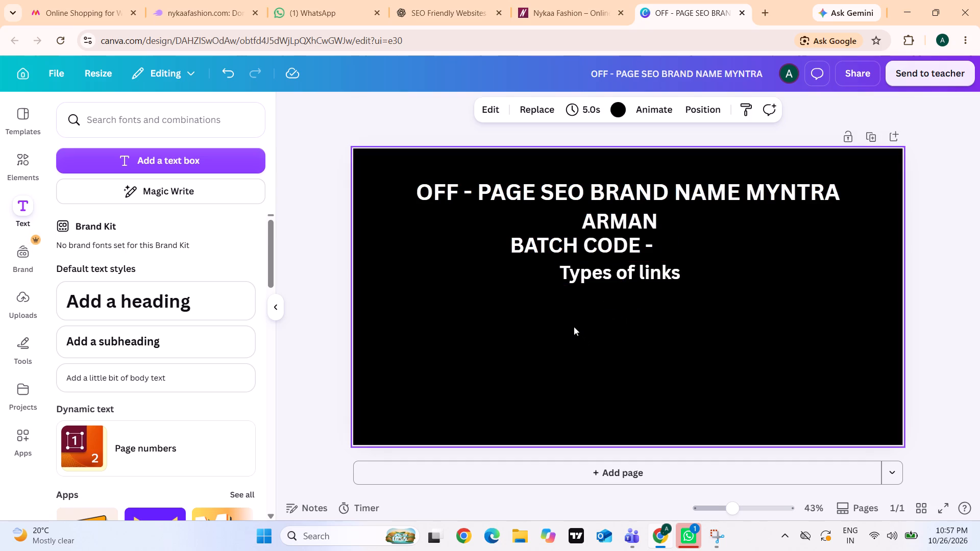
# Nudge the "BATCH CODE -" heading slightly down to even its spacing between the name heading and "Types of links".
pyautogui.click(575, 236)
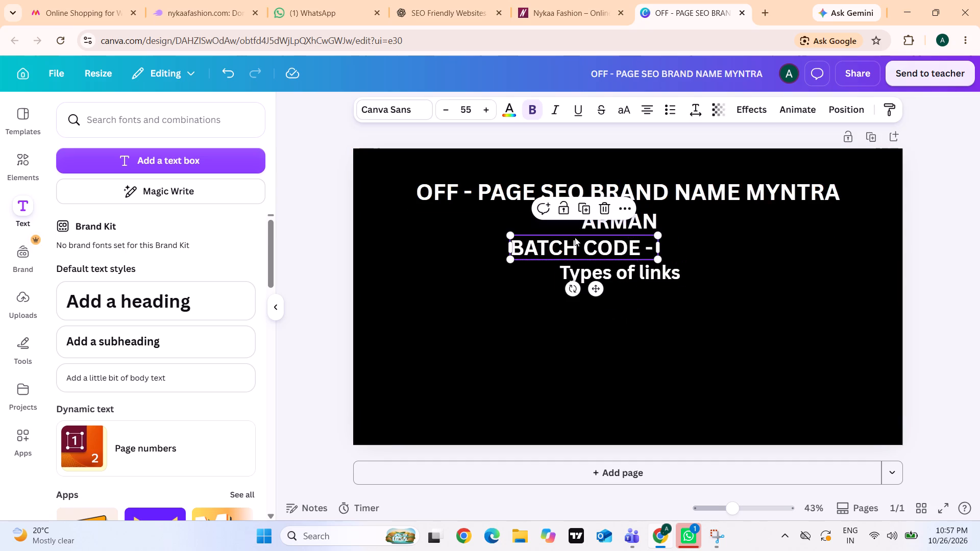
pyautogui.click(510, 309)
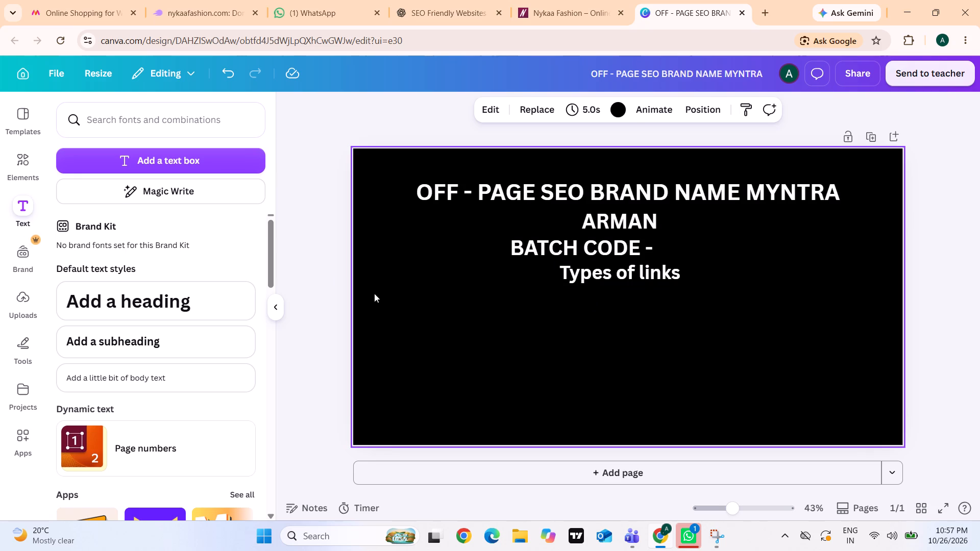
# Add a second subheading below "Types of links" reading "Inbound links", with a capital I.
pyautogui.click(178, 331)
pyautogui.write('inbound')
pyautogui.press('space')
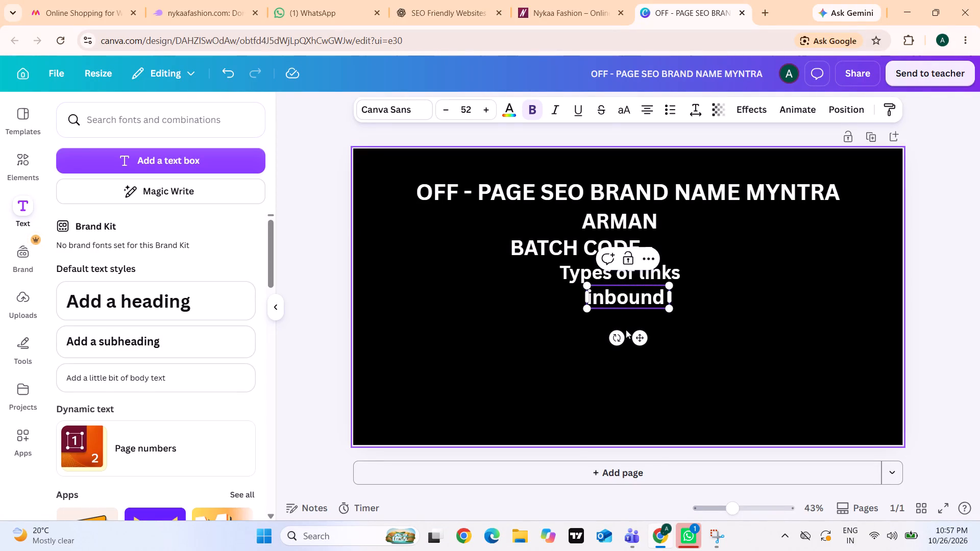
pyautogui.write('links')
pyautogui.press('space')
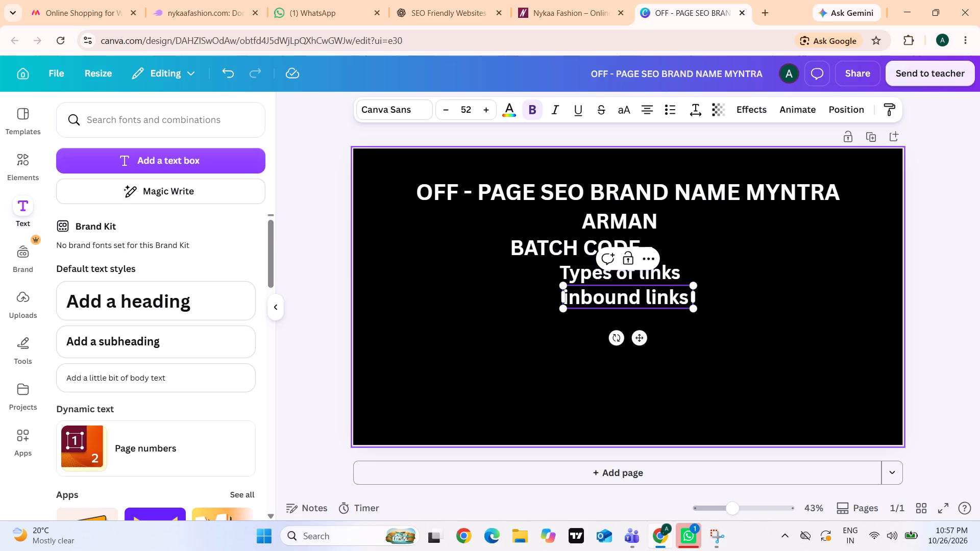
pyautogui.click(577, 300)
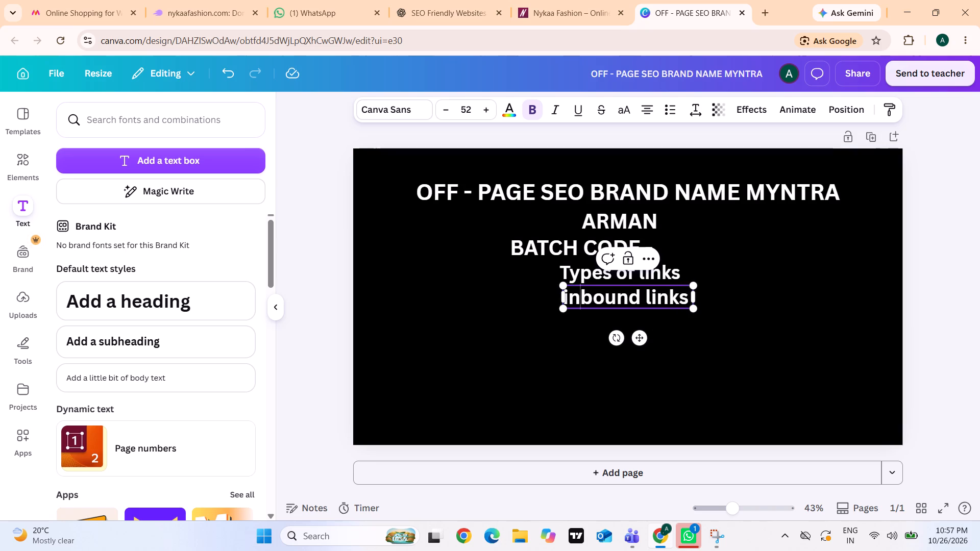
pyautogui.click(571, 299)
pyautogui.press('BackSpace')
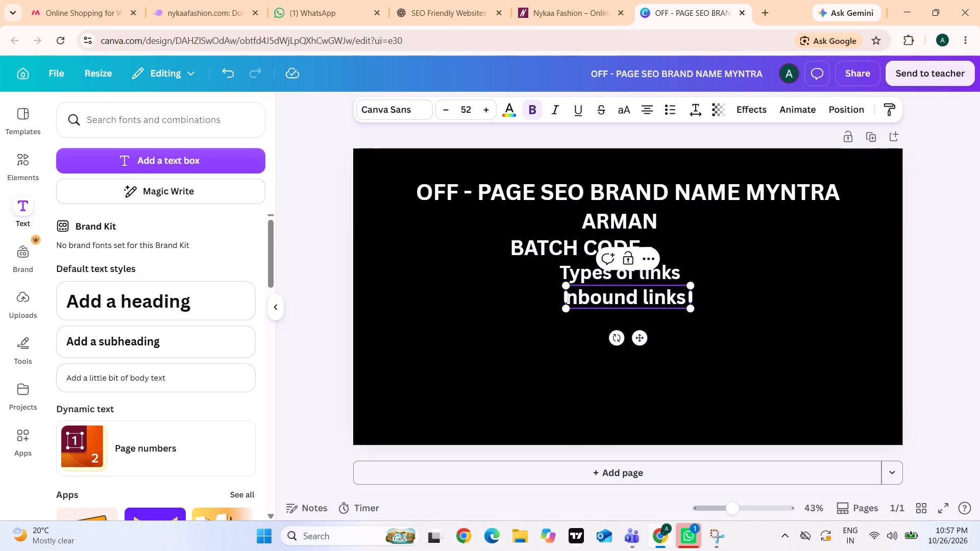
pyautogui.press('i')
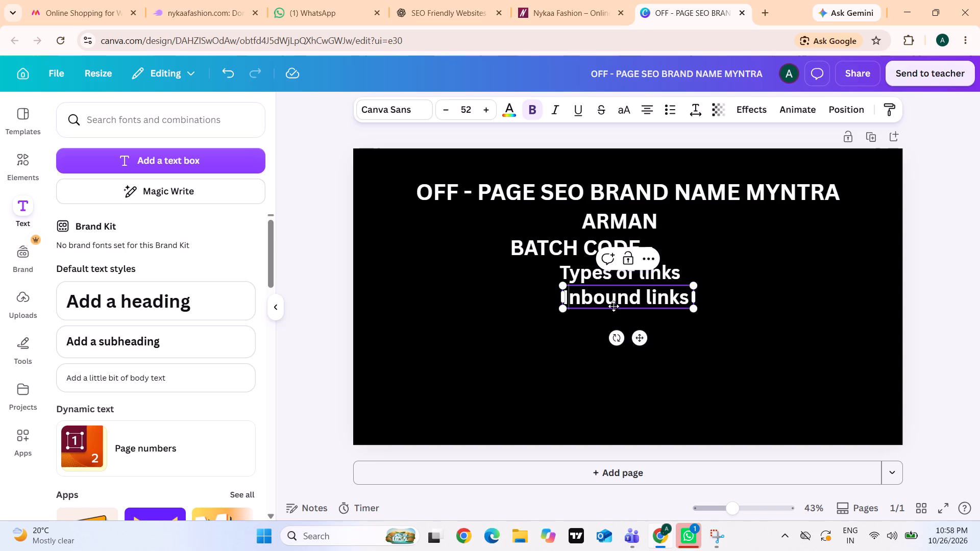
# Set the "Inbound links" subheading's font size to 50.
pyautogui.click(475, 109)
pyautogui.press('BackSpace')
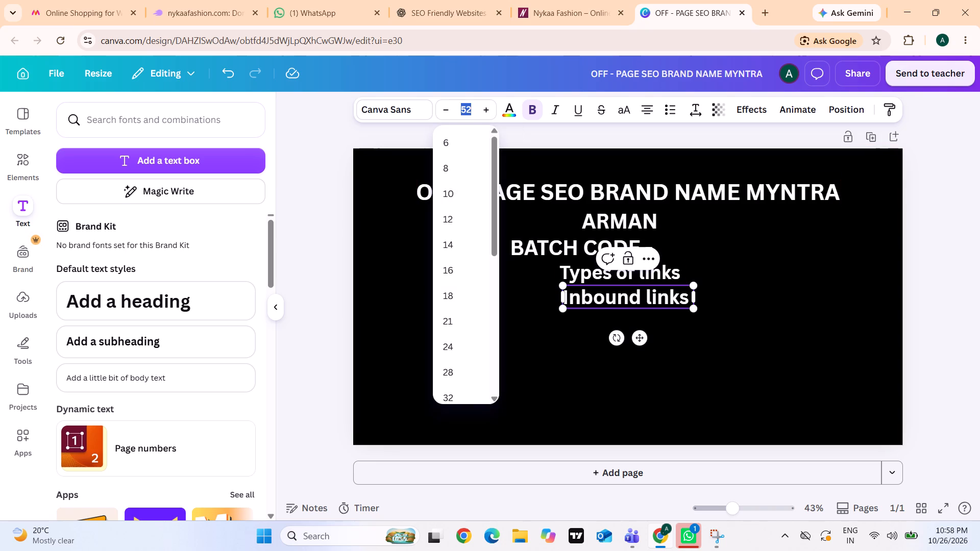
pyautogui.write('50')
pyautogui.press('Return')
# Nudge the "Inbound links" subheading slightly up and left so it lines up closely beneath "Types of links".
pyautogui.moveTo(631, 264); pyautogui.dragTo(641, 272)
pyautogui.click(641, 272)
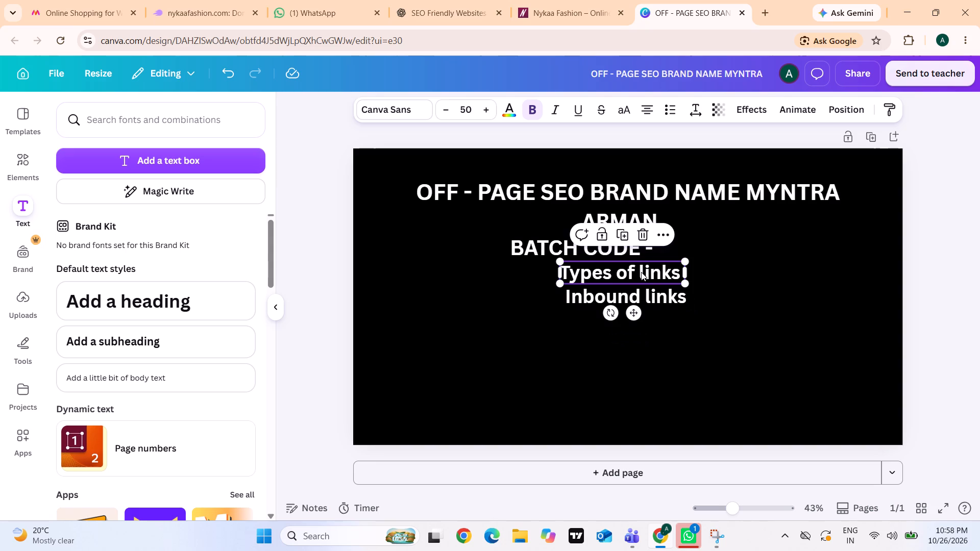
pyautogui.click(641, 272)
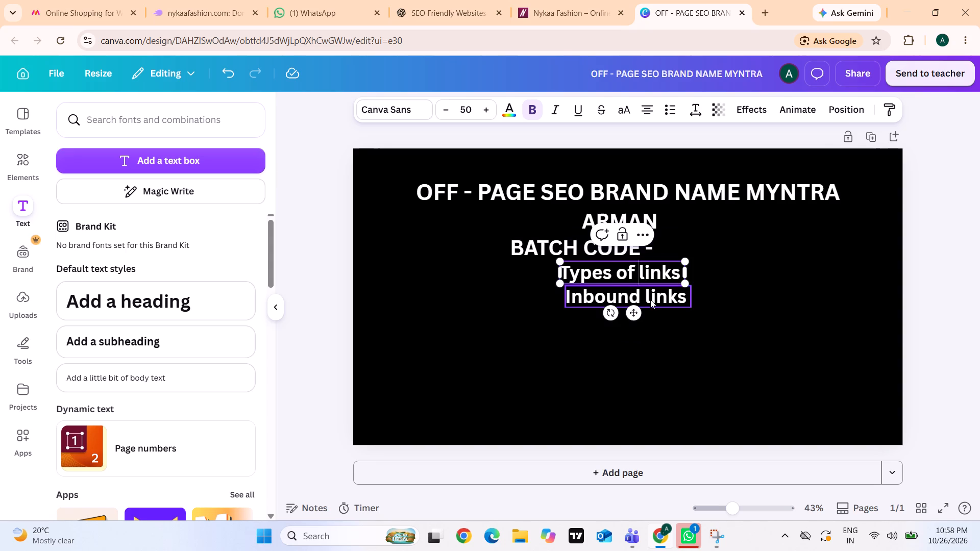
pyautogui.click(650, 299)
pyautogui.click(650, 299)
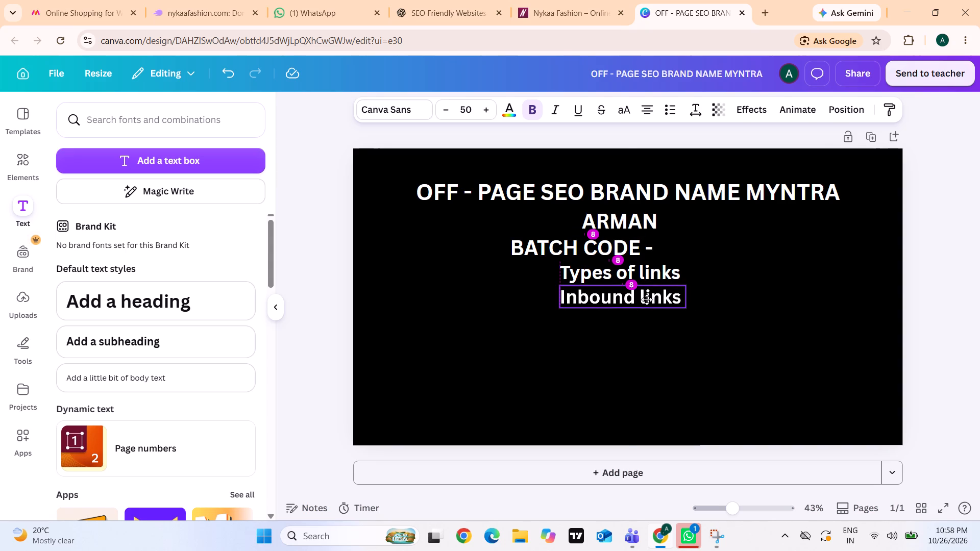
pyautogui.press('Up')
pyautogui.press('Up')
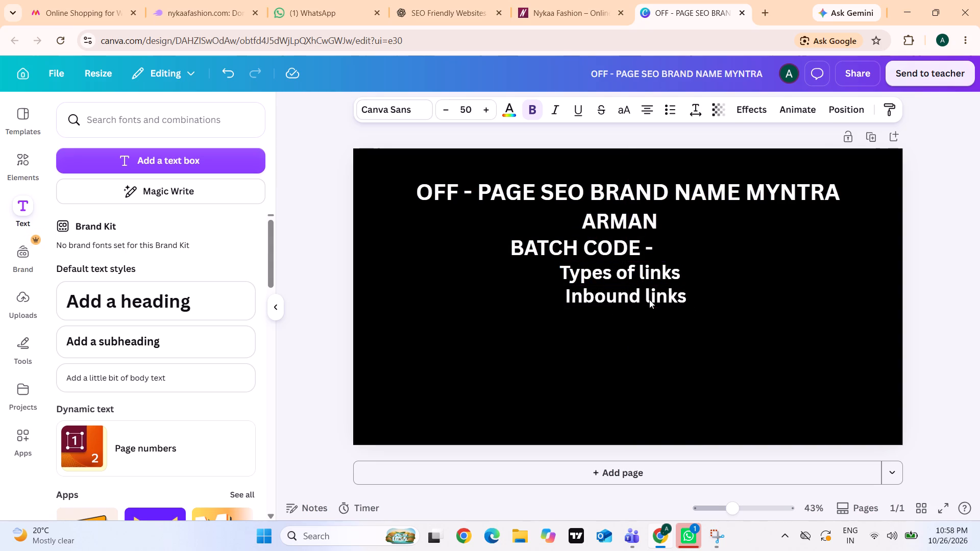
pyautogui.press('Up')
pyautogui.press('Up')
pyautogui.press('Left')
pyautogui.press('Left')
pyautogui.press('Left')
pyautogui.press('Left')
pyautogui.press('Left')
pyautogui.press('Left')
pyautogui.press('Left')
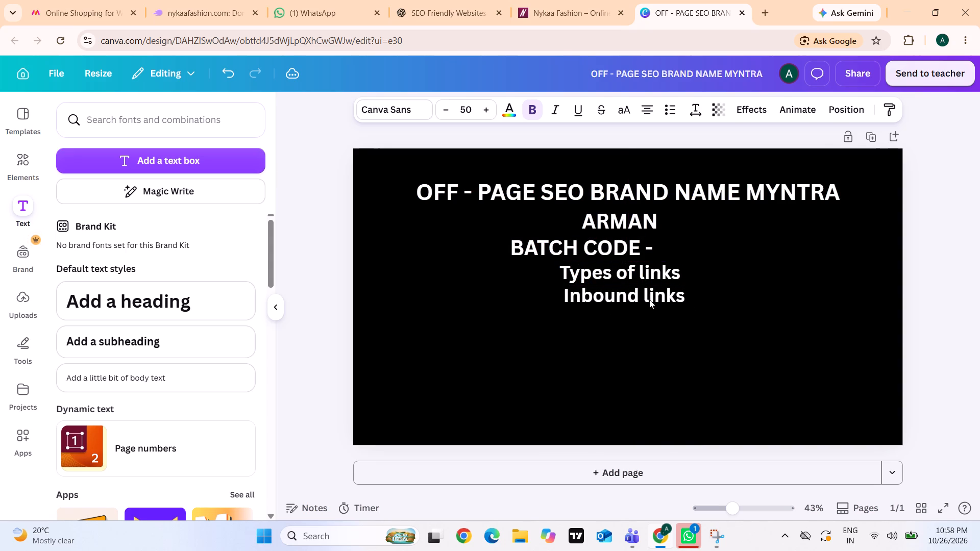
pyautogui.press('Left')
pyautogui.press('Left')
pyautogui.press('Left')
pyautogui.press('Up')
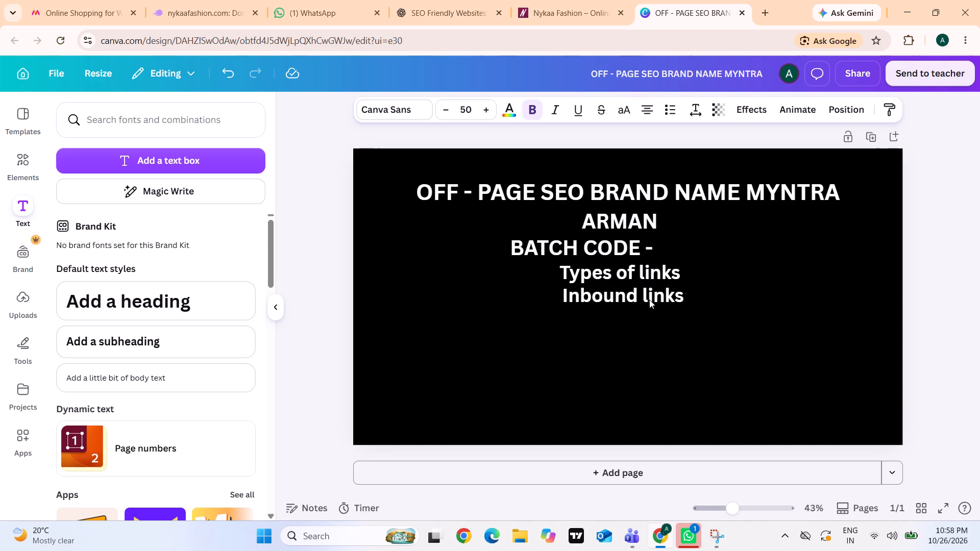
pyautogui.press('Up')
pyautogui.press('Down')
pyautogui.press('Down')
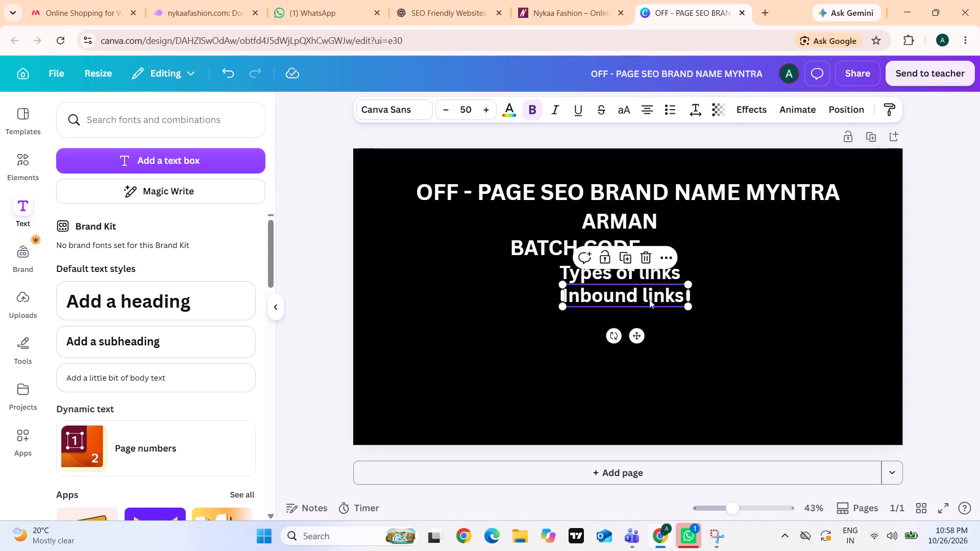
pyautogui.click(537, 333)
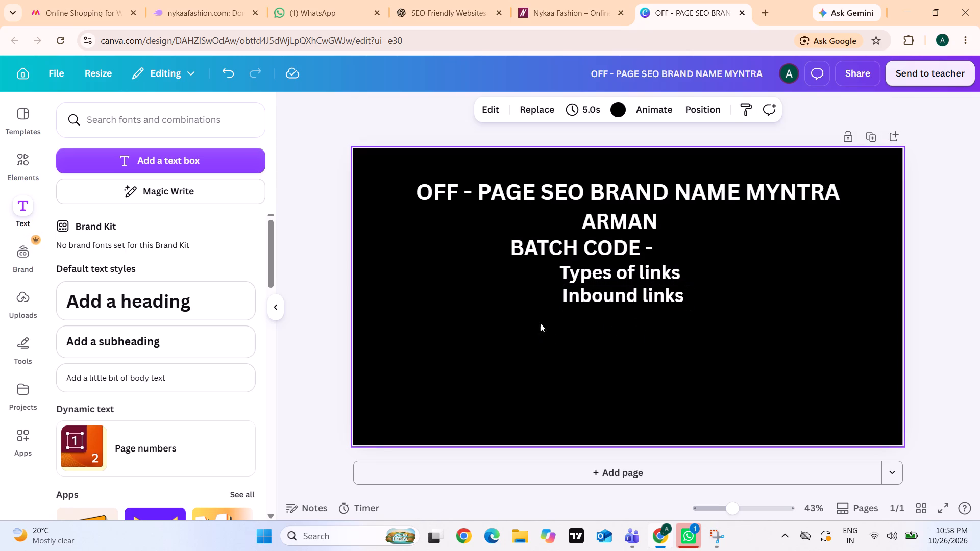
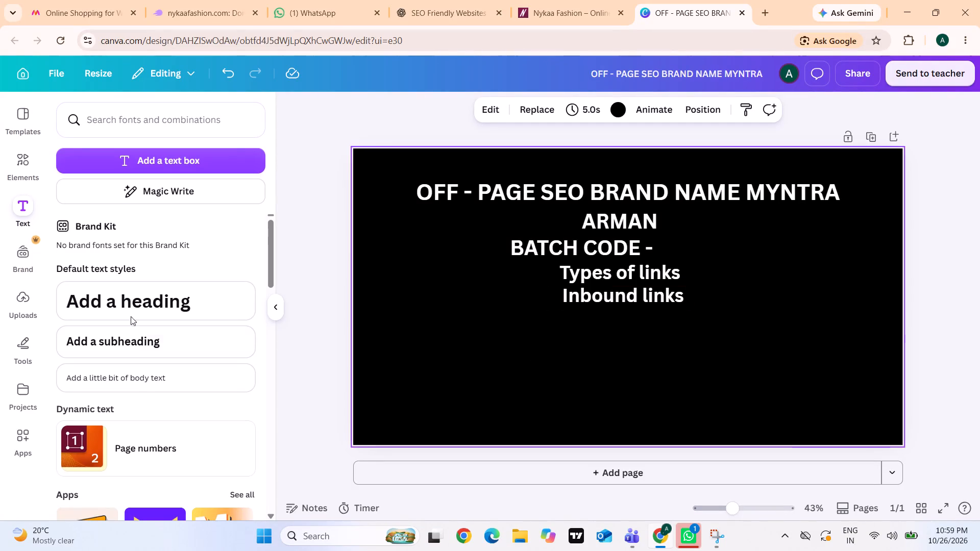
# Add another subheading to the page reading "Backlinks".
pyautogui.click(146, 339)
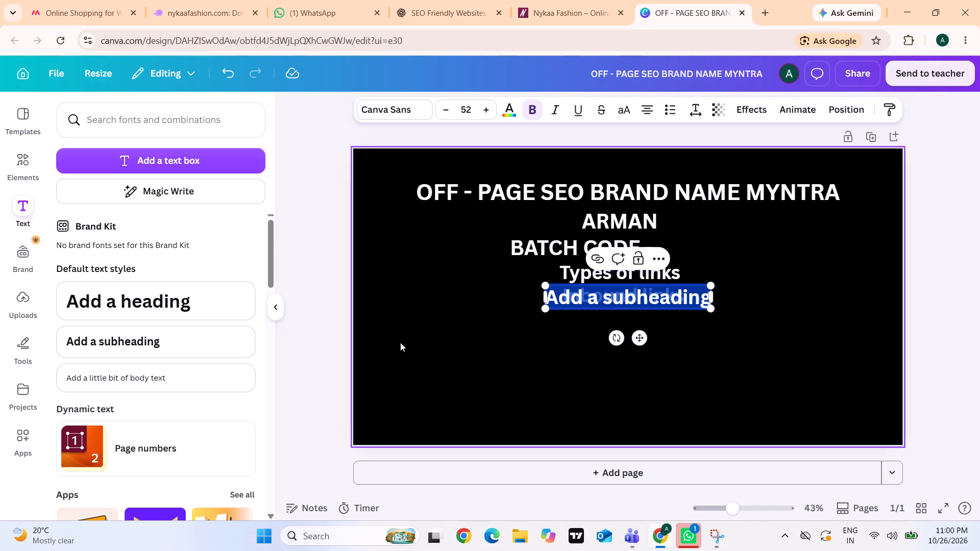
pyautogui.press('b')
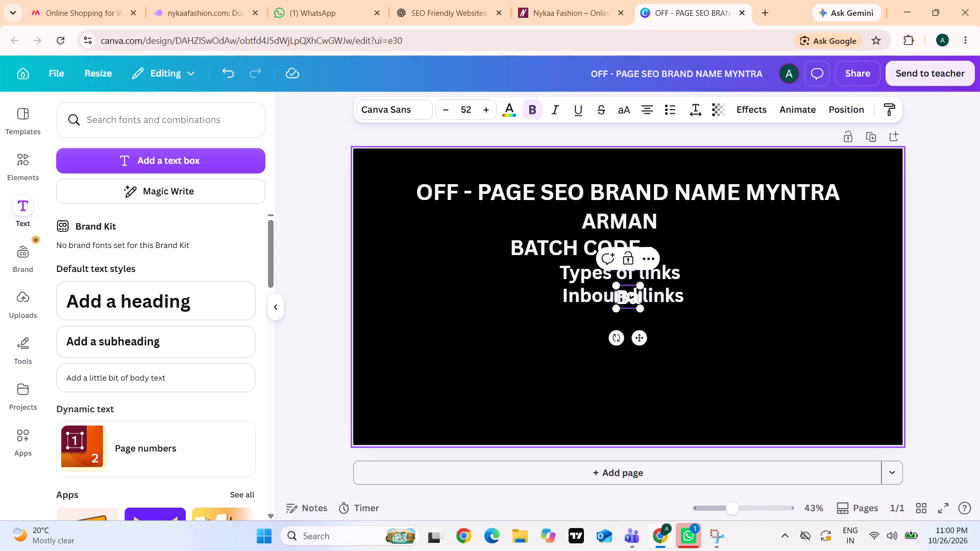
pyautogui.write('cklinks')
pyautogui.press('space')
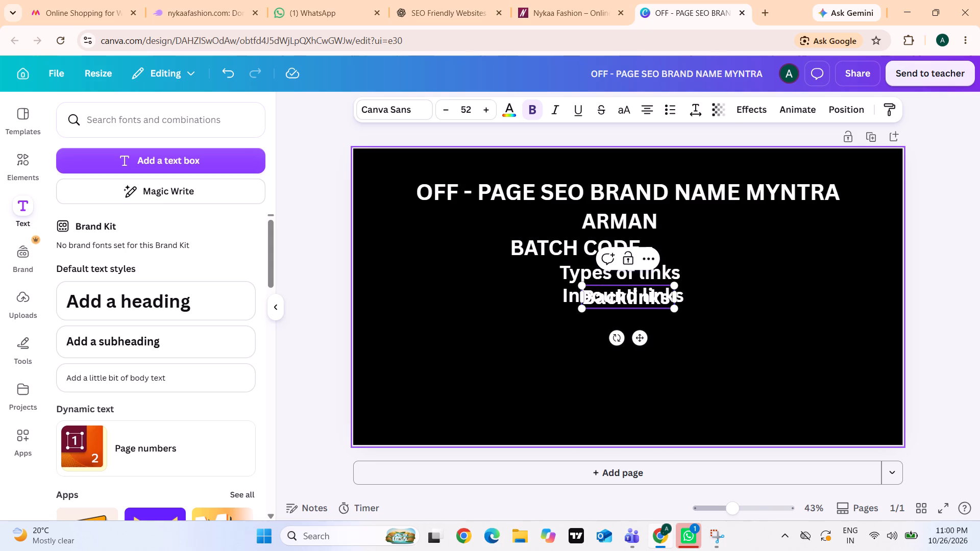
pyautogui.click(531, 396)
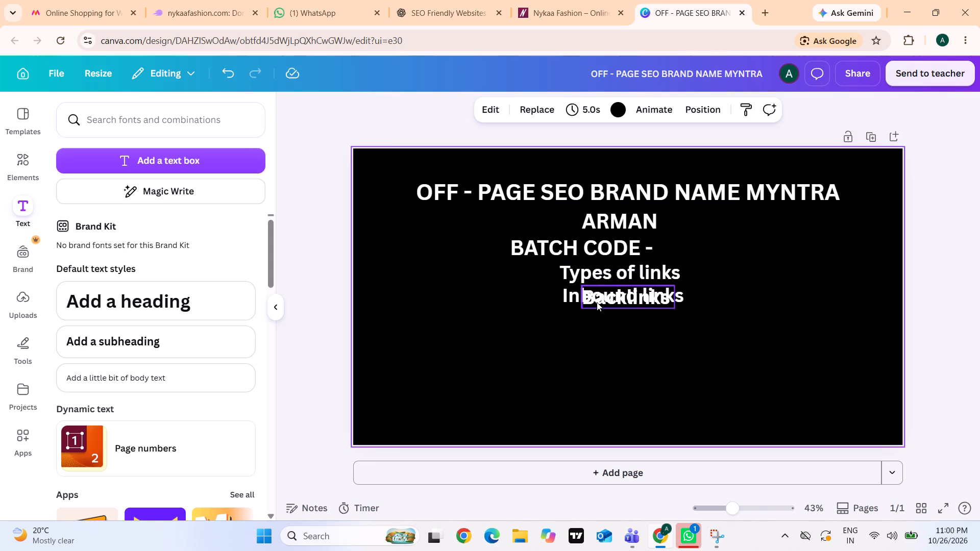
# Move the "Backlinks" subheading directly beneath "Inbound links", shifted slightly left to line up with it.
pyautogui.moveTo(597, 302); pyautogui.dragTo(597, 321)
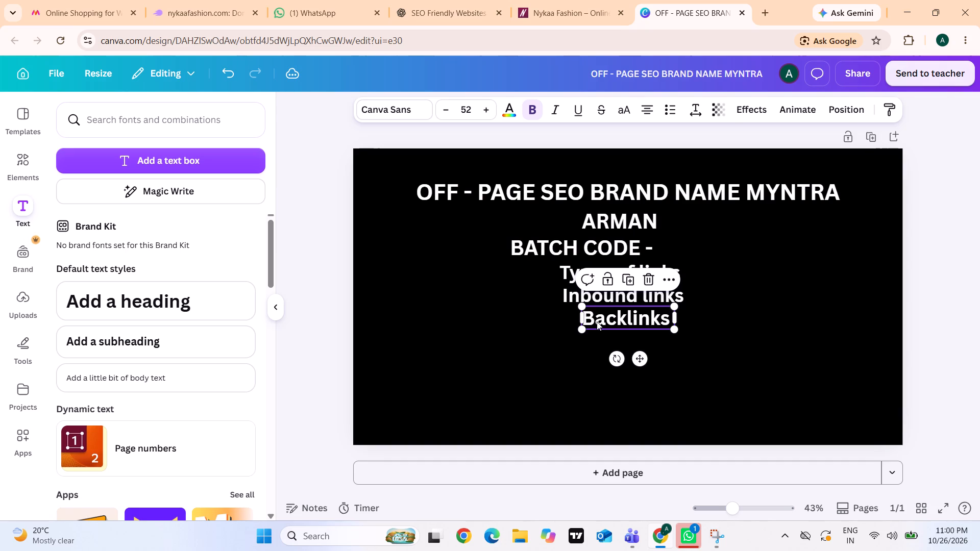
pyautogui.click(623, 319)
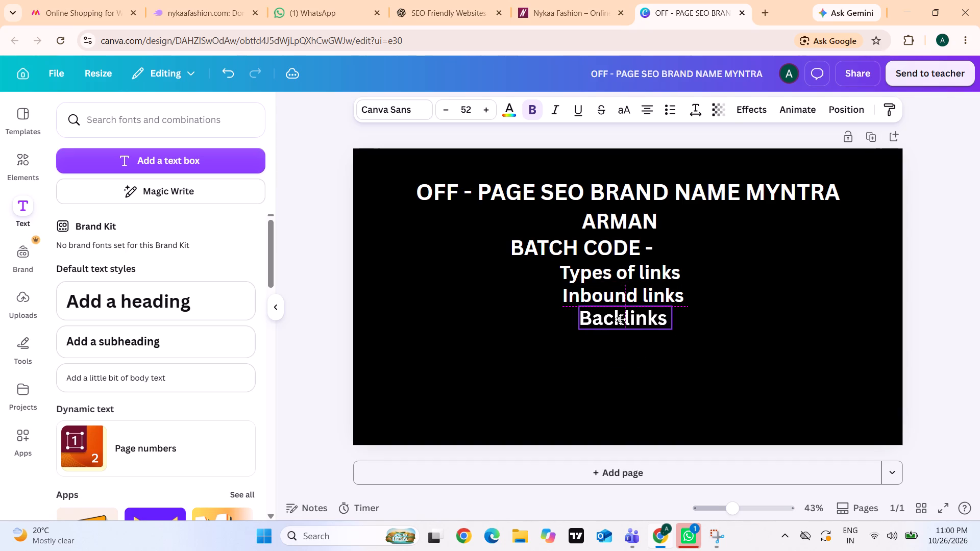
pyautogui.click(714, 353)
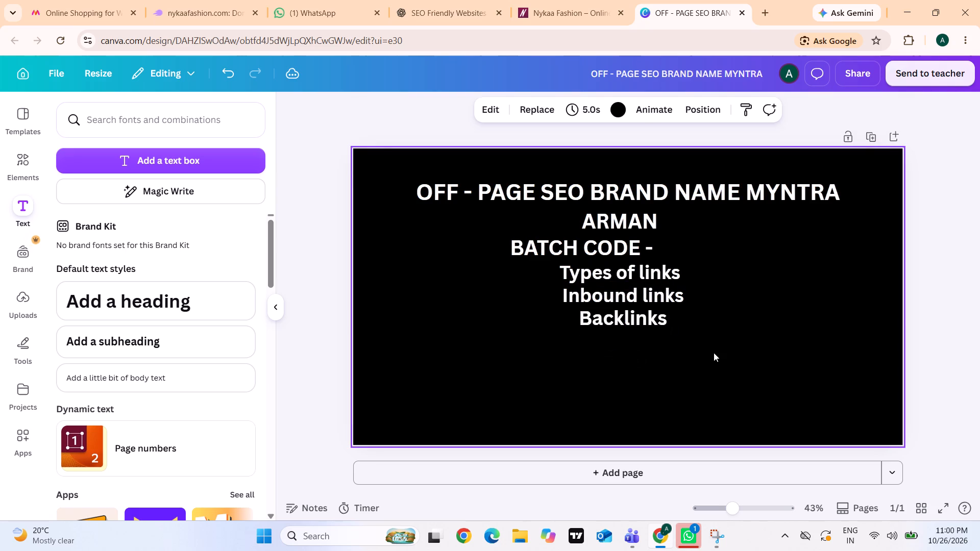
pyautogui.click(638, 330)
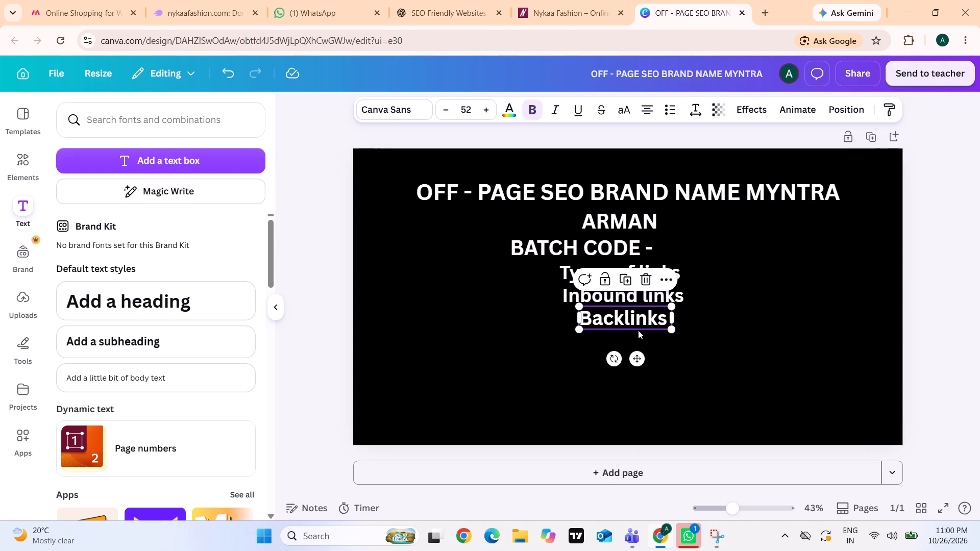
pyautogui.press('Up')
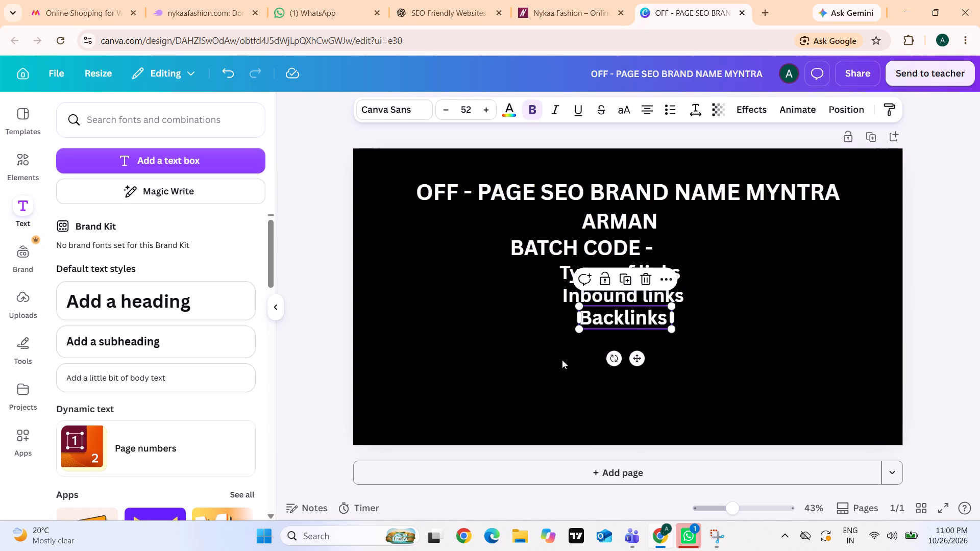
pyautogui.click(548, 369)
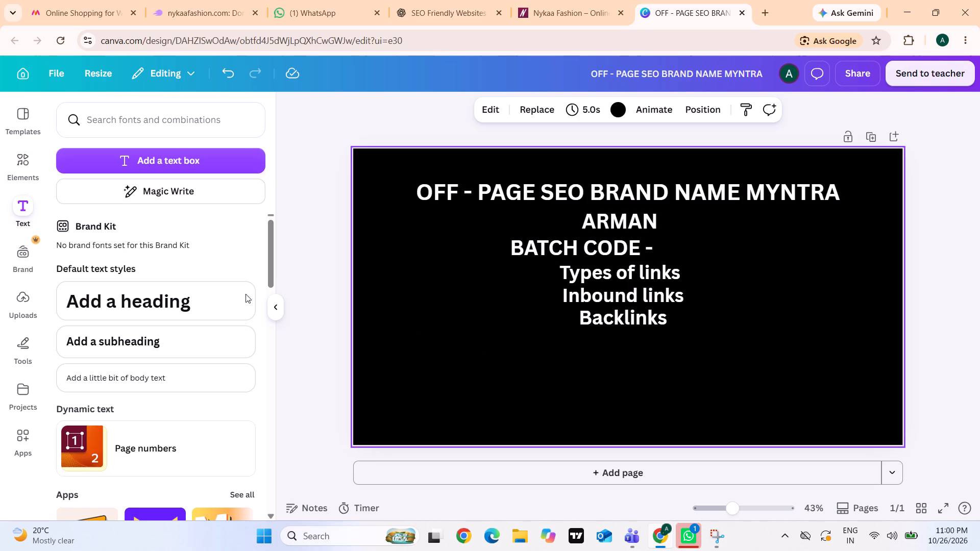
# Add another subheading reading "Do follow & no follow", with a capital D.
pyautogui.click(150, 333)
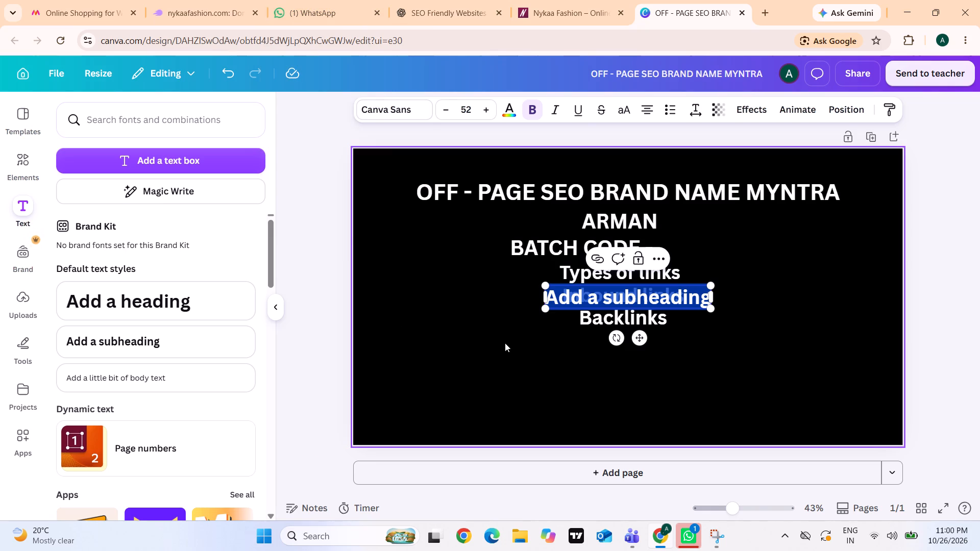
pyautogui.press('d')
pyautogui.press('BackSpace')
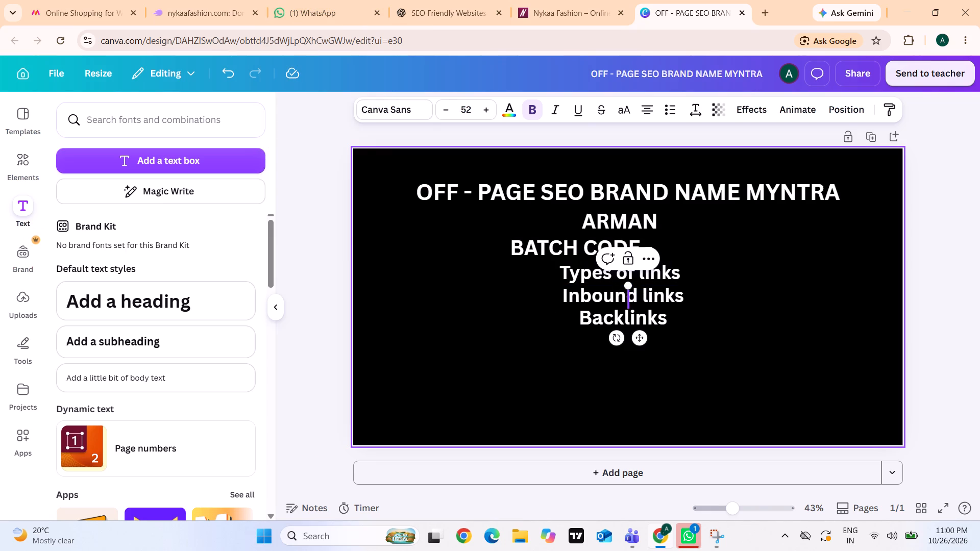
pyautogui.write('DO')
pyautogui.press('o')
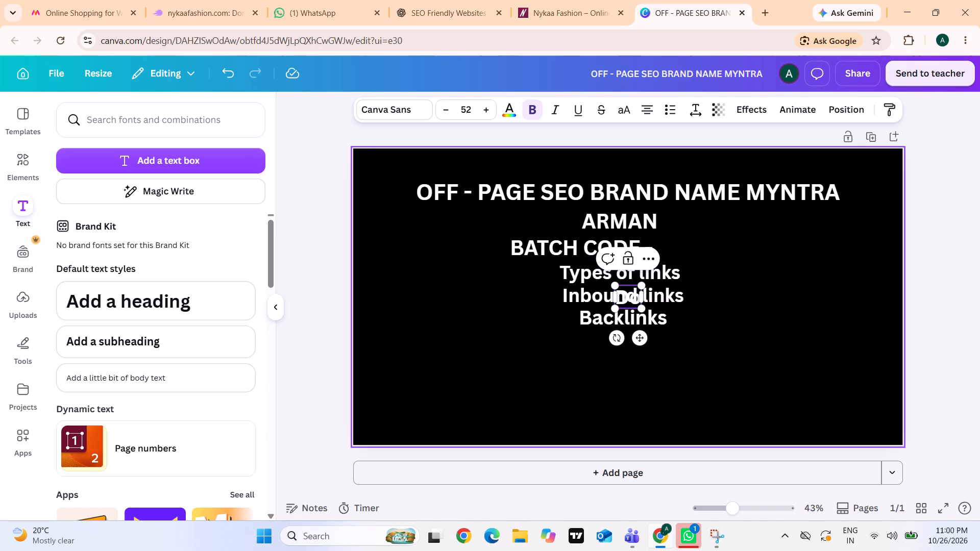
pyautogui.press('space')
pyautogui.press('g')
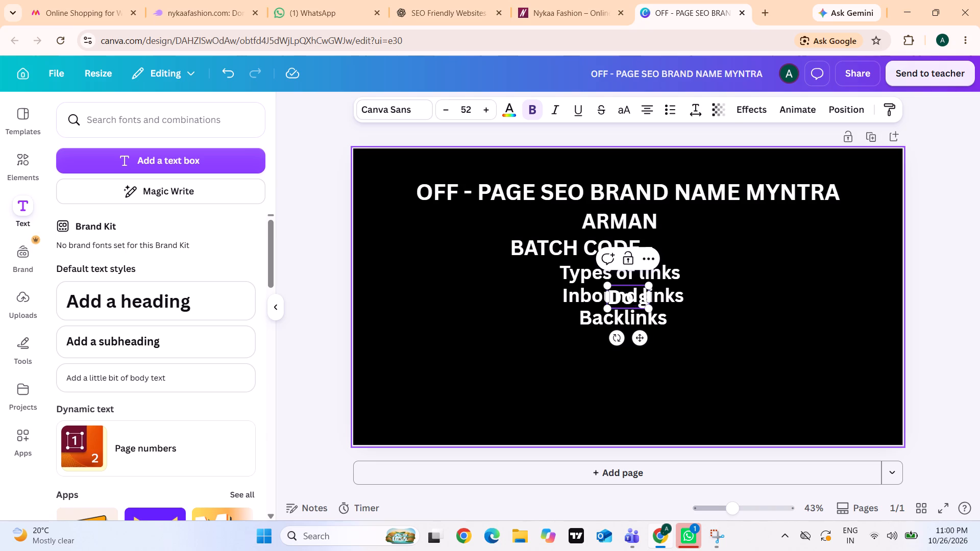
pyautogui.press('BackSpace')
pyautogui.write('follow')
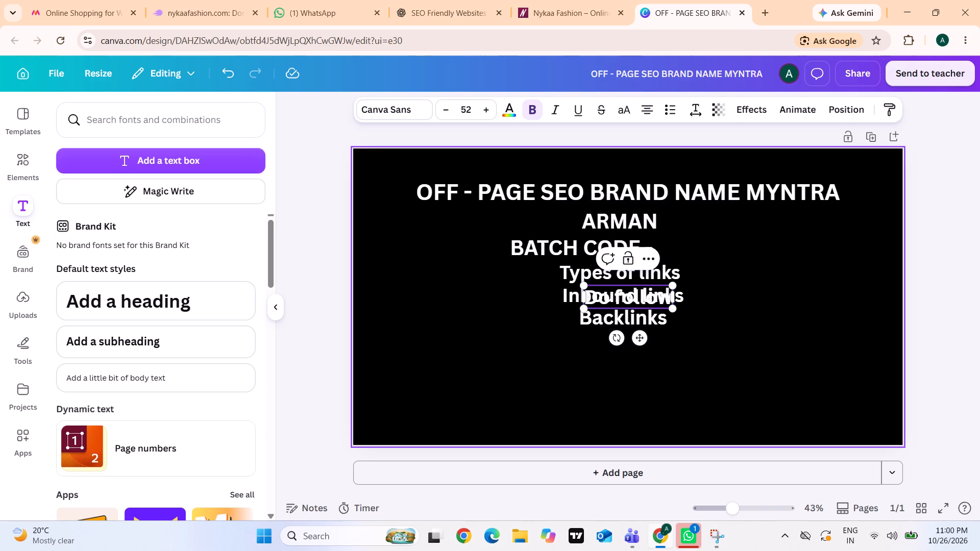
pyautogui.press('space')
pyautogui.write('& no')
pyautogui.press('space')
pyautogui.write('follow')
pyautogui.press('BackSpace')
pyautogui.write('w')
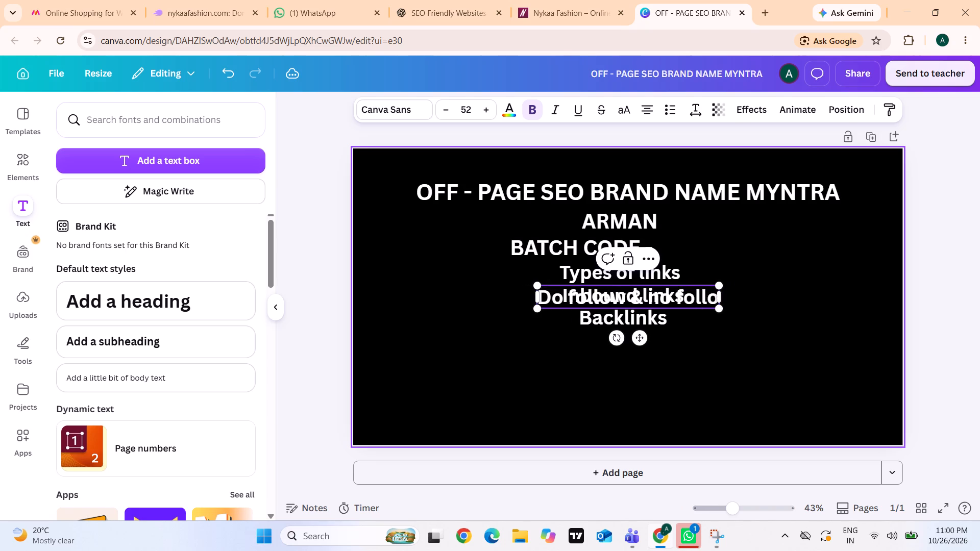
pyautogui.press('space')
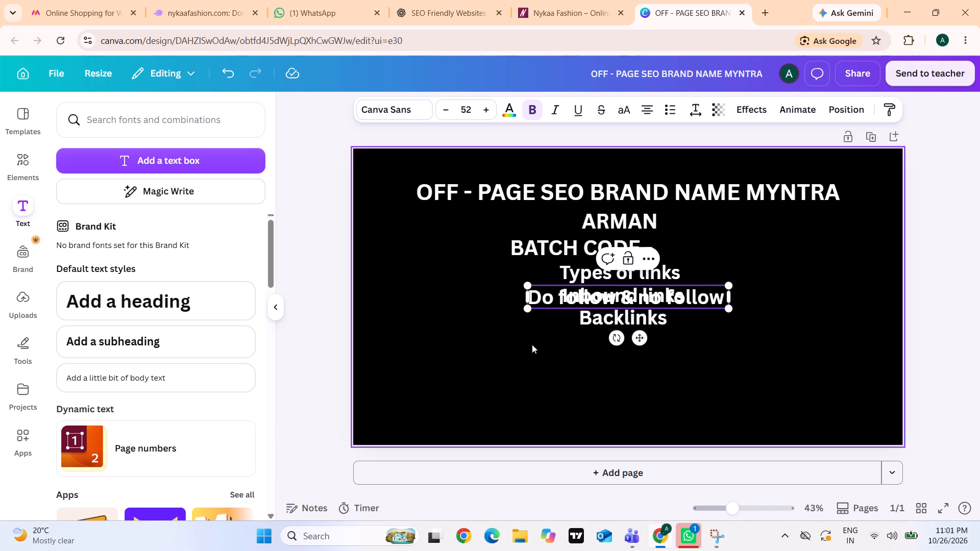
pyautogui.click(835, 336)
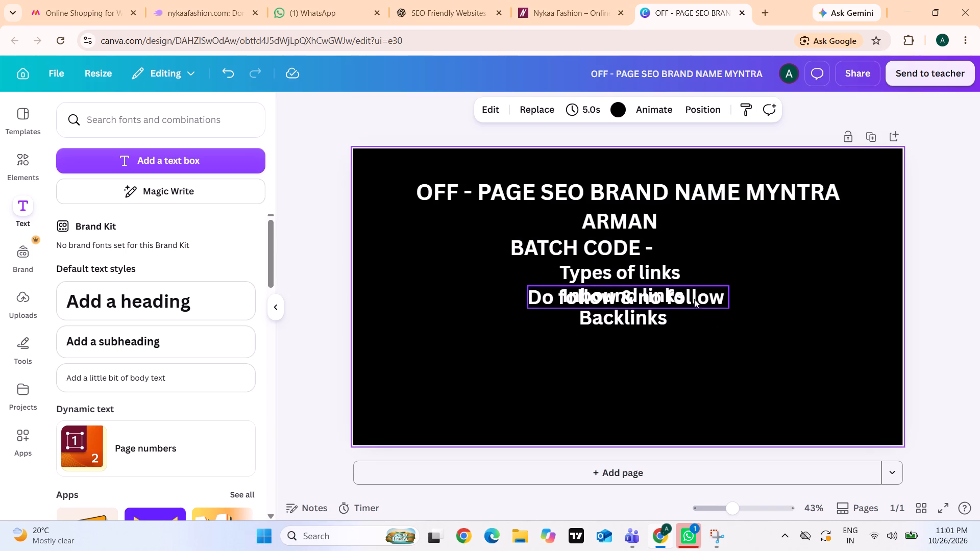
# Move the "Do follow & no follow" subheading down so it sits just beneath "Backlinks".
pyautogui.moveTo(691, 299); pyautogui.dragTo(693, 351)
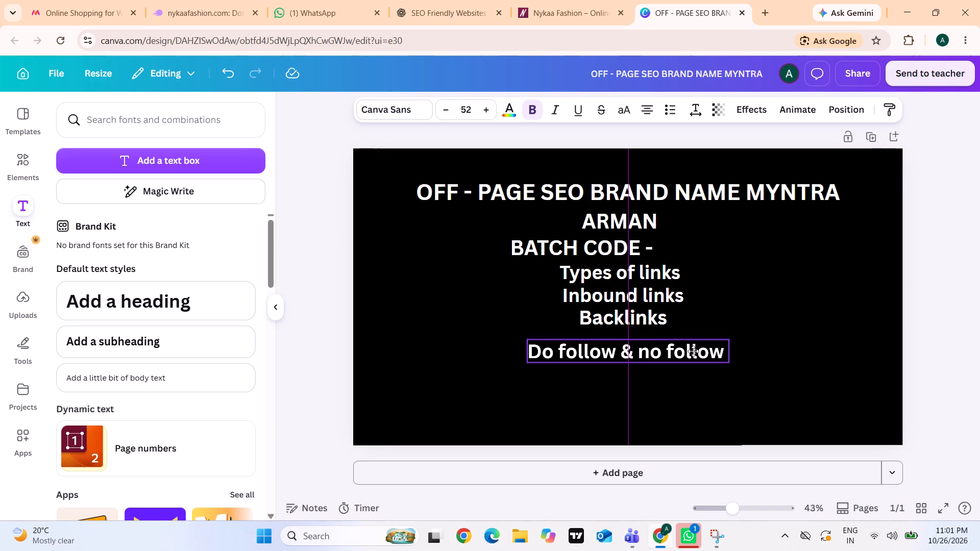
pyautogui.moveTo(693, 351); pyautogui.dragTo(693, 345)
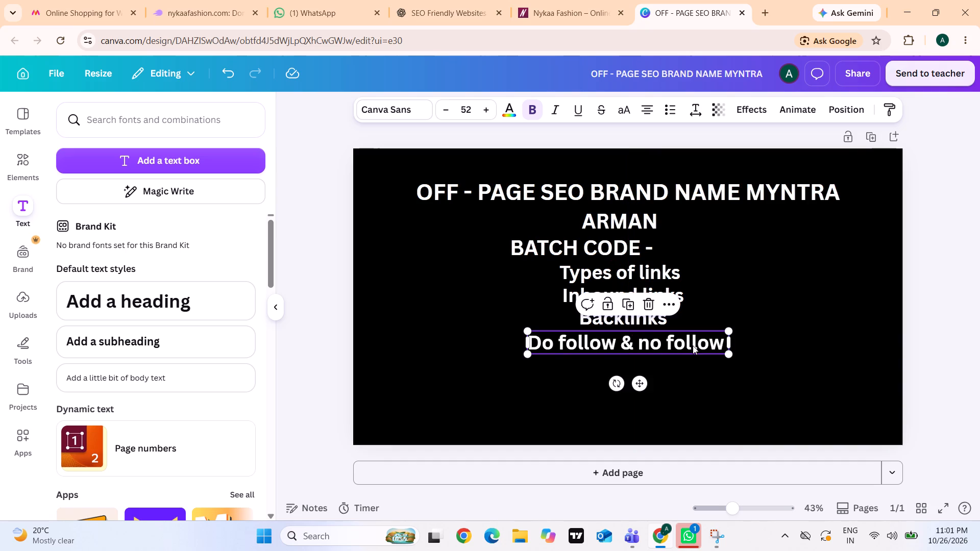
pyautogui.click(811, 361)
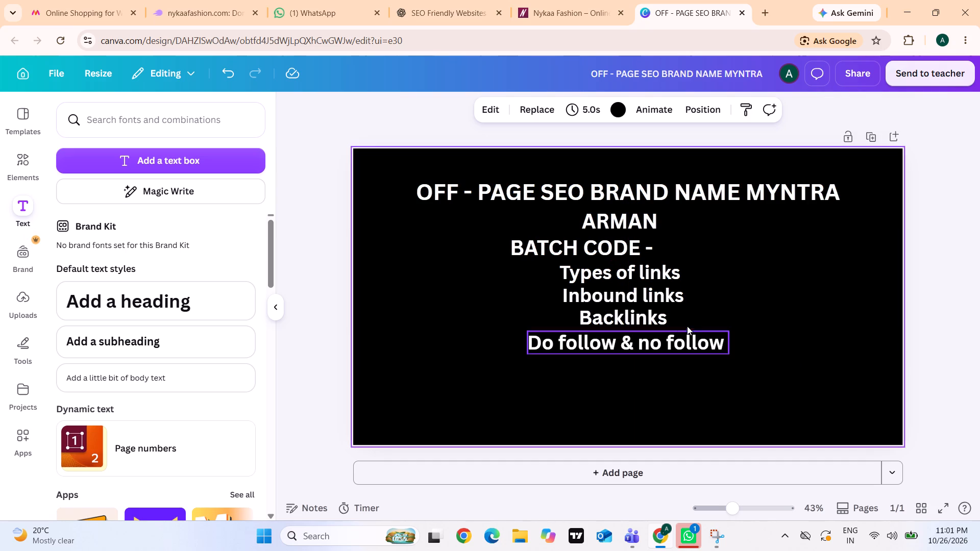
# Shift the "Backlinks" subheading slightly down to even the gaps to the lines above and below it.
pyautogui.click(663, 315)
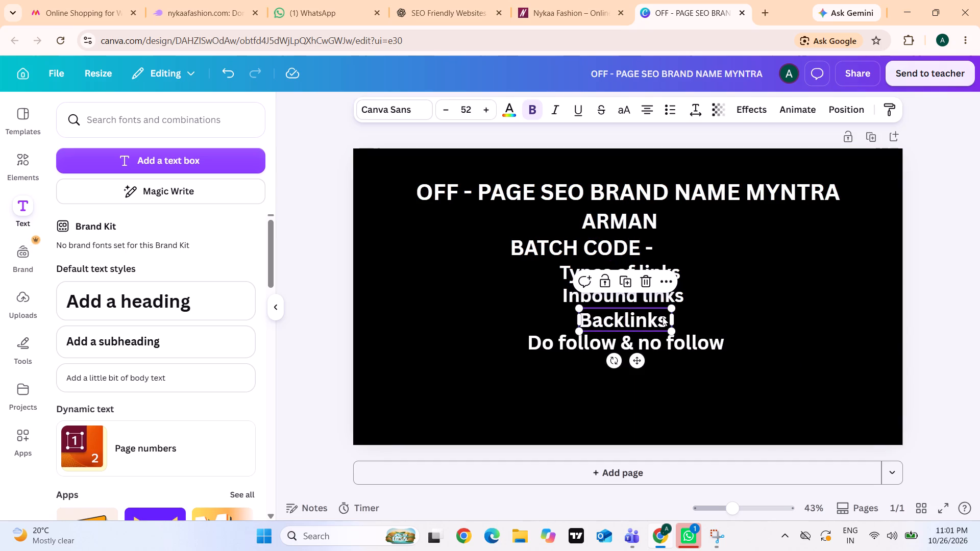
pyautogui.press('Up')
# Nudge the "Do follow & no follow" subheading slightly up and right to align it beneath "Backlinks".
pyautogui.click(696, 343)
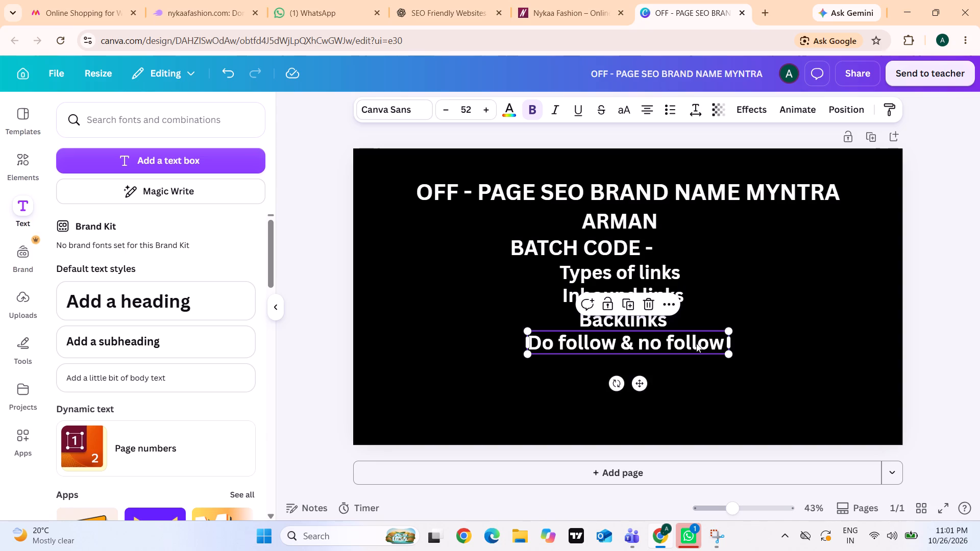
pyautogui.press('Up')
pyautogui.press('Up')
pyautogui.press('Down')
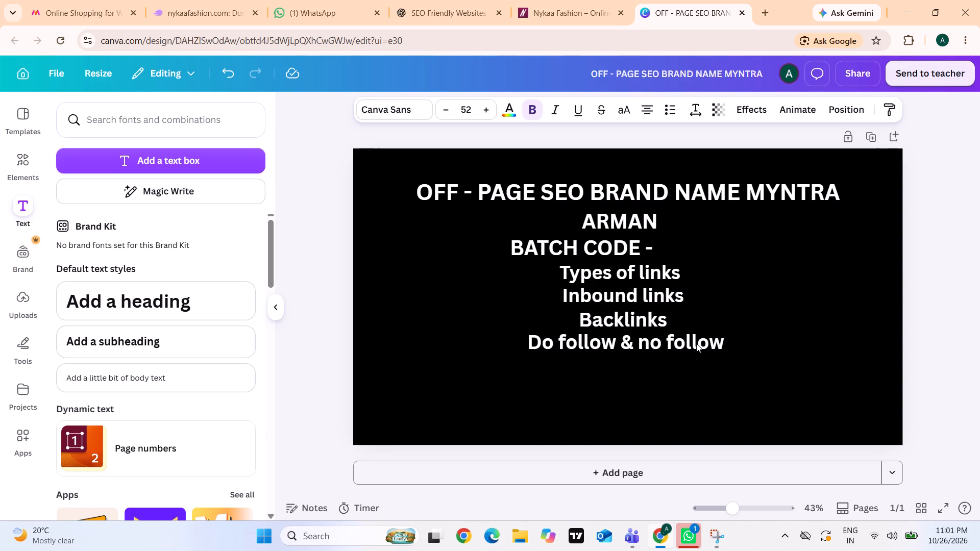
pyautogui.doubleClick(696, 343)
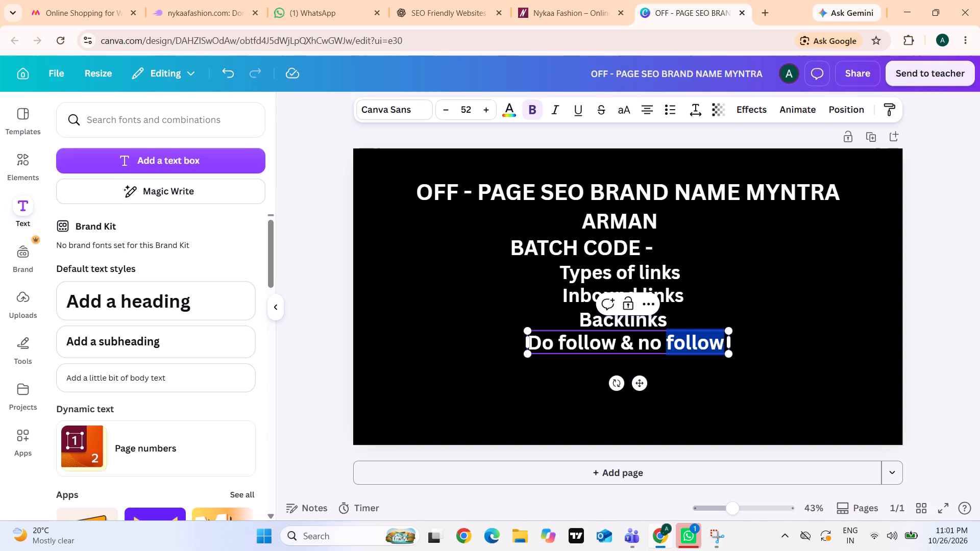
pyautogui.press('Right')
pyautogui.press('Right')
pyautogui.press('Right')
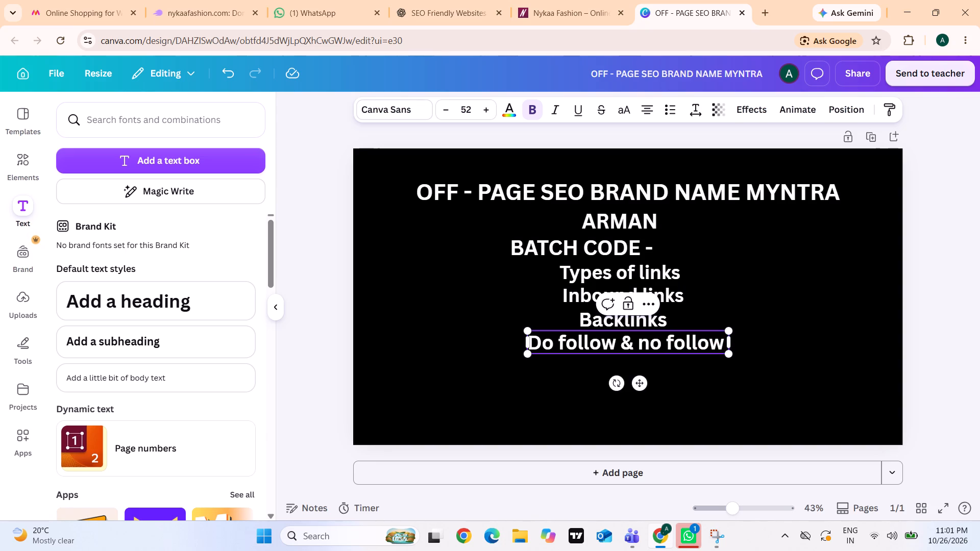
pyautogui.click(786, 347)
pyautogui.click(691, 338)
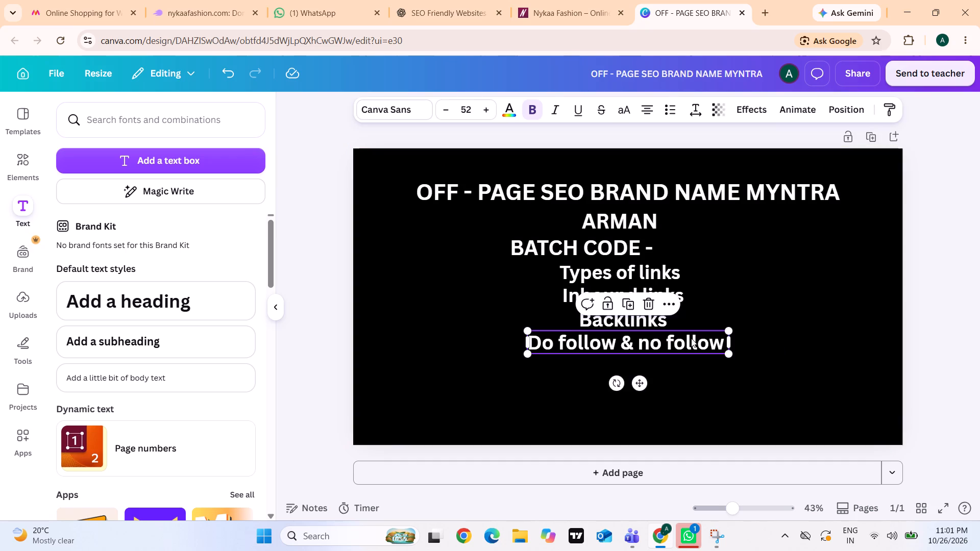
pyautogui.press('Right')
pyautogui.press('Right')
pyautogui.press('Right')
pyautogui.press('Right')
pyautogui.press('Right')
pyautogui.press('Right')
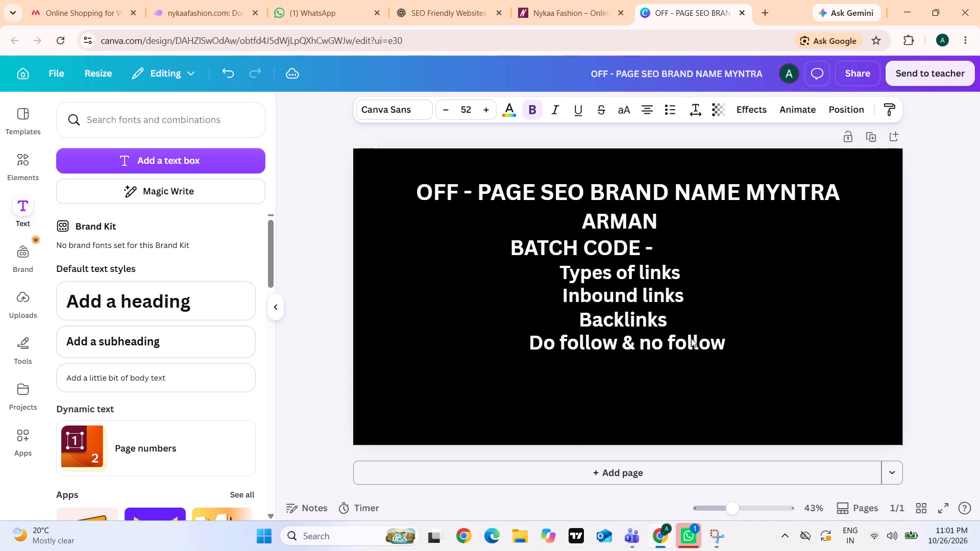
pyautogui.press('Right')
pyautogui.press('Right')
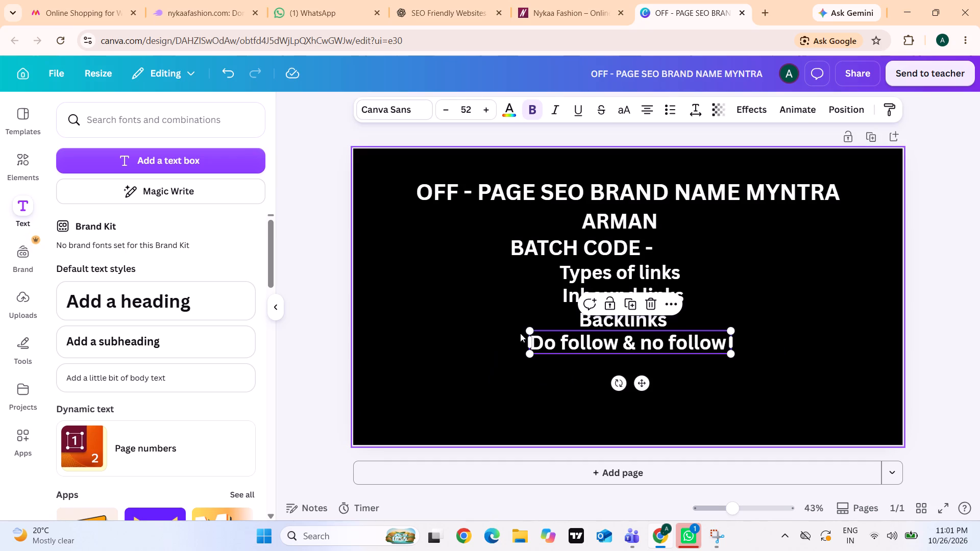
# Add another subheading reading "link building of myntra" beneath the "Do follow & no follow" line.
pyautogui.click(189, 339)
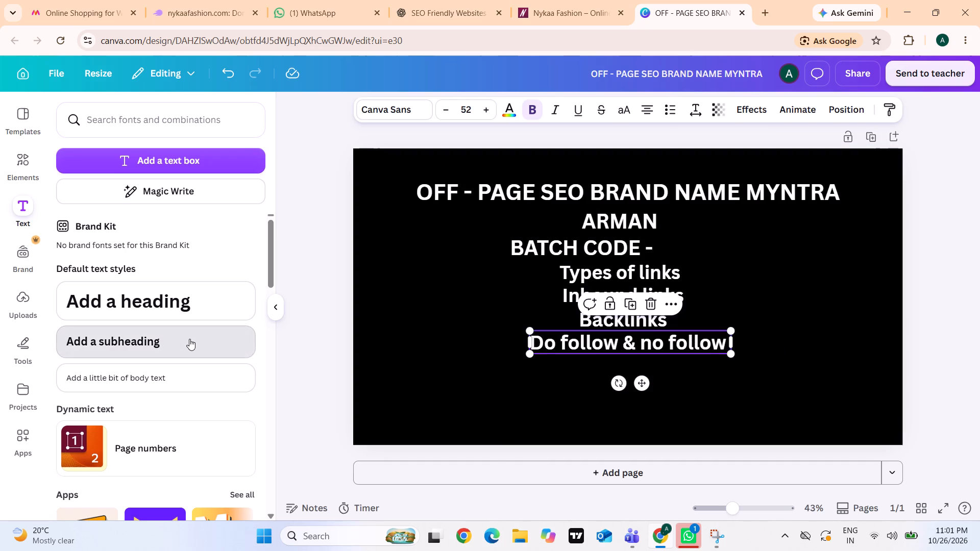
pyautogui.write('lo')
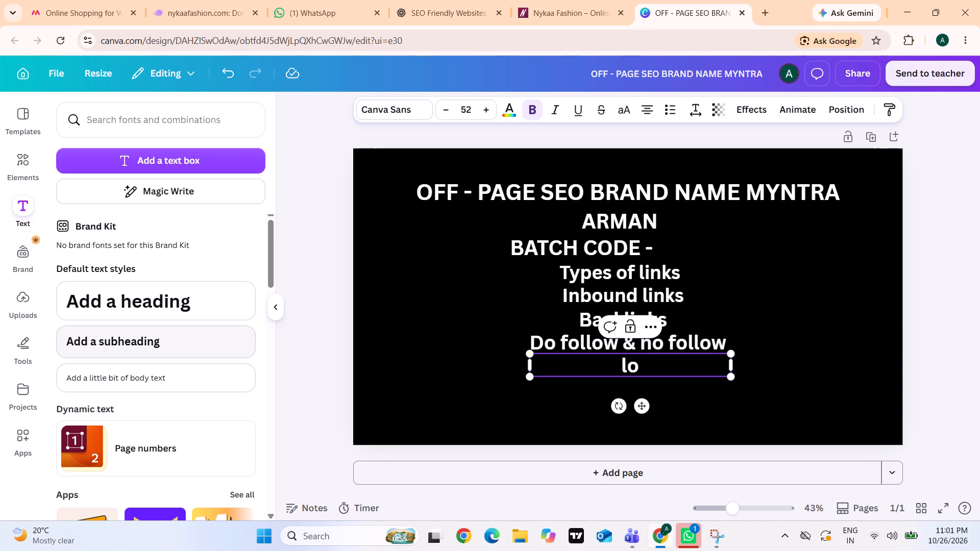
pyautogui.press('\\')
pyautogui.press('BackSpace')
pyautogui.press('BackSpace')
pyautogui.write('ink')
pyautogui.press('space')
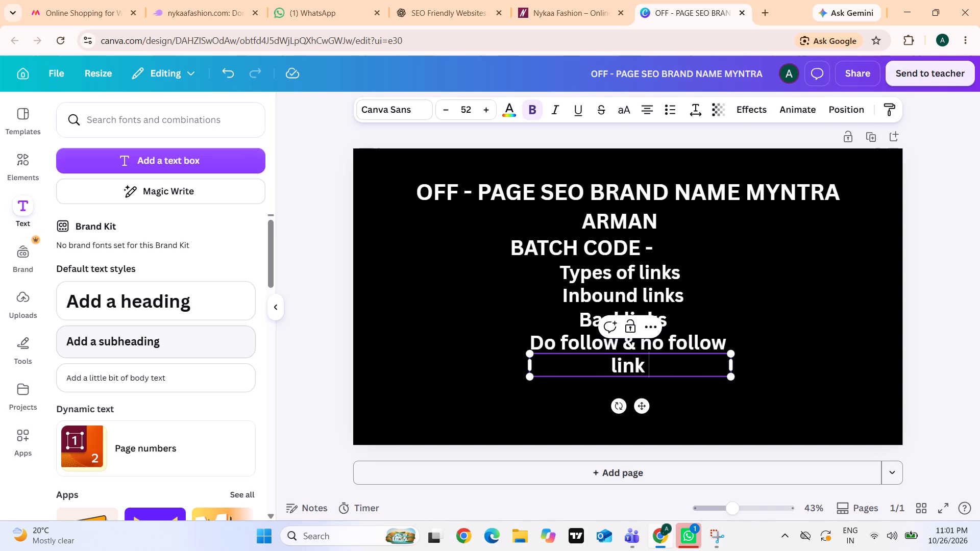
pyautogui.write('bui')
pyautogui.press('l')
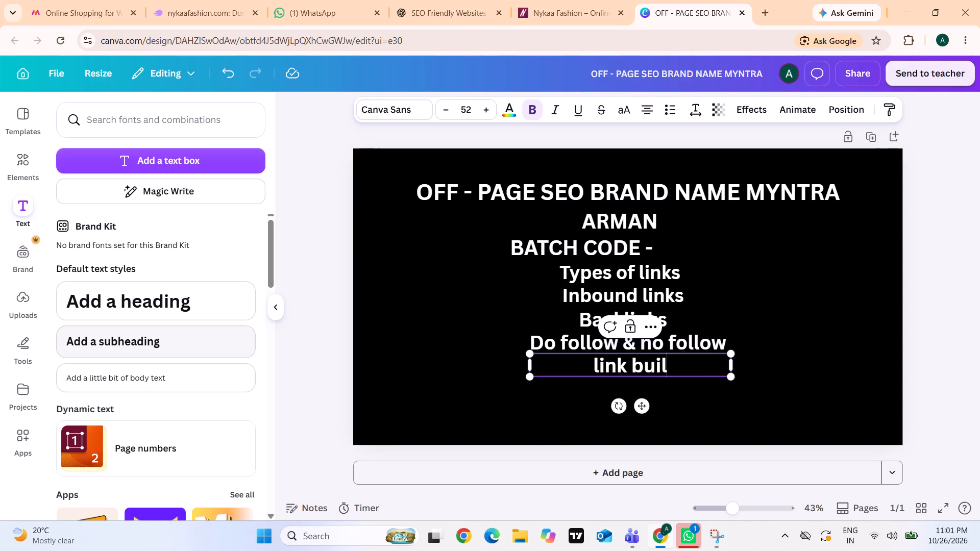
pyautogui.write('ding')
pyautogui.press('space')
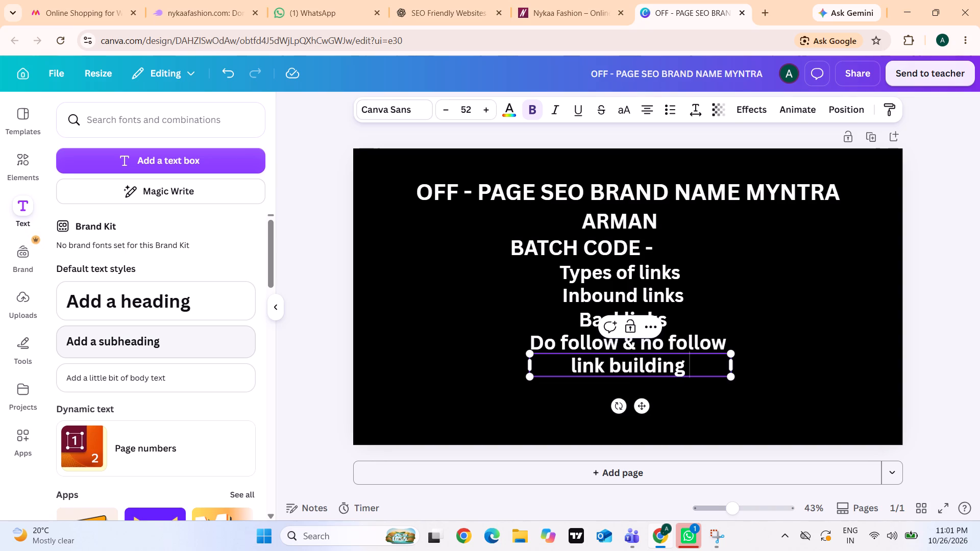
pyautogui.press('o')
pyautogui.write('f aa')
pyautogui.press('BackSpace')
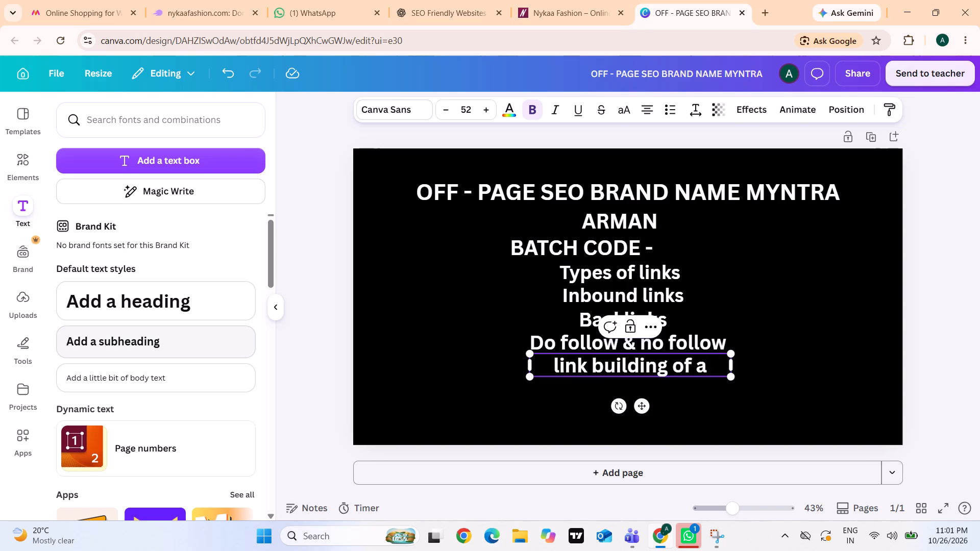
pyautogui.press('BackSpace')
pyautogui.write('myntra')
pyautogui.press('space')
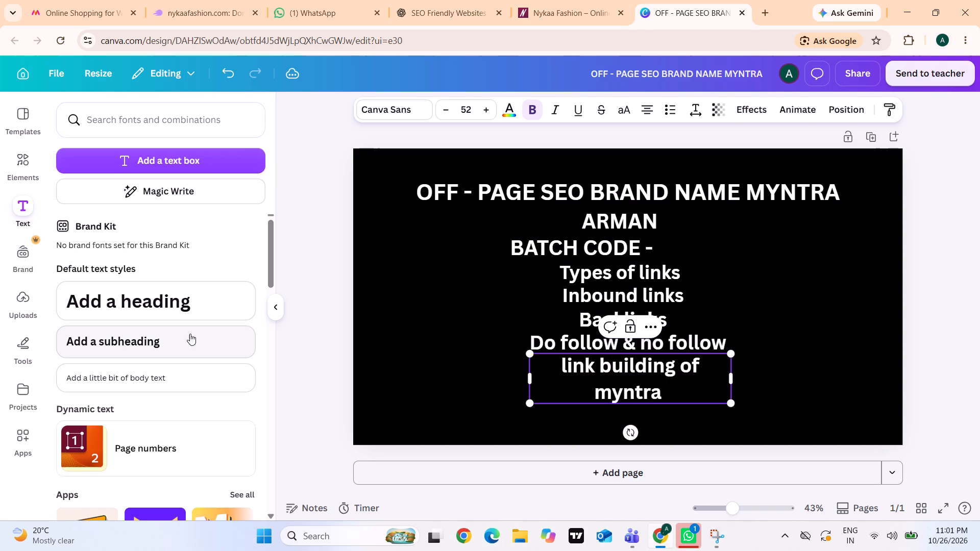
# Widen the "link building of myntra" text box so its text fits on a single line.
pyautogui.moveTo(733, 384); pyautogui.dragTo(748, 384)
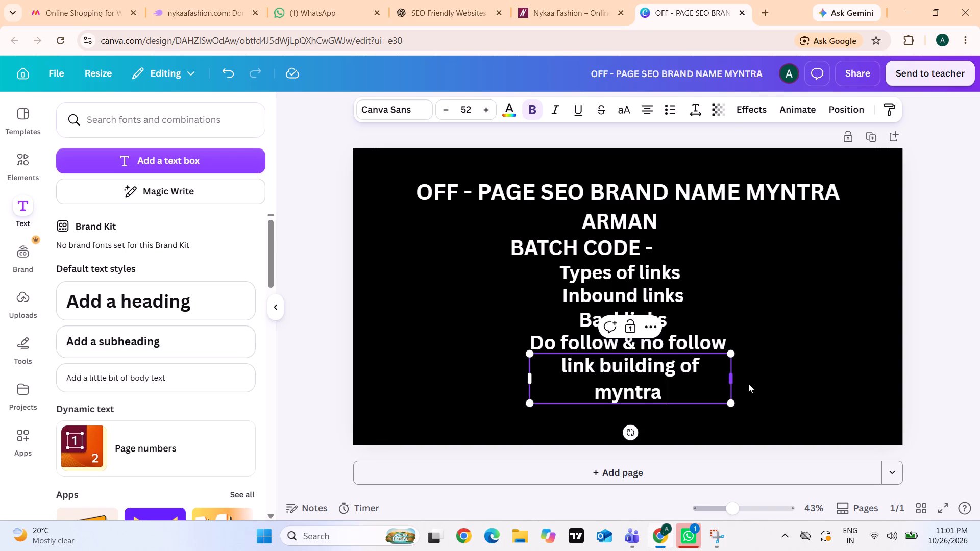
pyautogui.moveTo(748, 384); pyautogui.dragTo(762, 383)
pyautogui.click(739, 387)
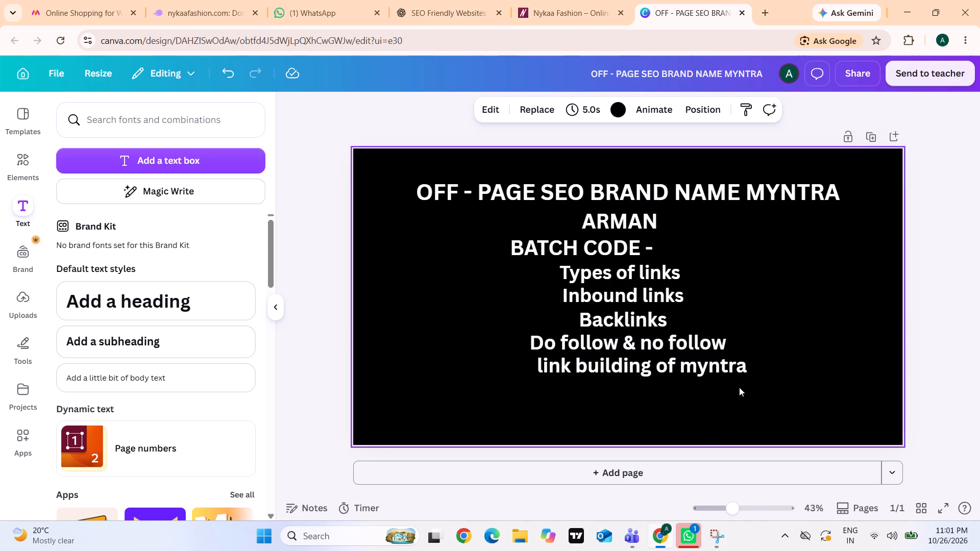
# Set the font size of the "link building of myntra" subheading to 50.
pyautogui.click(703, 359)
pyautogui.click(475, 108)
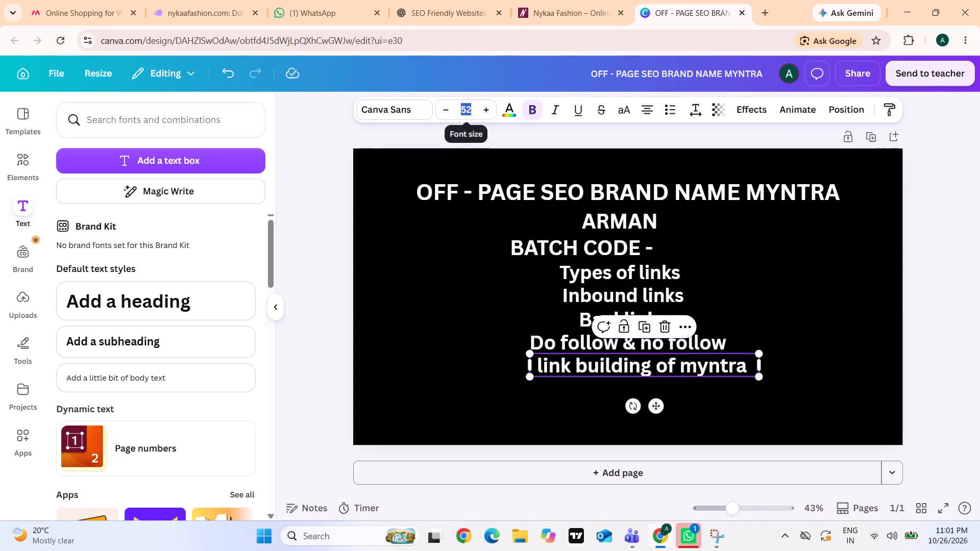
pyautogui.press('BackSpace')
pyautogui.write('50')
pyautogui.press('Return')
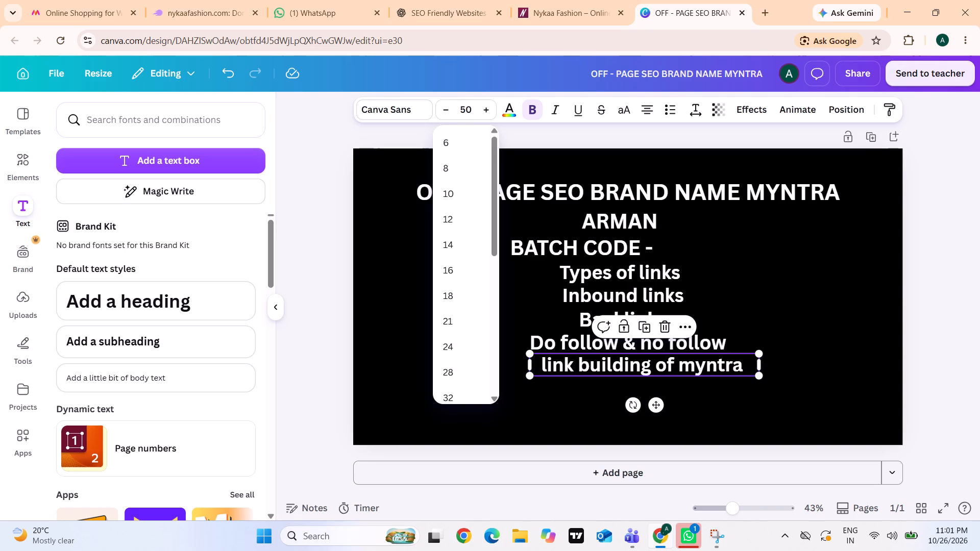
# Set the font size of the "Do follow & no follow" subheading to 50.
pyautogui.click(561, 340)
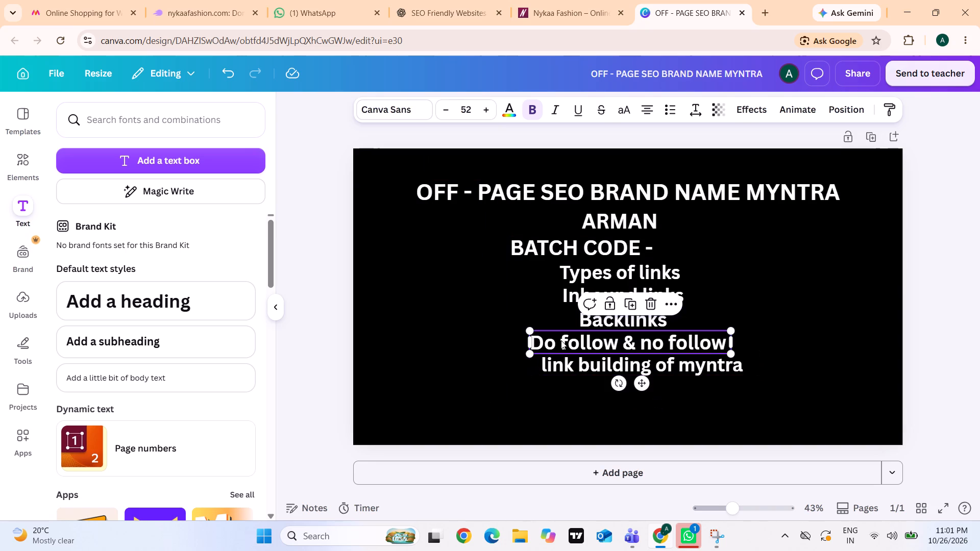
pyautogui.click(470, 114)
pyautogui.press('BackSpace')
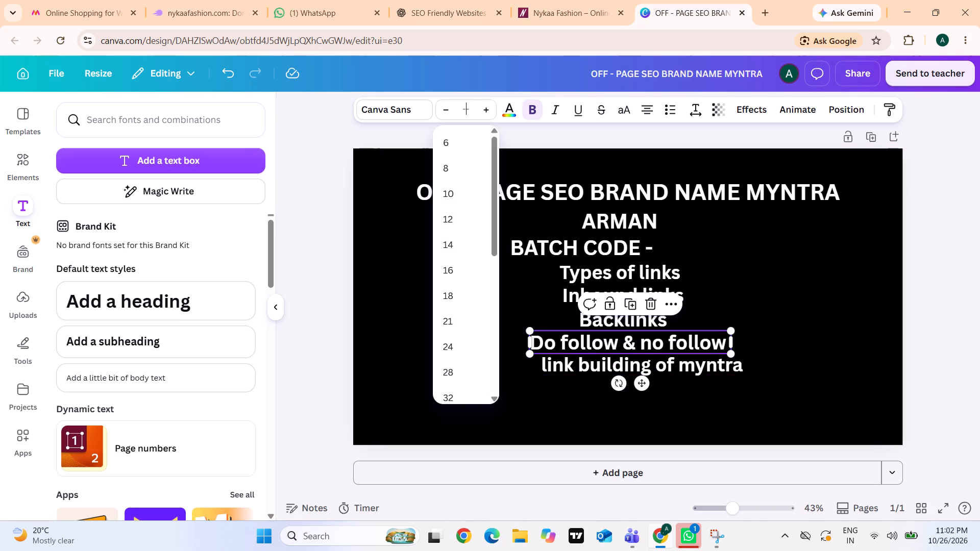
pyautogui.write('50')
pyautogui.press('Return')
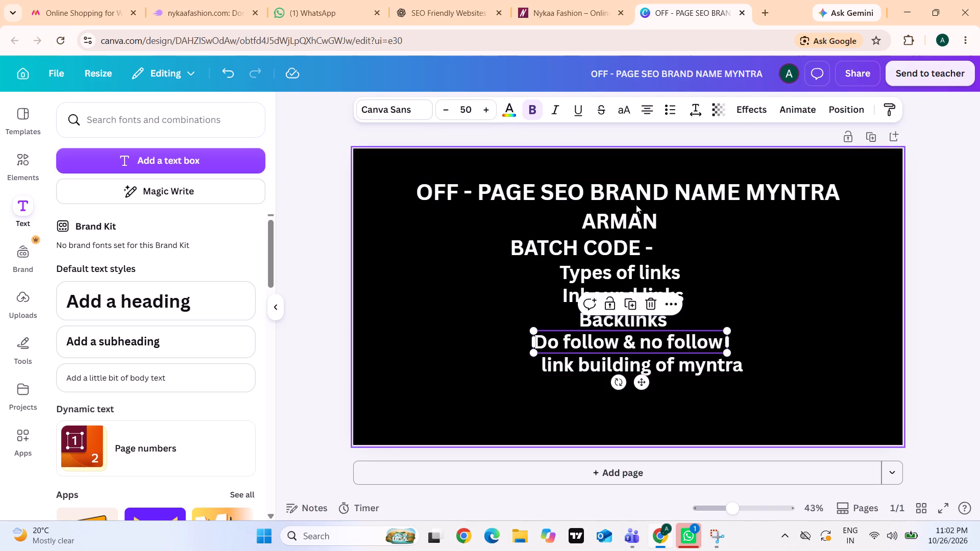
# Set the font size of the "Backlinks" subheading to 50.
pyautogui.click(629, 322)
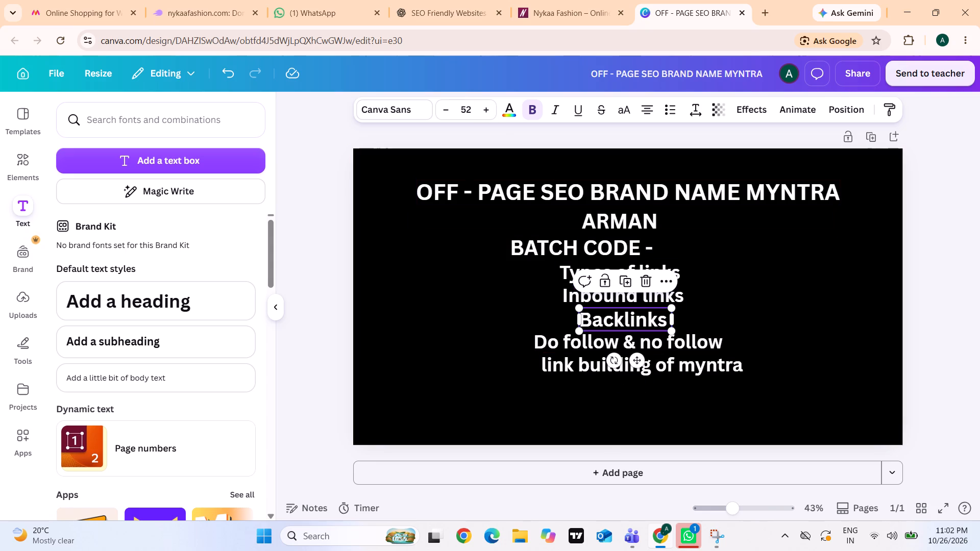
pyautogui.click(468, 109)
pyautogui.press('BackSpace')
pyautogui.write('50')
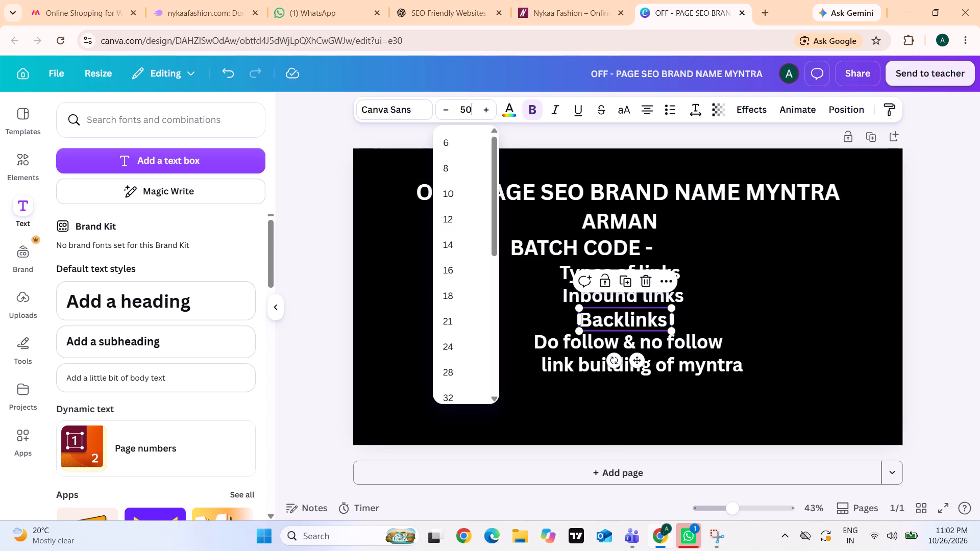
pyautogui.press('Return')
# Search the fonts for "corm" and apply Cormorant Garamond to the "OFF - PAGE SEO BRAND NAME MYNTRA" title.
pyautogui.click(550, 184)
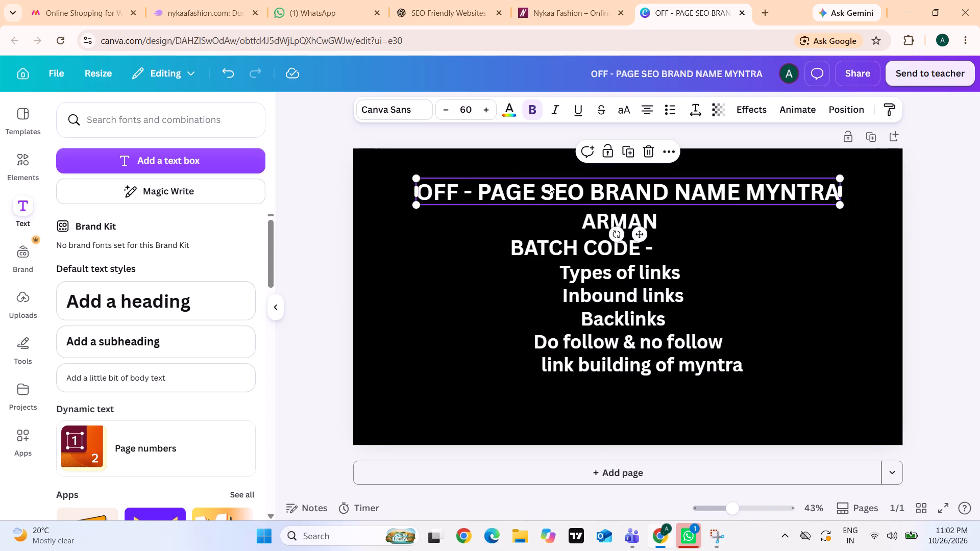
pyautogui.click(399, 105)
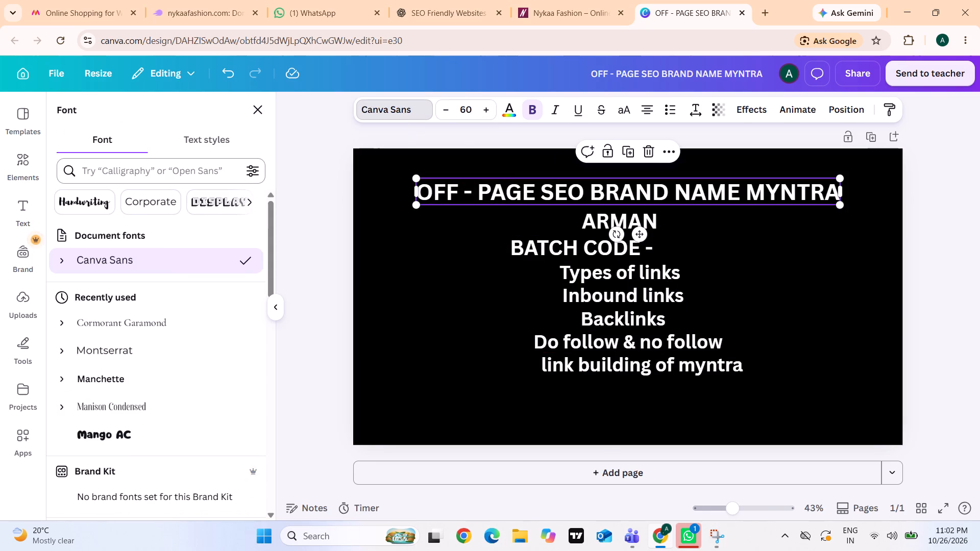
pyautogui.click(170, 167)
pyautogui.press('c')
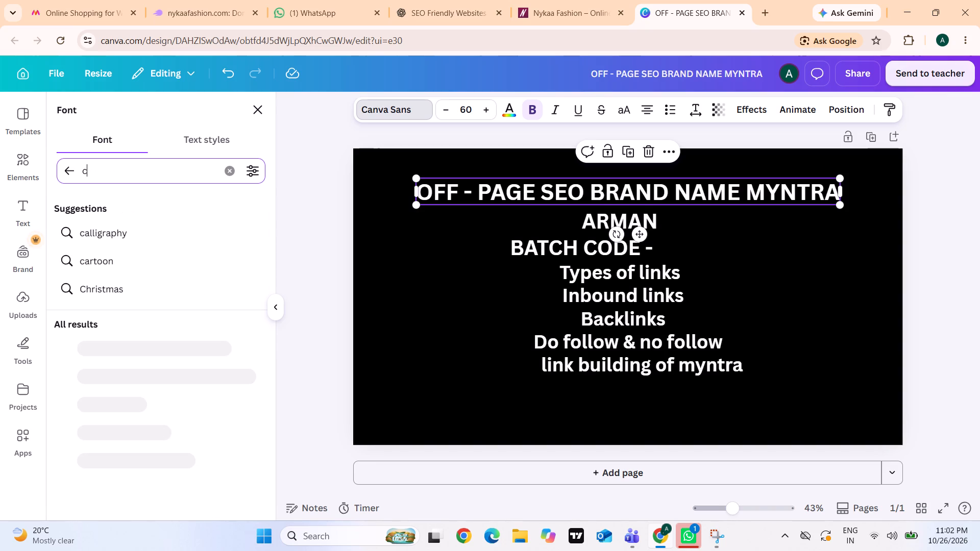
pyautogui.write('orn')
pyautogui.press('BackSpace')
pyautogui.press('m')
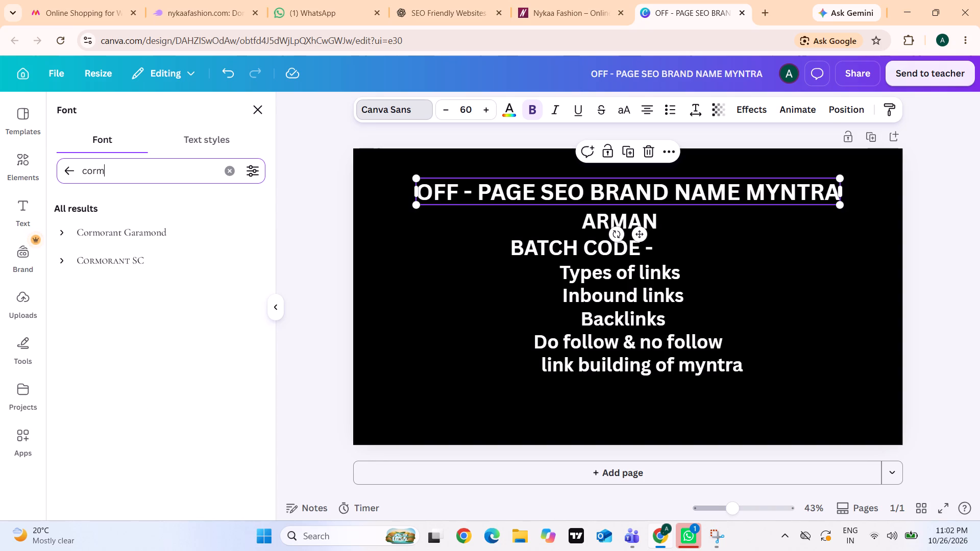
pyautogui.click(122, 221)
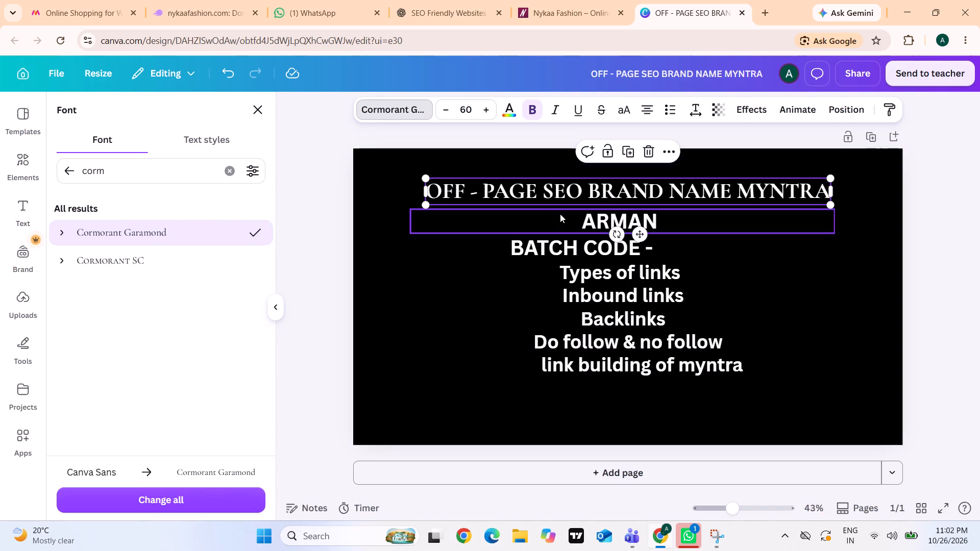
# Search the fonts for "mont" and apply Montserrat to the name line below the title.
pyautogui.click(560, 214)
pyautogui.click(128, 165)
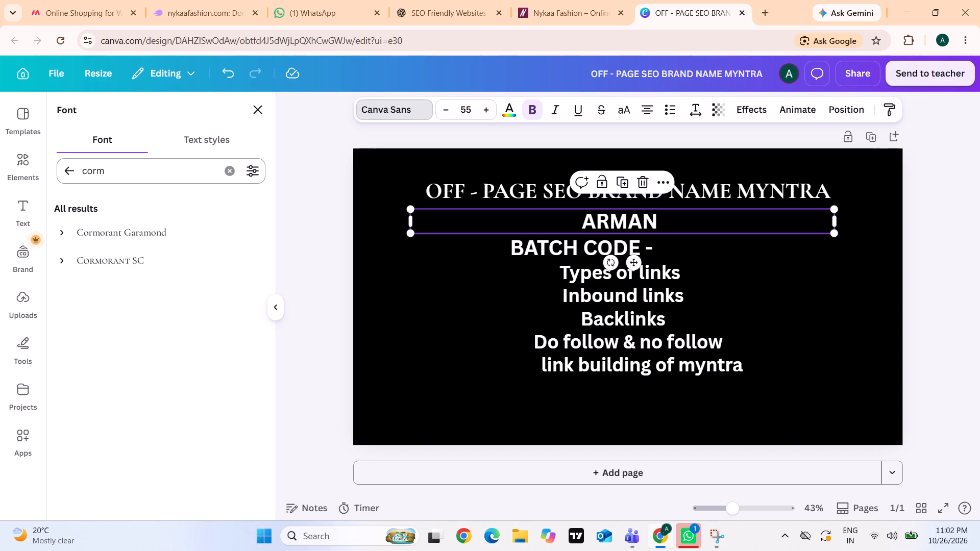
pyautogui.press('BackSpace')
pyautogui.press('BackSpace')
pyautogui.press('BackSpace')
pyautogui.press('BackSpace')
pyautogui.write('mont')
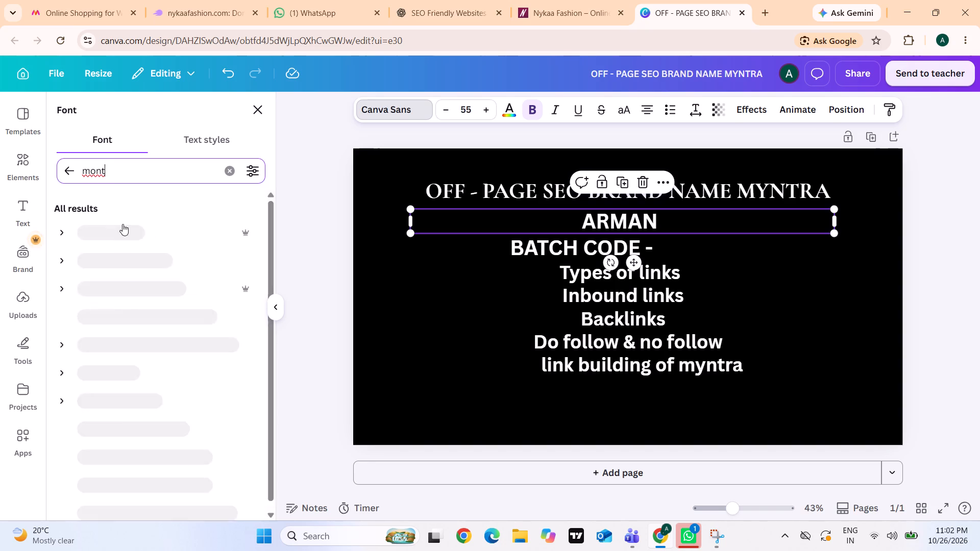
pyautogui.click(142, 264)
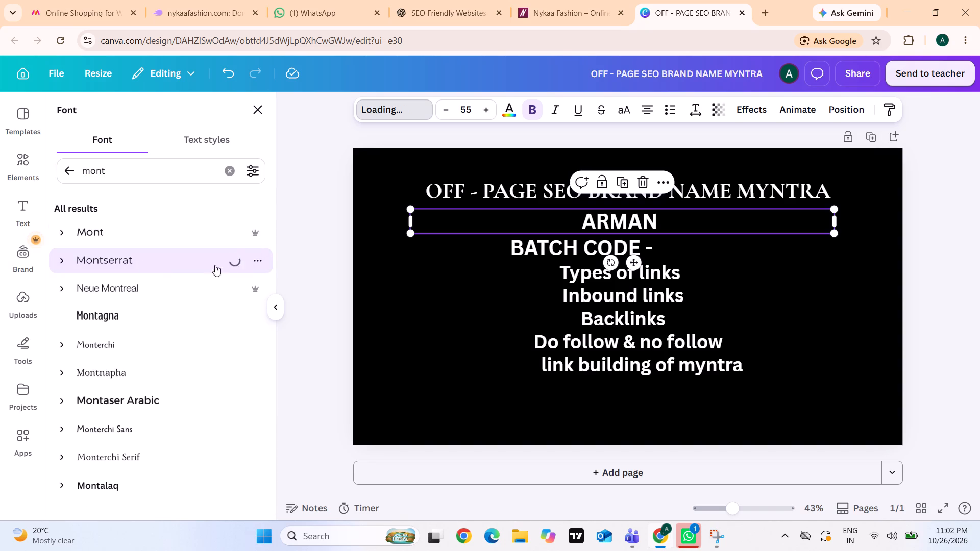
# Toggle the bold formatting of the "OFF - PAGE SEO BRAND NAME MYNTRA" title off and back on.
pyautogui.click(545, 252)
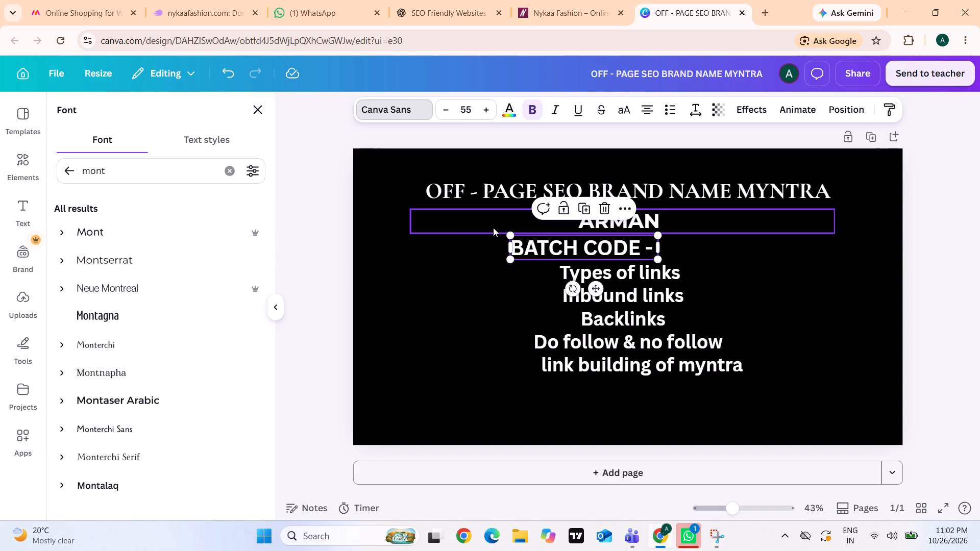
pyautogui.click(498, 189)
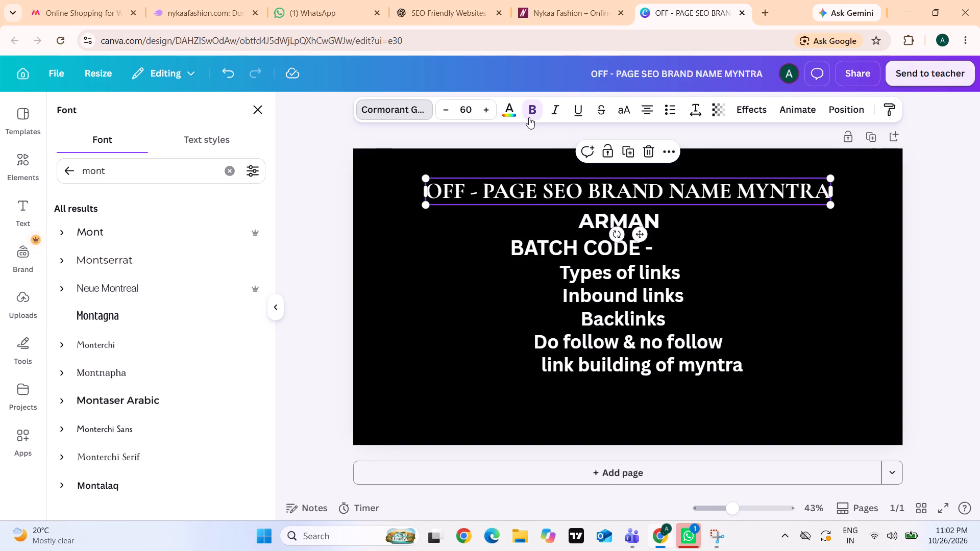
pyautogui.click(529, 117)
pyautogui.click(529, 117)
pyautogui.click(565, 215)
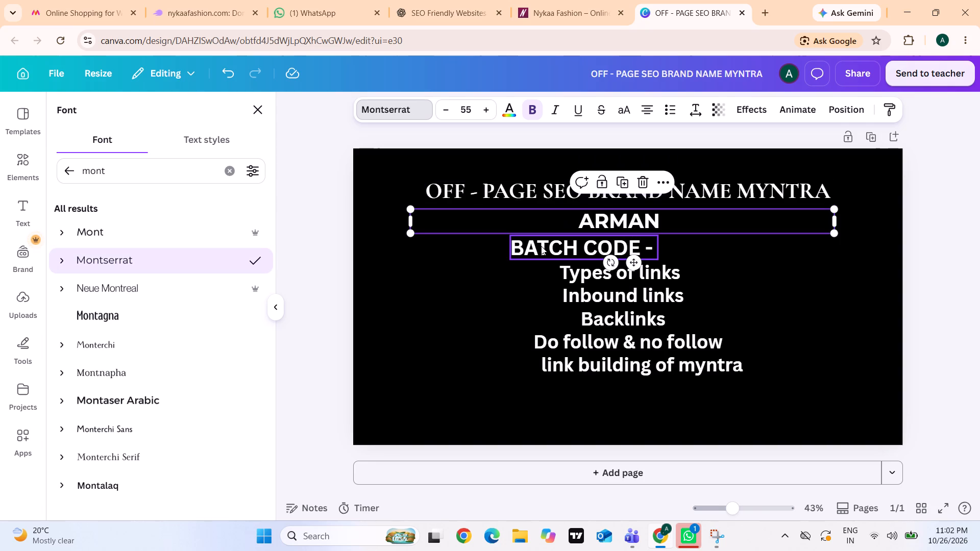
# Change the font of the "BATCH CODE -" line to Montserrat.
pyautogui.click(541, 246)
pyautogui.click(139, 260)
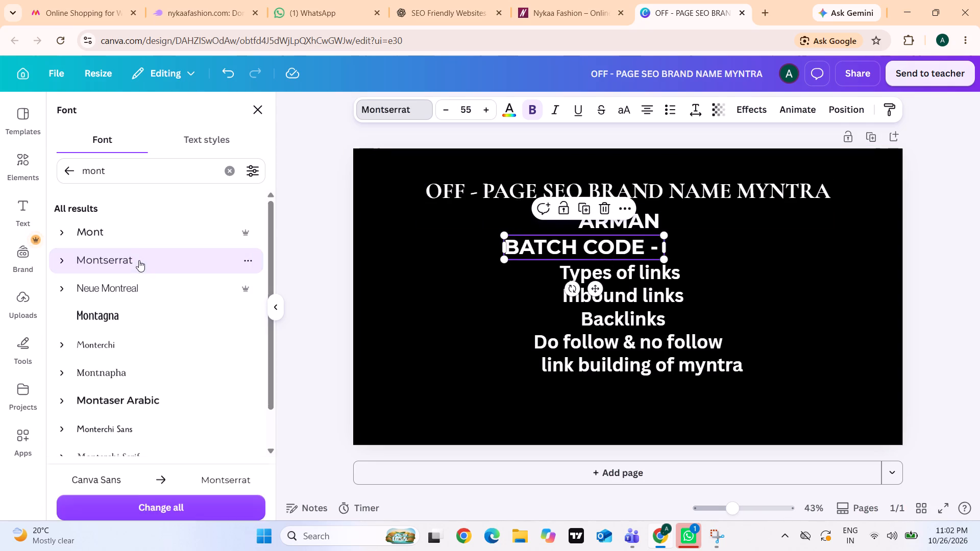
# Change the font of the "Types of links" subheading to Montserrat.
pyautogui.click(551, 270)
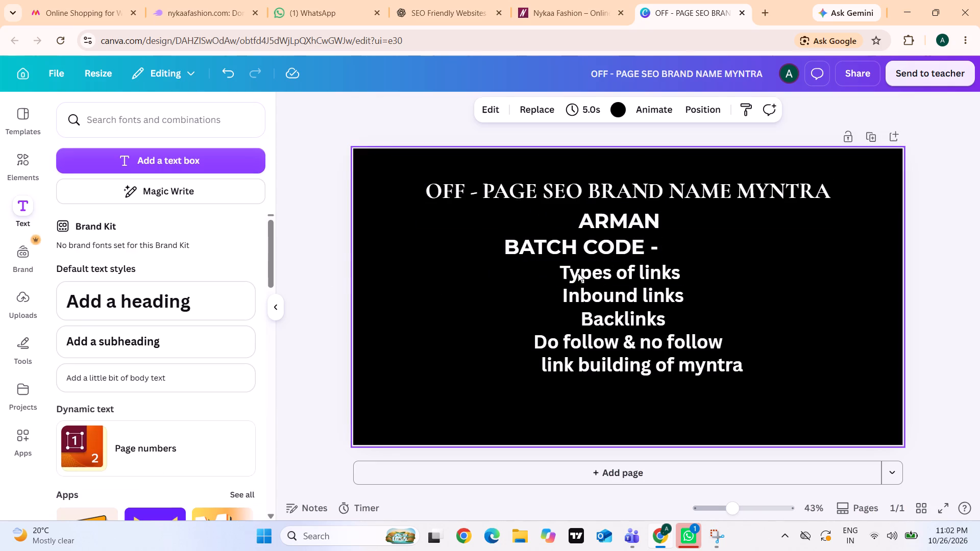
pyautogui.click(605, 271)
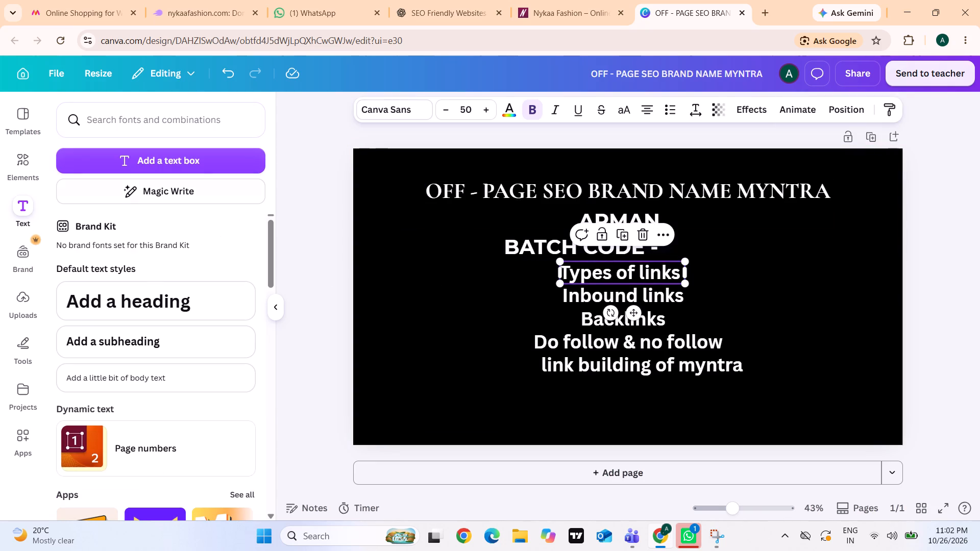
pyautogui.click(212, 124)
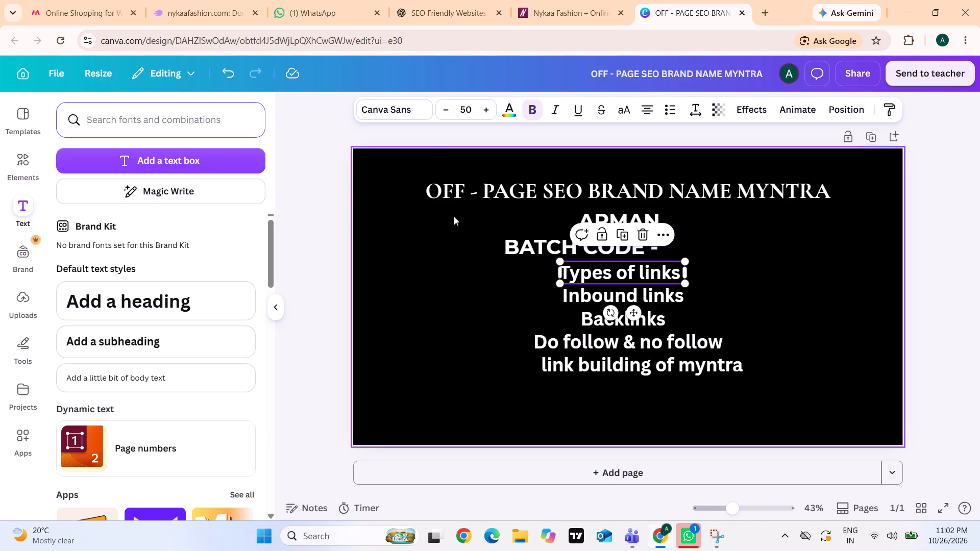
pyautogui.click(387, 100)
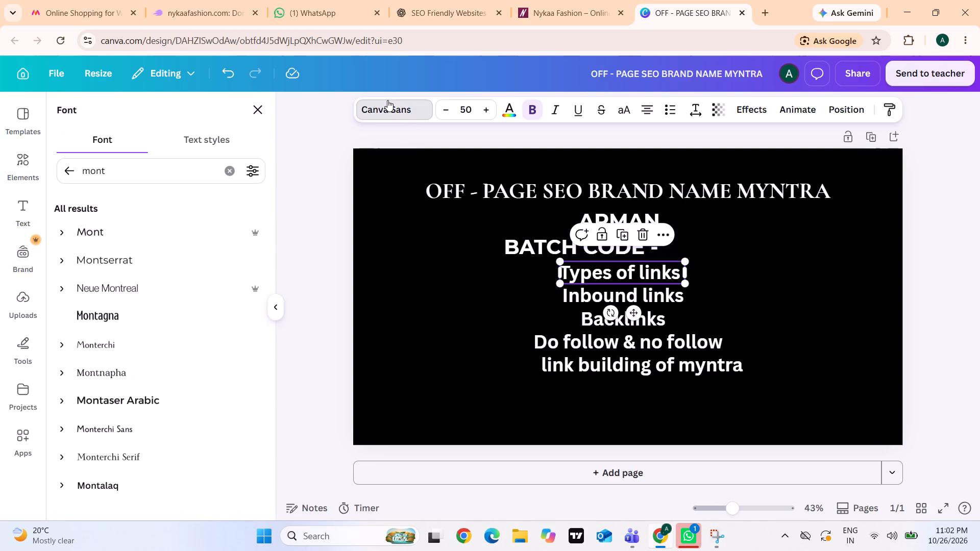
pyautogui.click(201, 261)
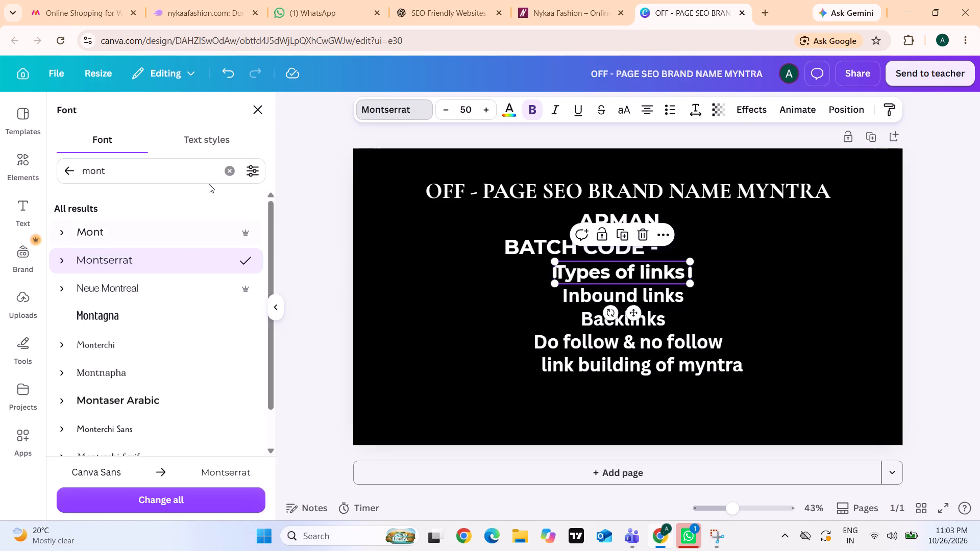
# Change the font of the "Types of links", "BATCH CODE -" and "Inbound links" lines to Cormorant Garamond.
pyautogui.click(229, 171)
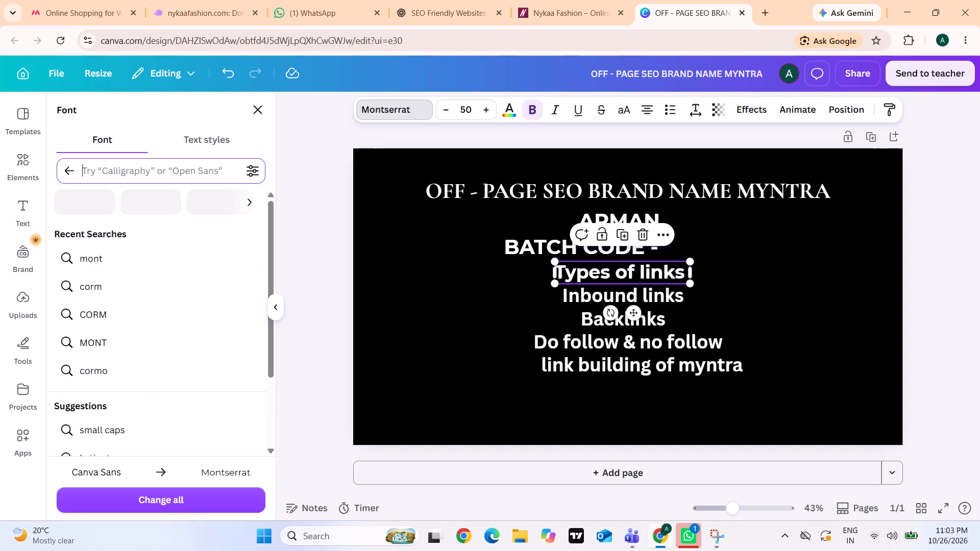
pyautogui.click(64, 168)
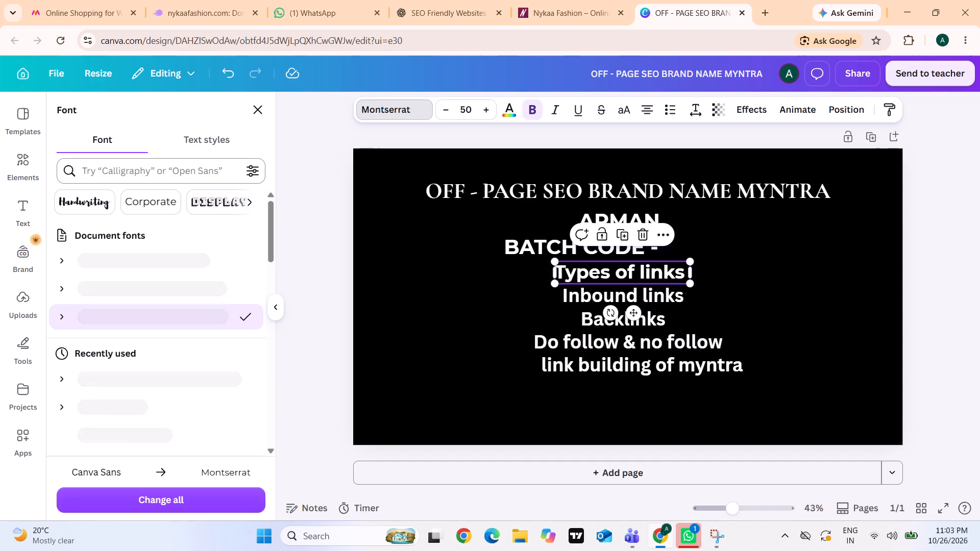
pyautogui.click(133, 284)
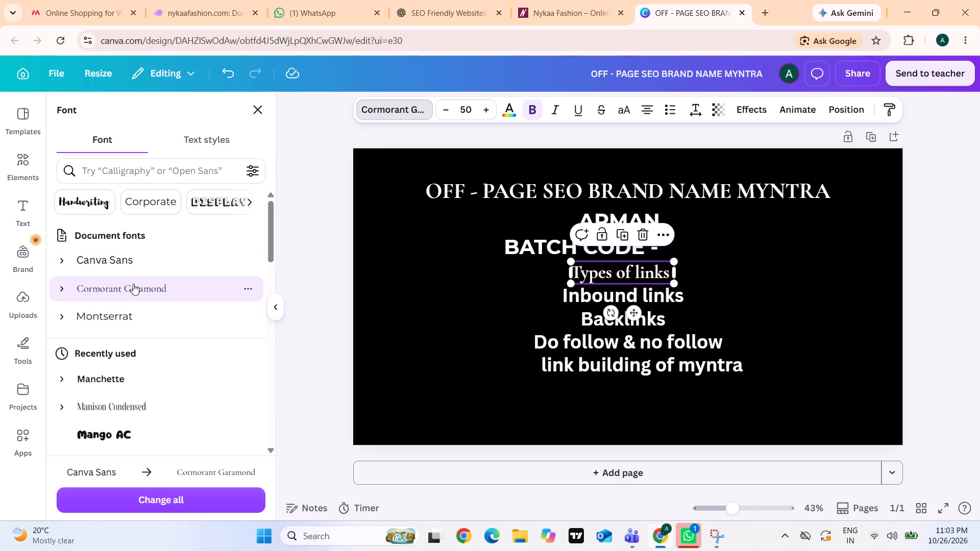
pyautogui.click(521, 252)
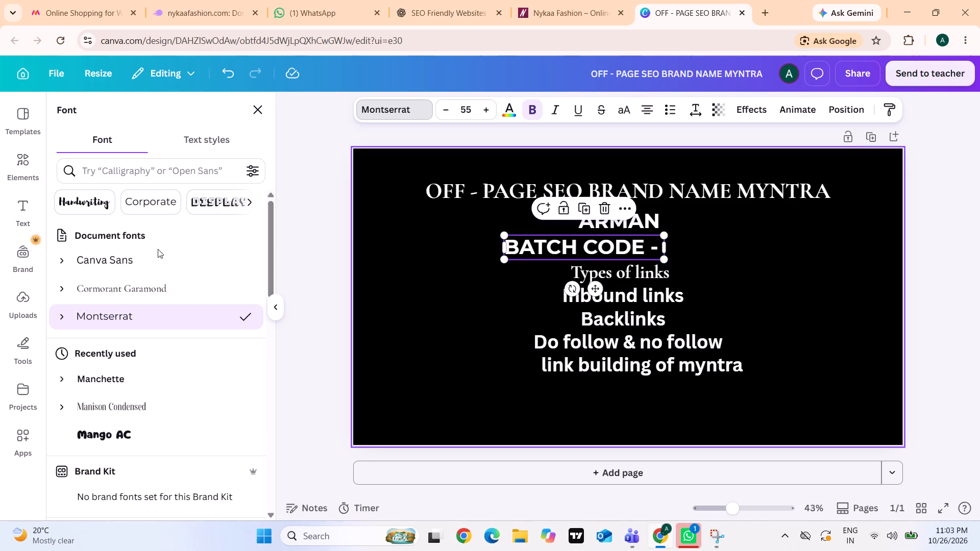
pyautogui.click(122, 293)
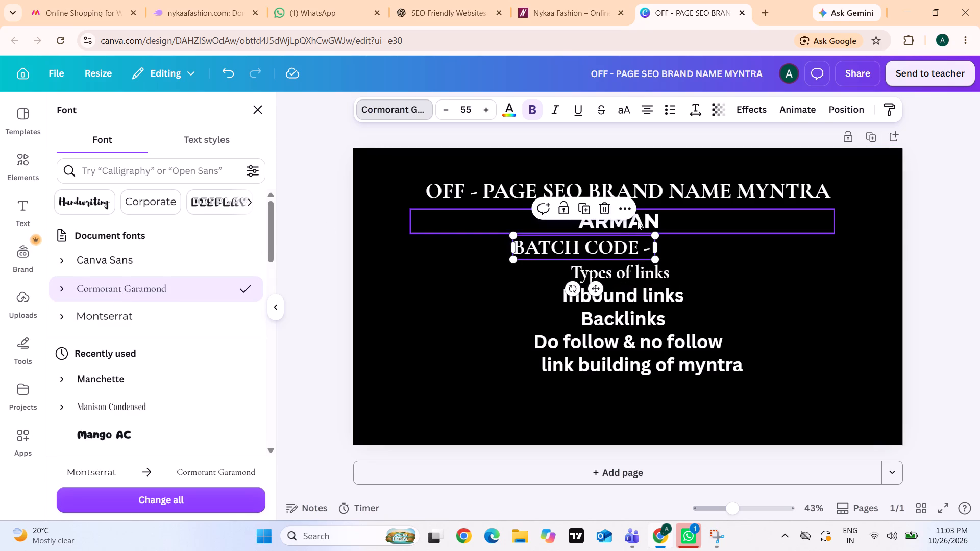
pyautogui.click(632, 292)
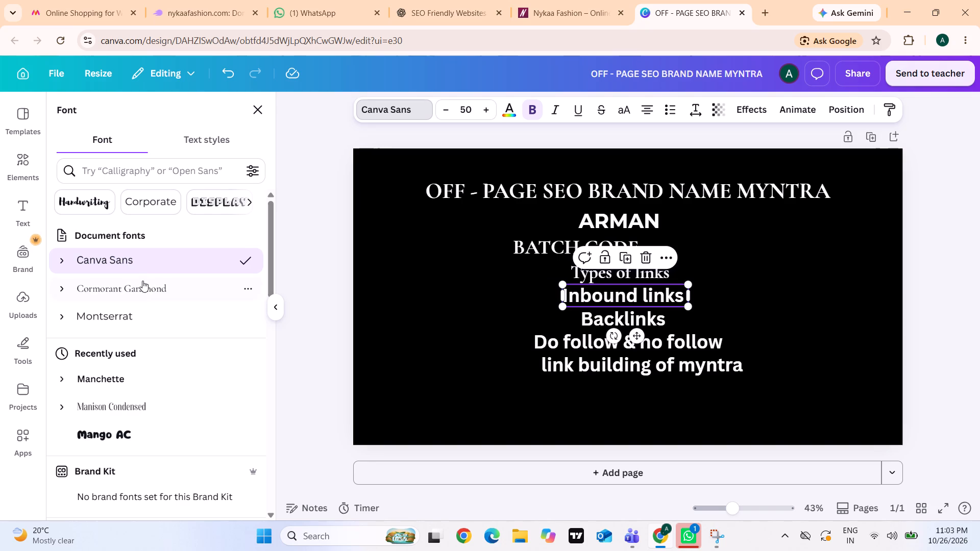
pyautogui.click(142, 289)
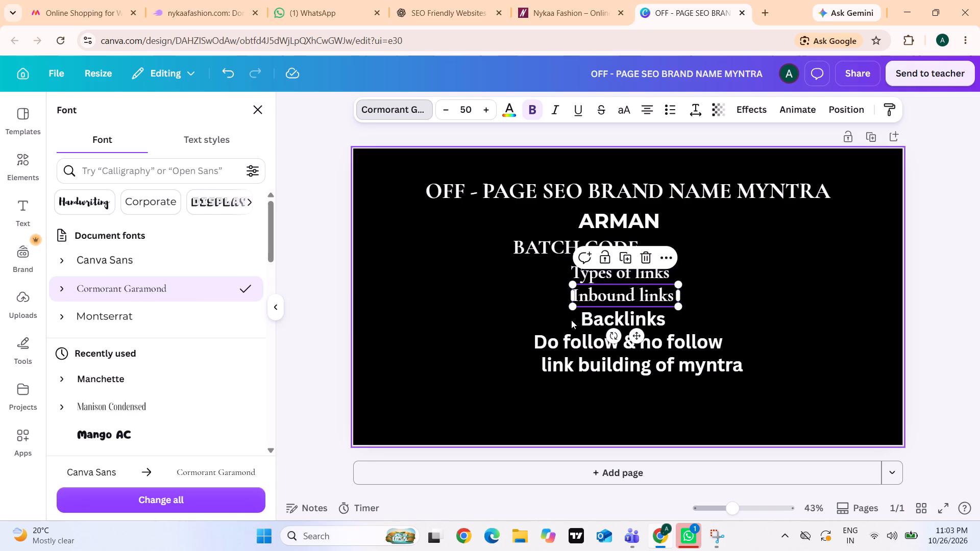
pyautogui.click(414, 305)
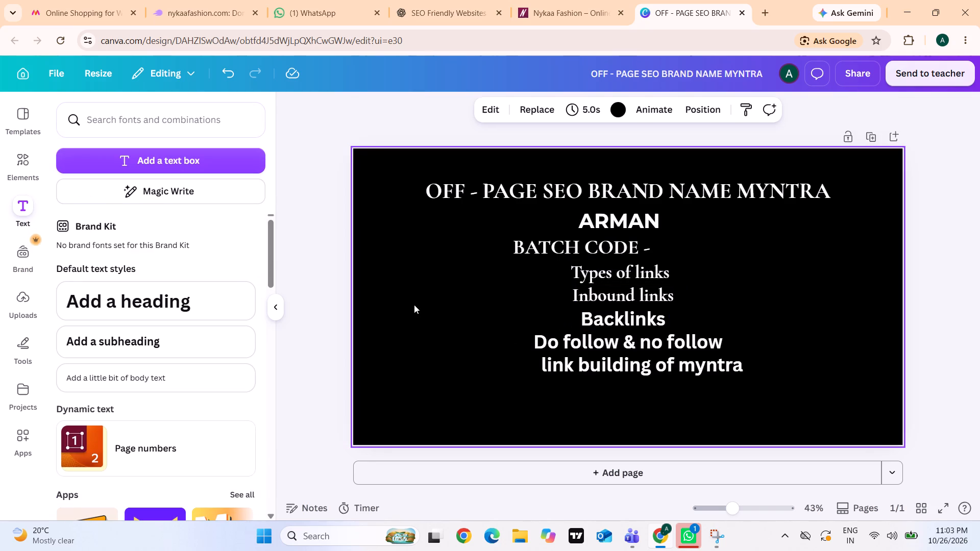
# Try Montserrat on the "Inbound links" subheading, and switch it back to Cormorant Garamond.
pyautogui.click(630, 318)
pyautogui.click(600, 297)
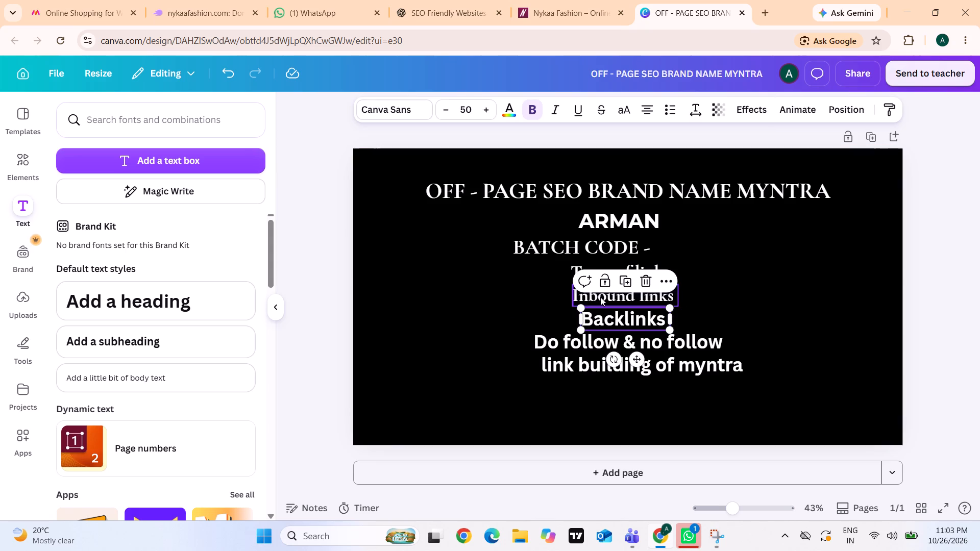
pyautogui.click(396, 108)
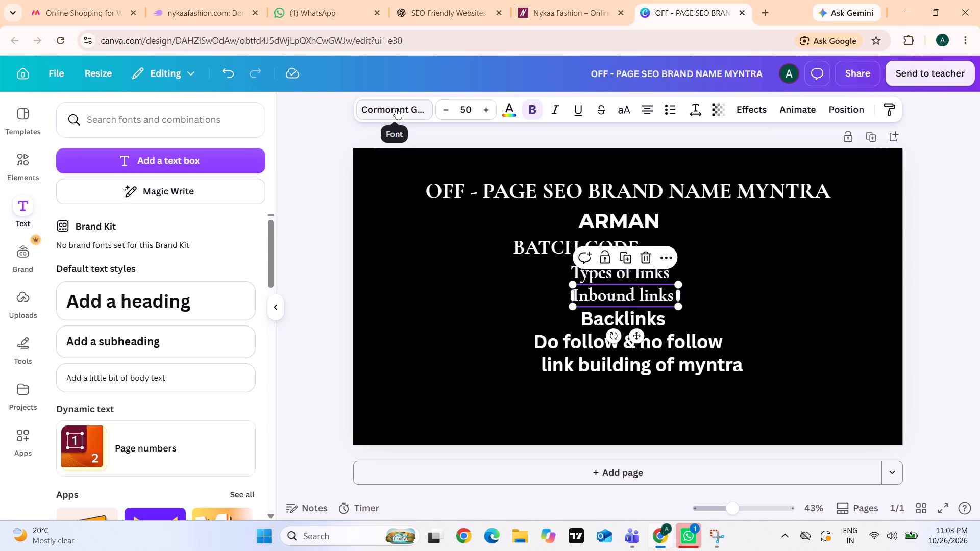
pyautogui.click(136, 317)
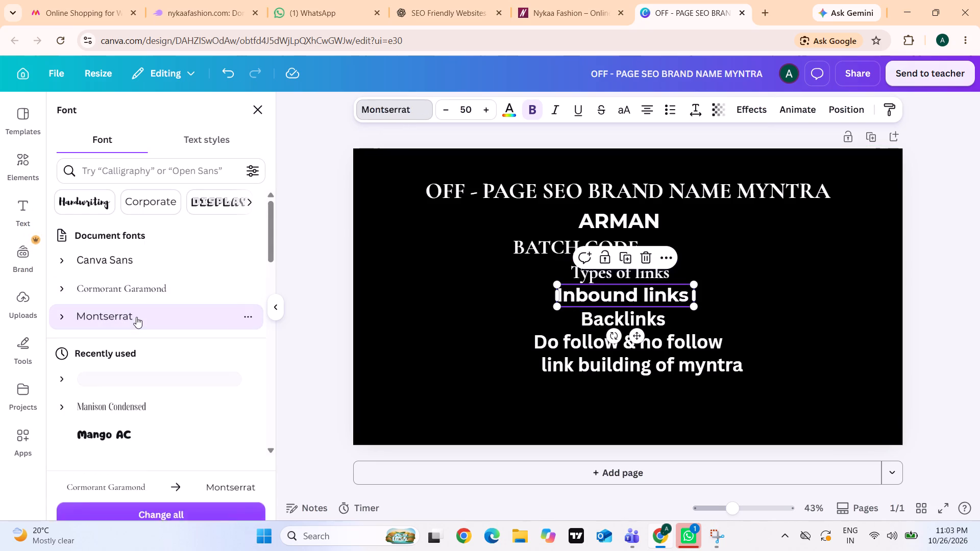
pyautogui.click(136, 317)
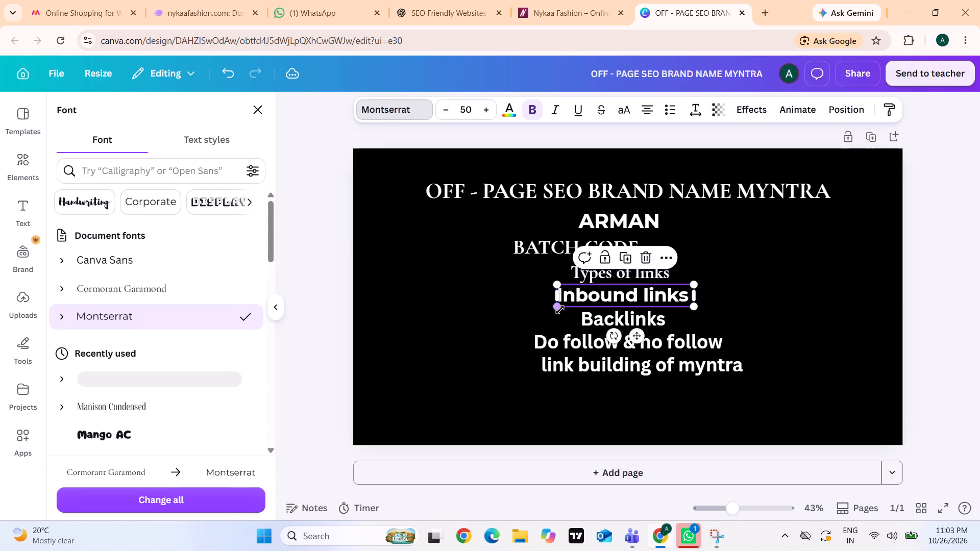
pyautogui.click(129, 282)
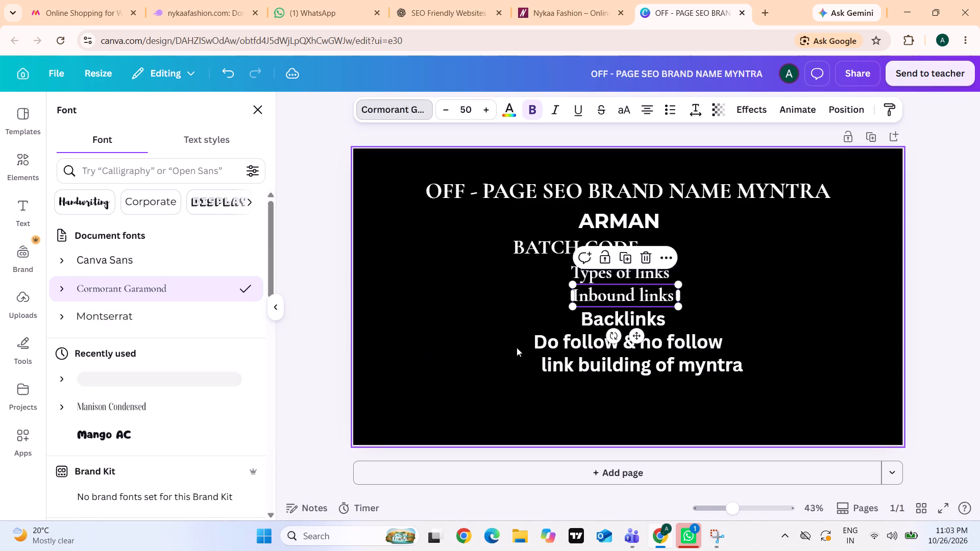
# Change the font of the "Do follow & no follow", "Backlinks" and "link building of myntra" subheadings to Cormorant Garamond.
pyautogui.click(556, 338)
pyautogui.click(227, 292)
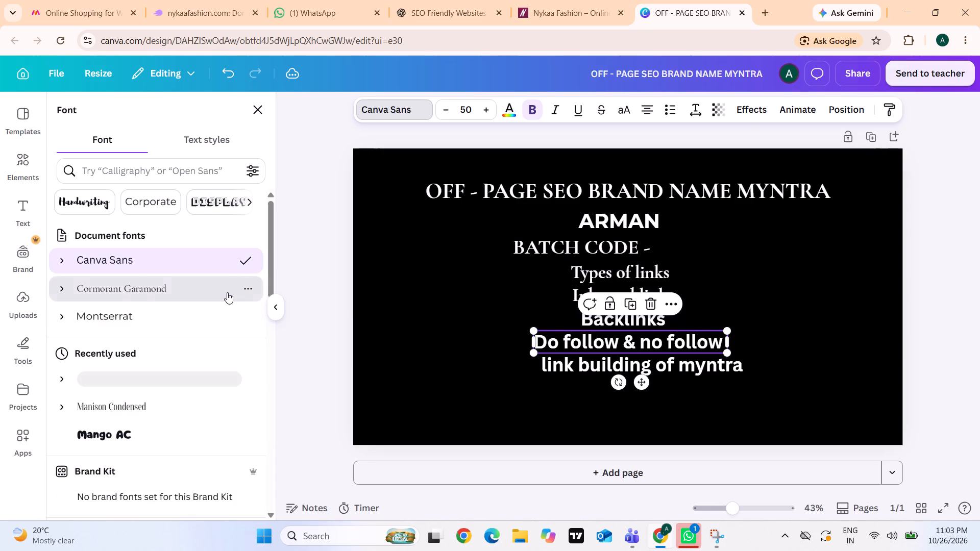
pyautogui.click(622, 324)
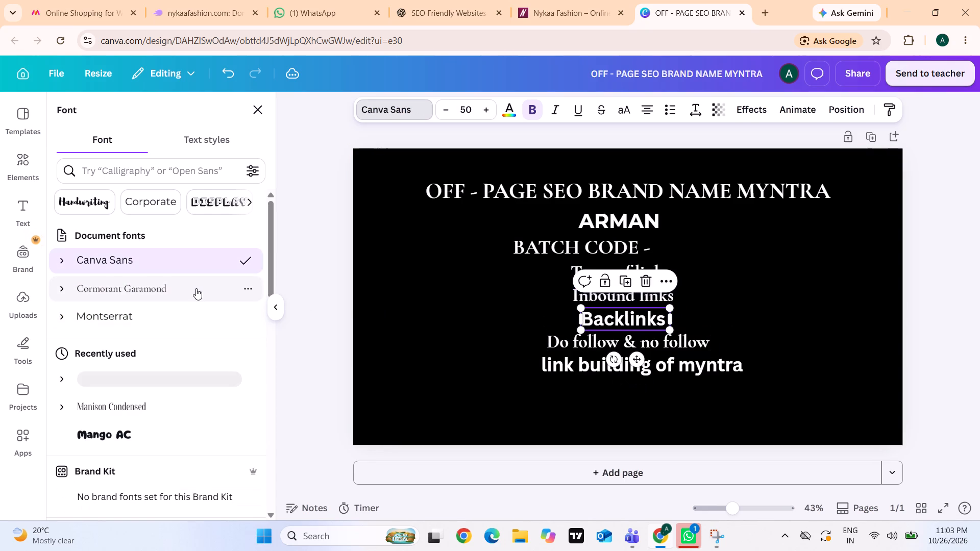
pyautogui.click(196, 288)
pyautogui.click(570, 361)
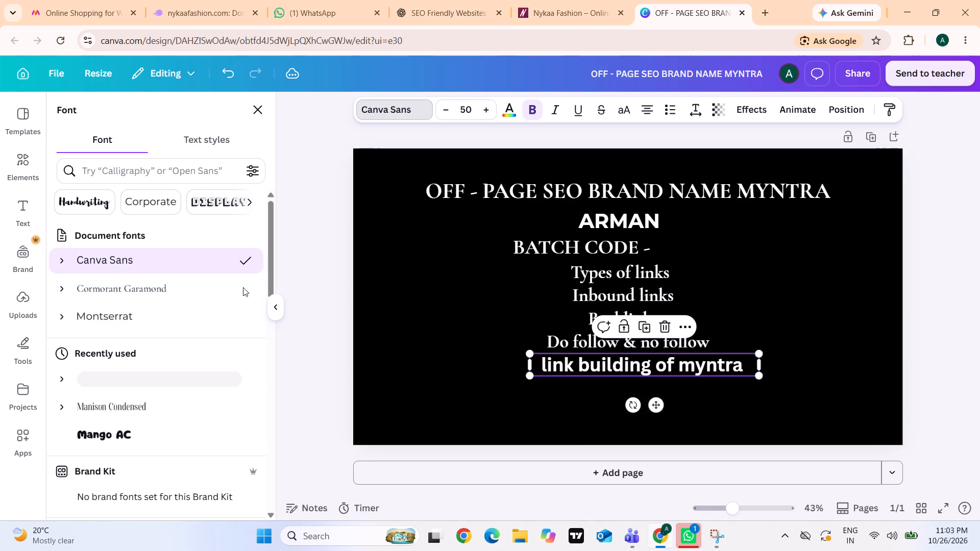
pyautogui.click(134, 290)
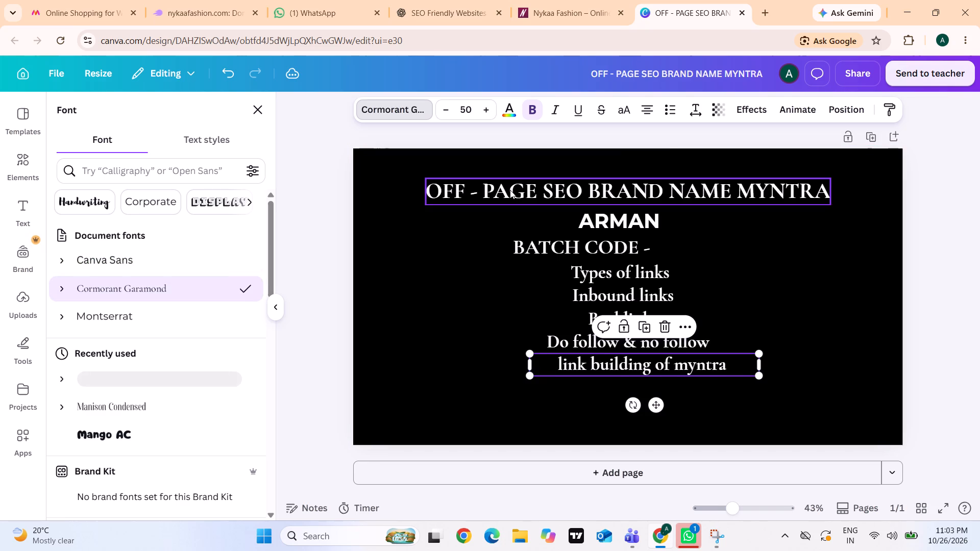
# Change the font of the "OFF - PAGE SEO BRAND NAME MYNTRA" title to Montserrat.
pyautogui.click(510, 190)
pyautogui.click(145, 323)
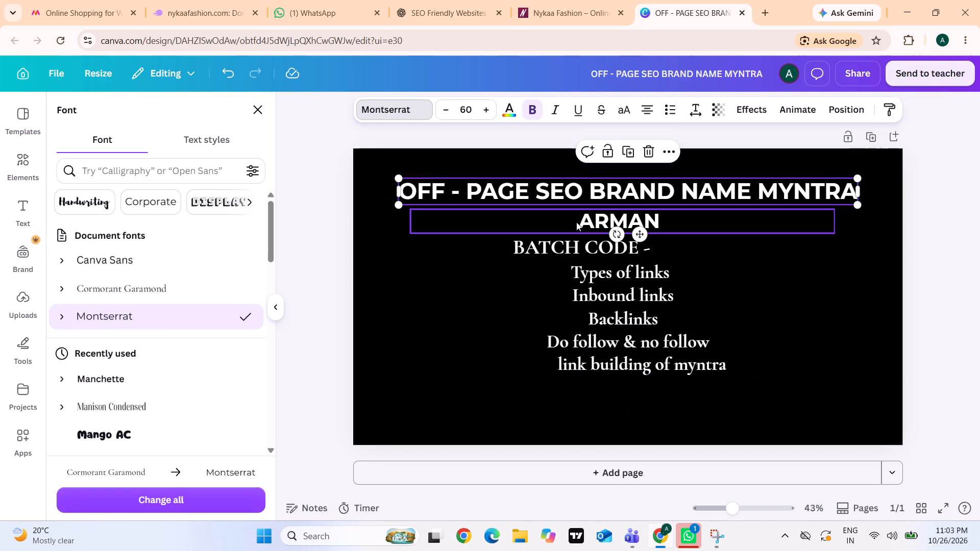
# Set the font size of the "Types of links" and "Inbound links" subheadings to 53.
pyautogui.click(551, 247)
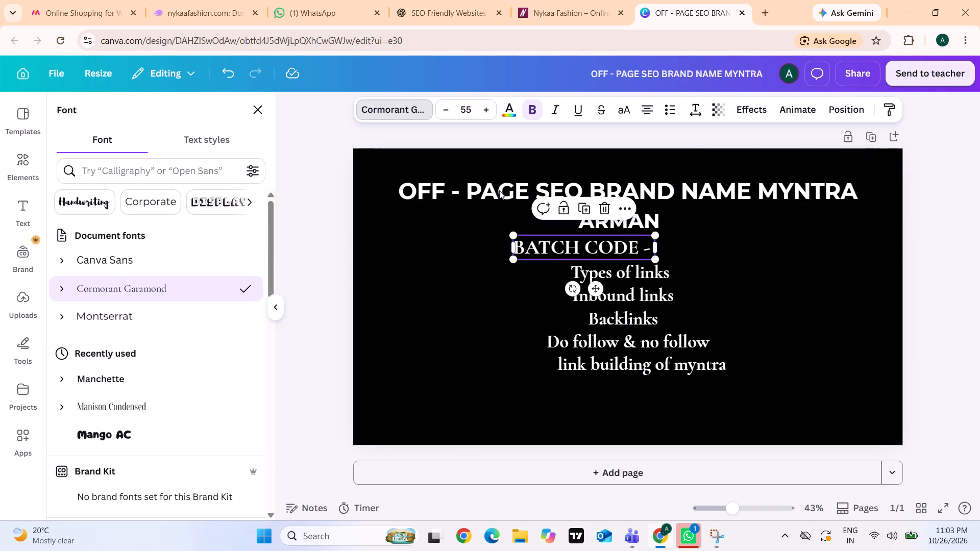
pyautogui.click(603, 271)
pyautogui.click(476, 112)
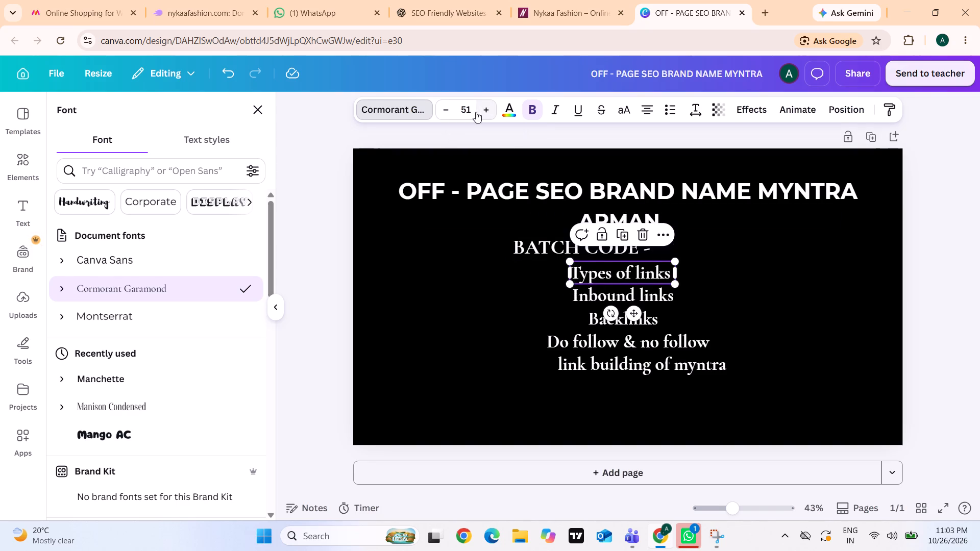
pyautogui.click(476, 112)
pyautogui.click(476, 112)
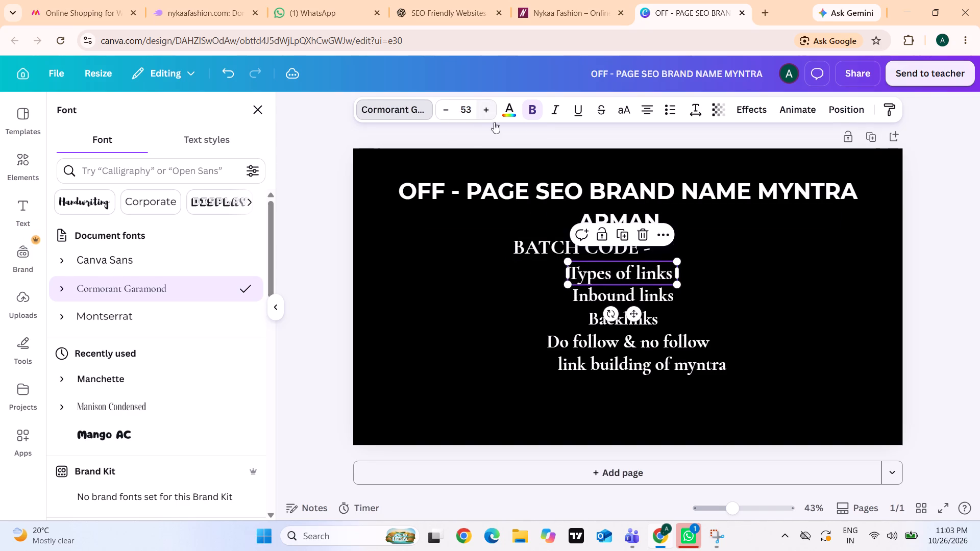
pyautogui.click(600, 295)
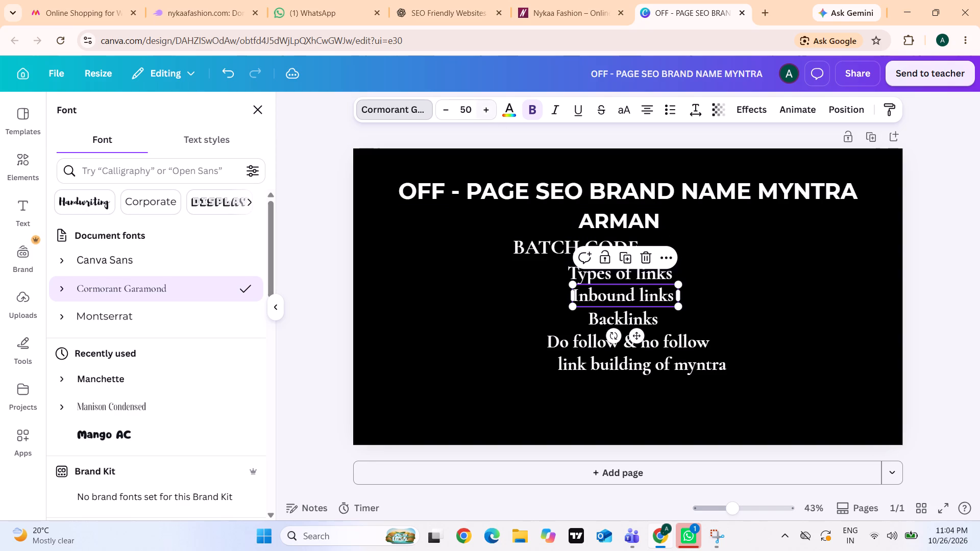
pyautogui.tripleClick(493, 110)
pyautogui.click(493, 110)
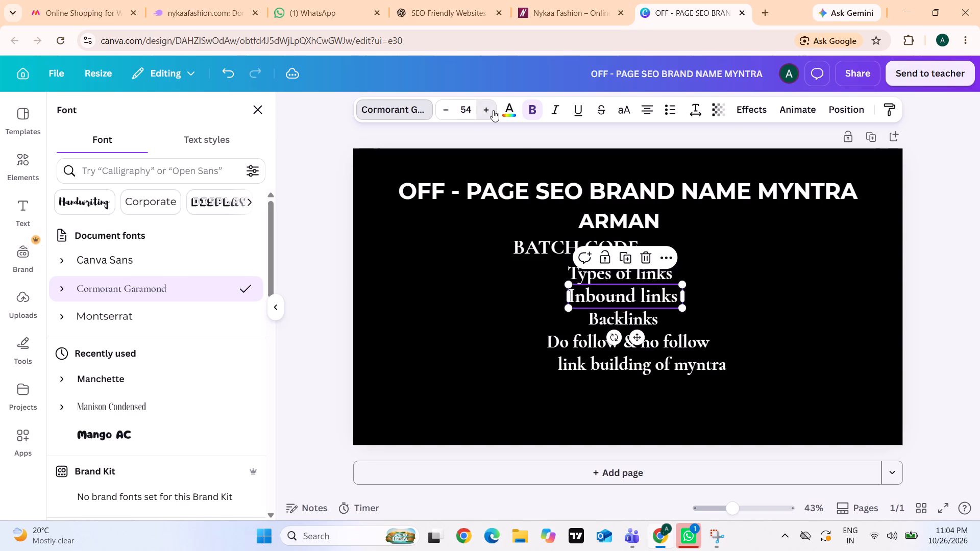
pyautogui.click(436, 110)
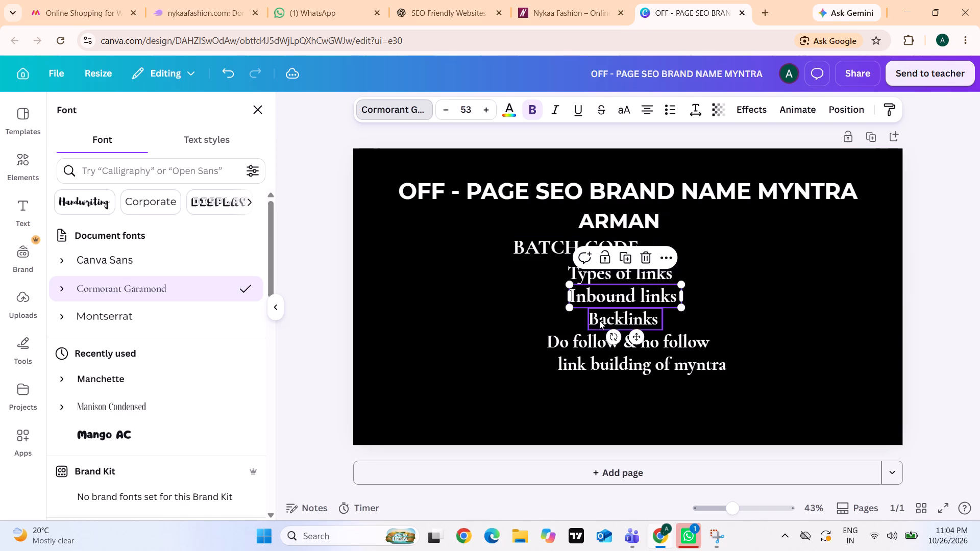
# Set the font size of the "Backlinks" and "Do follow & no follow" subheadings to 53.
pyautogui.click(599, 320)
pyautogui.tripleClick(490, 104)
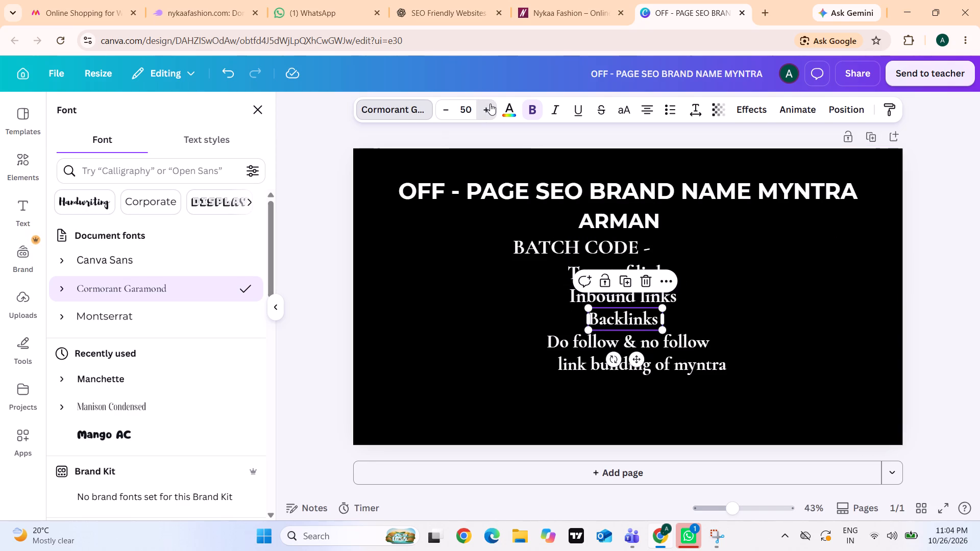
pyautogui.click(490, 104)
pyautogui.click(451, 110)
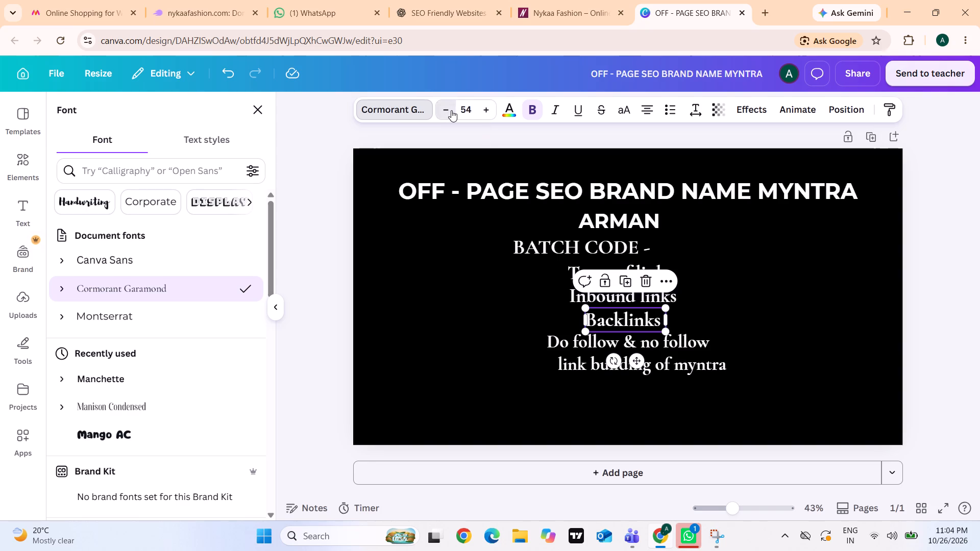
pyautogui.click(583, 343)
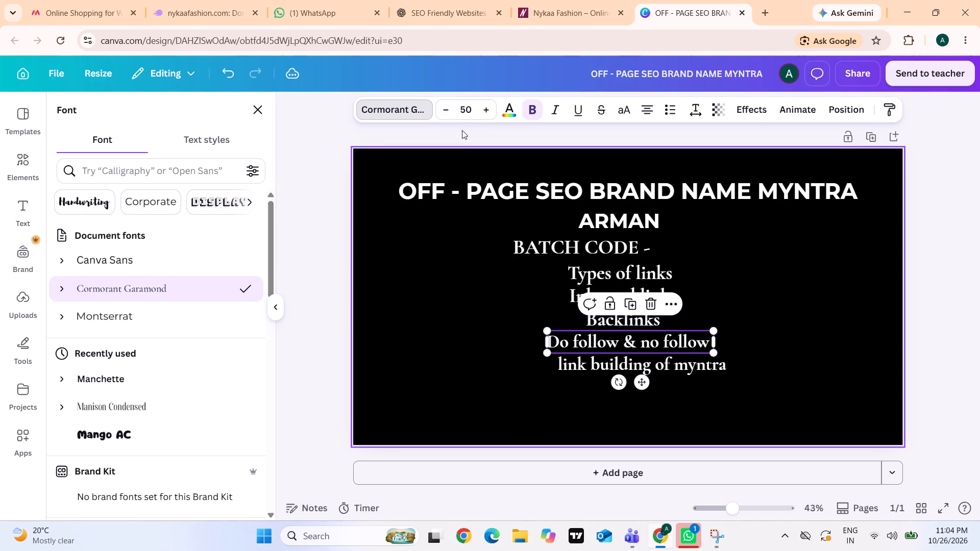
pyautogui.tripleClick(488, 108)
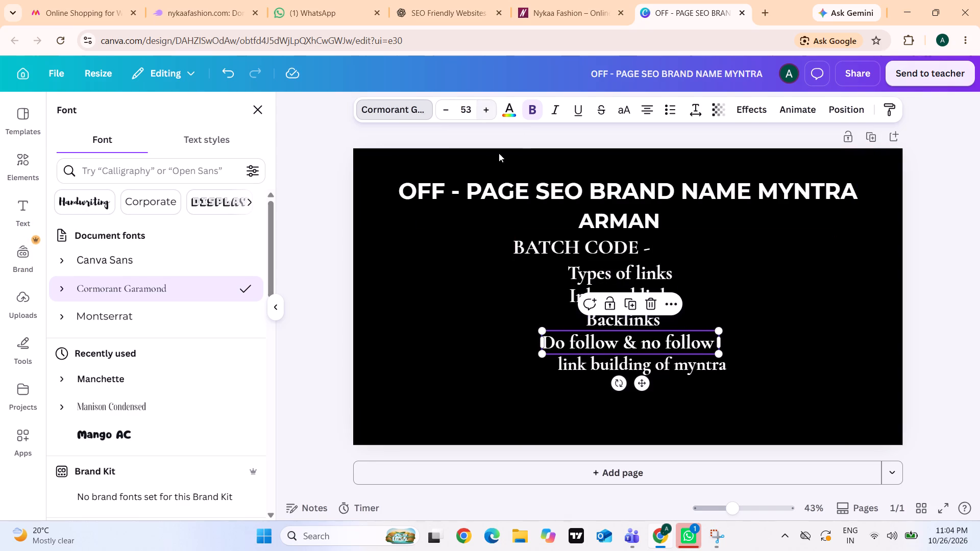
# Set the font size of the "link building of myntra" subheading to 60.
pyautogui.click(573, 377)
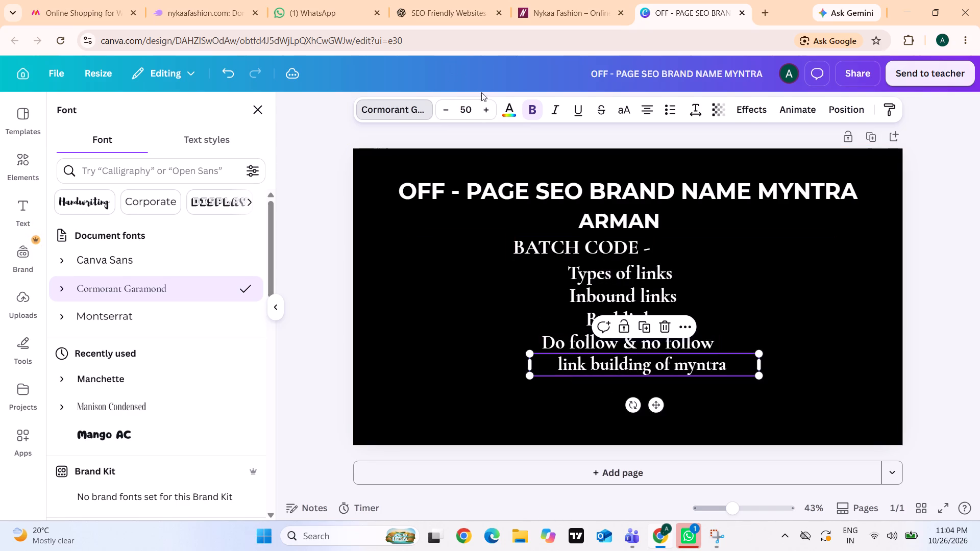
pyautogui.tripleClick(485, 105)
pyautogui.tripleClick(485, 105)
pyautogui.tripleClick(485, 105)
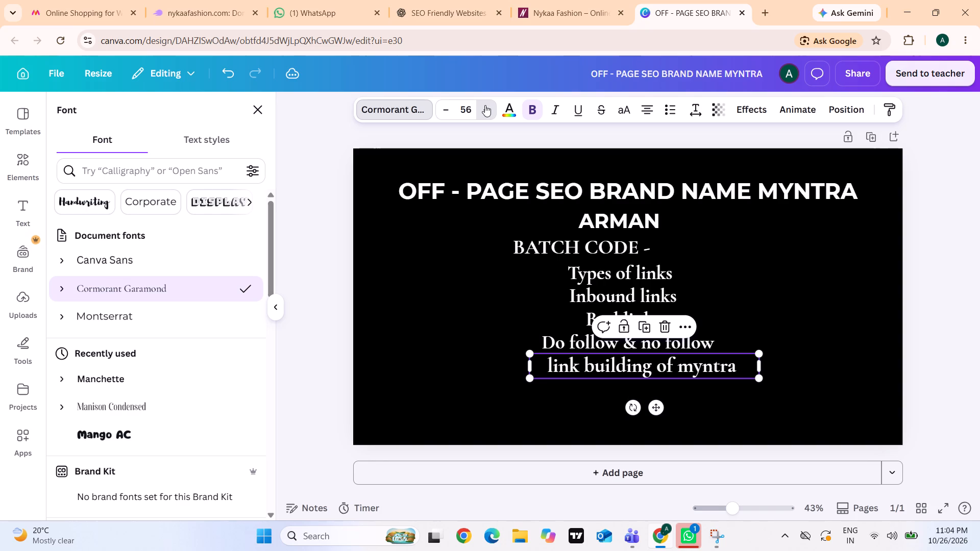
pyautogui.click(485, 105)
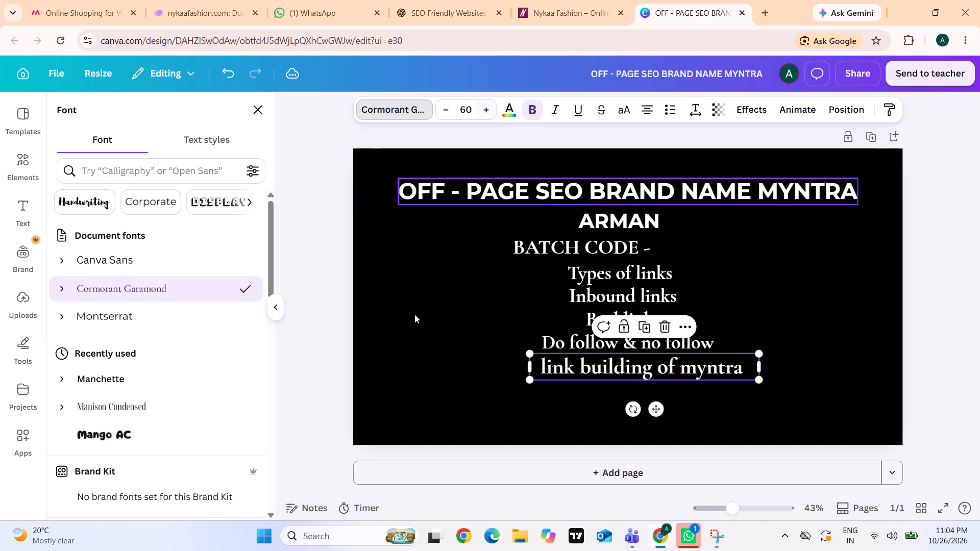
pyautogui.click(414, 314)
# Reposition the "link building of myntra" subheading so it sits roughly centred beneath "Do follow & no follow".
pyautogui.moveTo(605, 367); pyautogui.dragTo(602, 367)
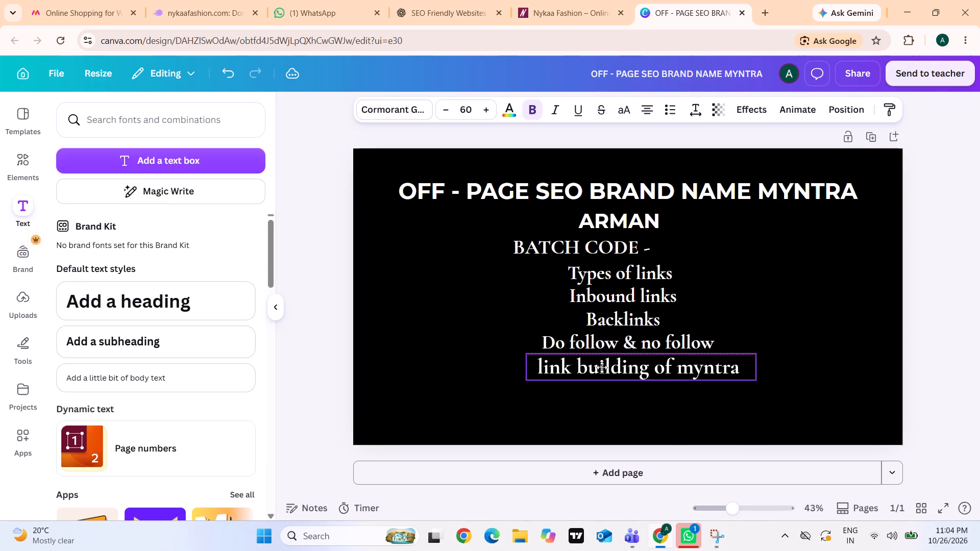
pyautogui.moveTo(602, 367); pyautogui.dragTo(605, 362)
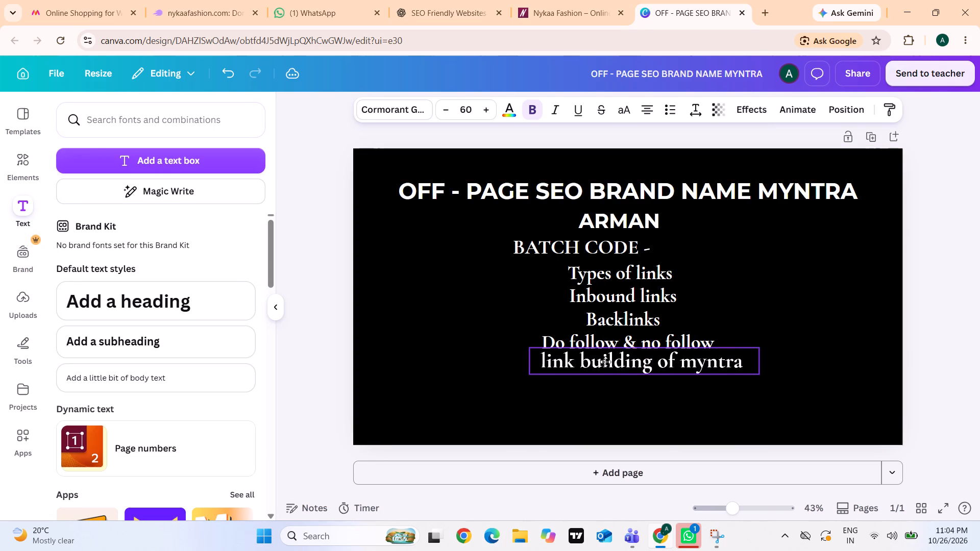
pyautogui.moveTo(605, 362); pyautogui.dragTo(594, 365)
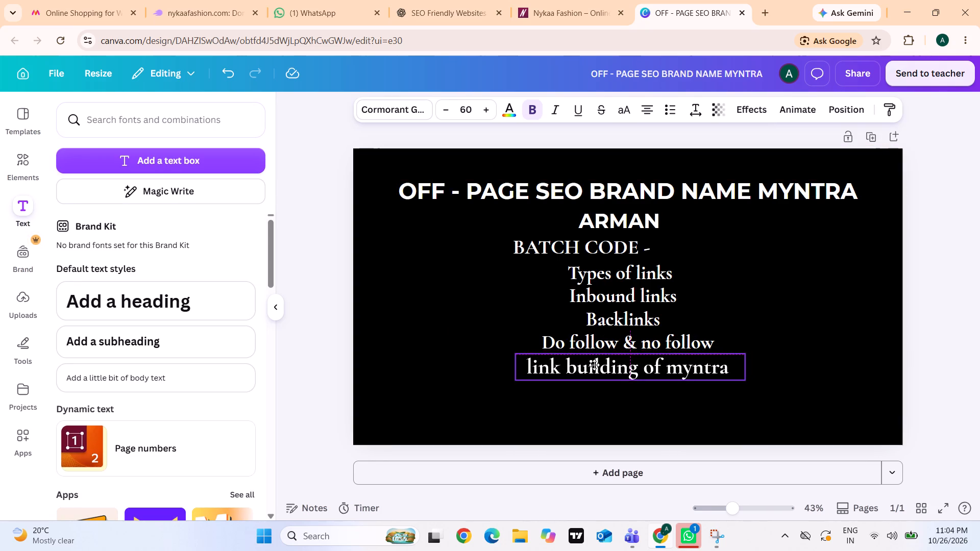
pyautogui.moveTo(594, 365); pyautogui.dragTo(593, 365)
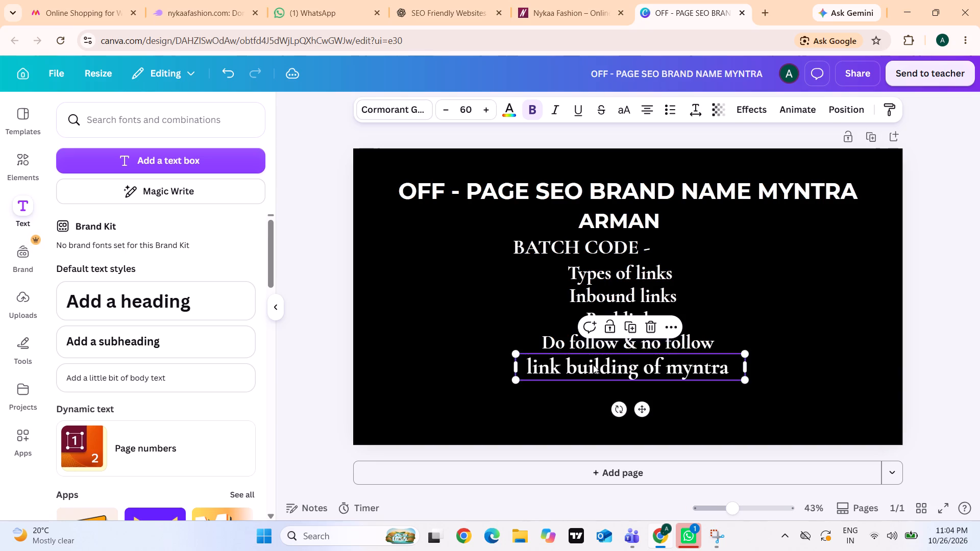
# Nudge the "link building of myntra" subheading slightly up and to the right beneath "Do follow & no follow".
pyautogui.press('Up')
pyautogui.press('Up')
pyautogui.press('Up')
pyautogui.press('Up')
pyautogui.press('Up')
pyautogui.press('Up')
pyautogui.press('Up')
pyautogui.press('Right')
pyautogui.press('Right')
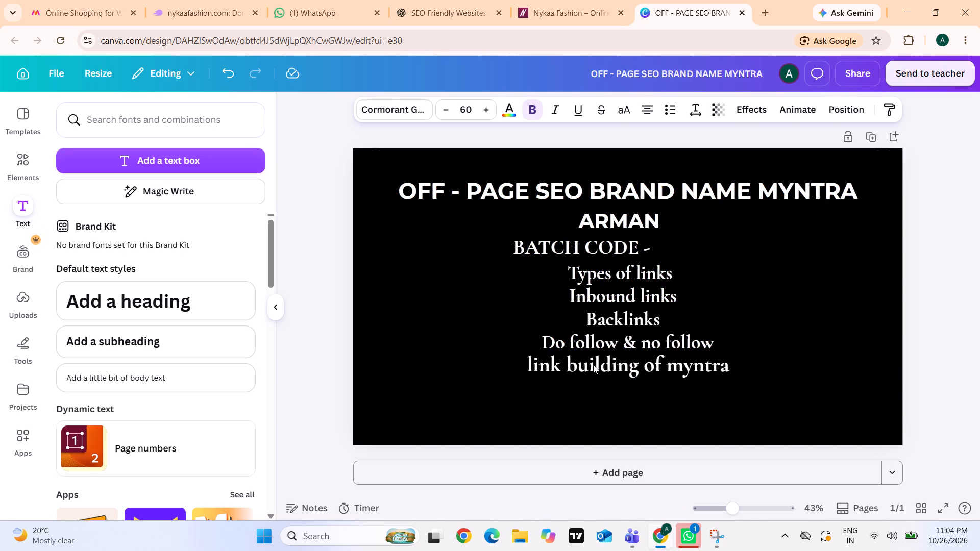
pyautogui.press('Right')
pyautogui.press('Right')
pyautogui.press('Right')
pyautogui.press('Right')
pyautogui.press('Right')
pyautogui.press('Right')
pyautogui.press('Right')
pyautogui.press('Right')
pyautogui.press('Right')
pyautogui.press('Up')
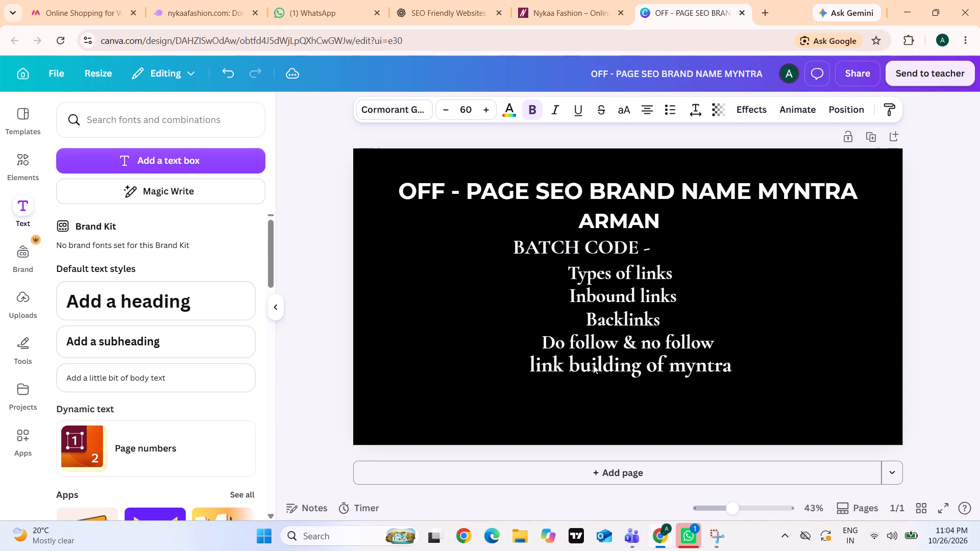
pyautogui.press('Up')
pyautogui.press('Down')
pyautogui.press('Down')
pyautogui.press('Down')
pyautogui.press('Right')
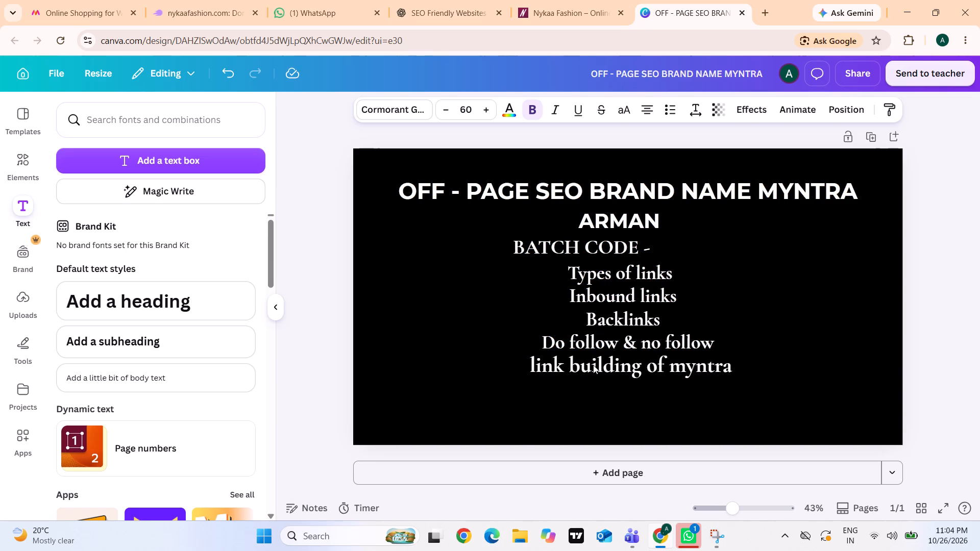
pyautogui.click(485, 403)
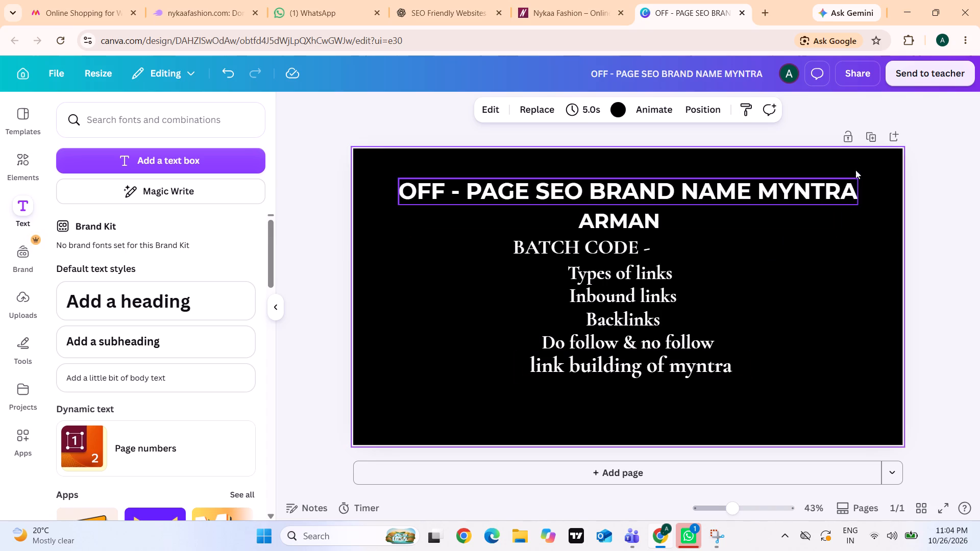
# Add a blank black second page after the title page.
pyautogui.click(865, 136)
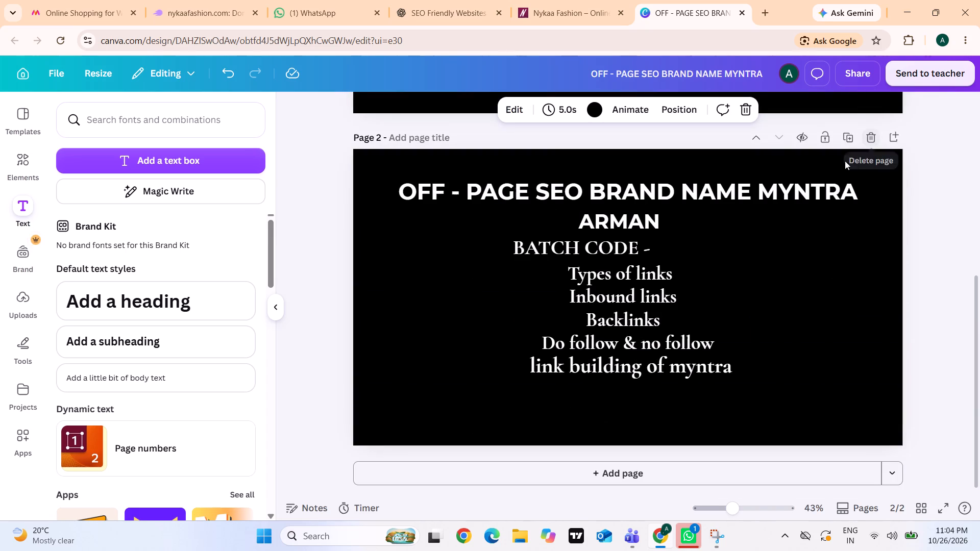
pyautogui.click(874, 138)
pyautogui.click(890, 130)
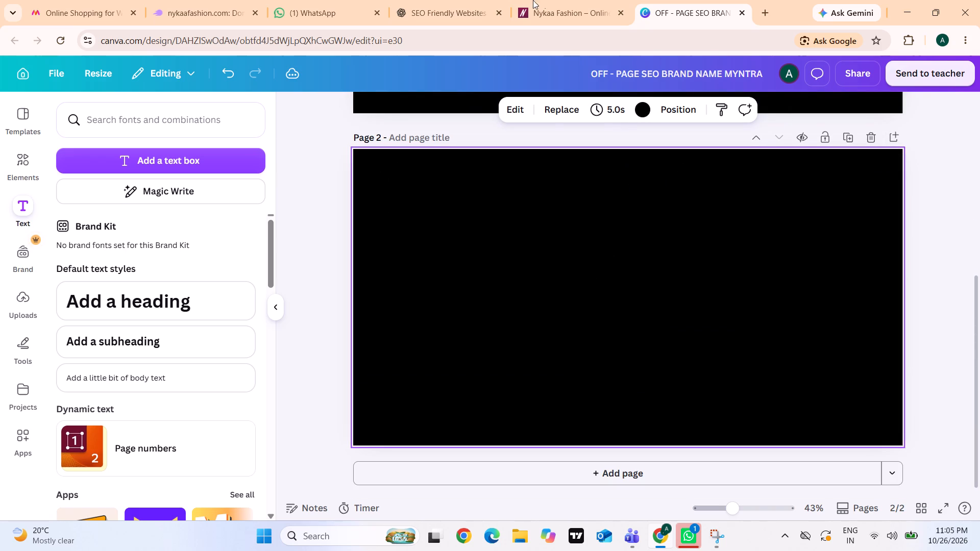
# Add a heading reading "Domin overview myntra" to page 2.
pyautogui.click(161, 297)
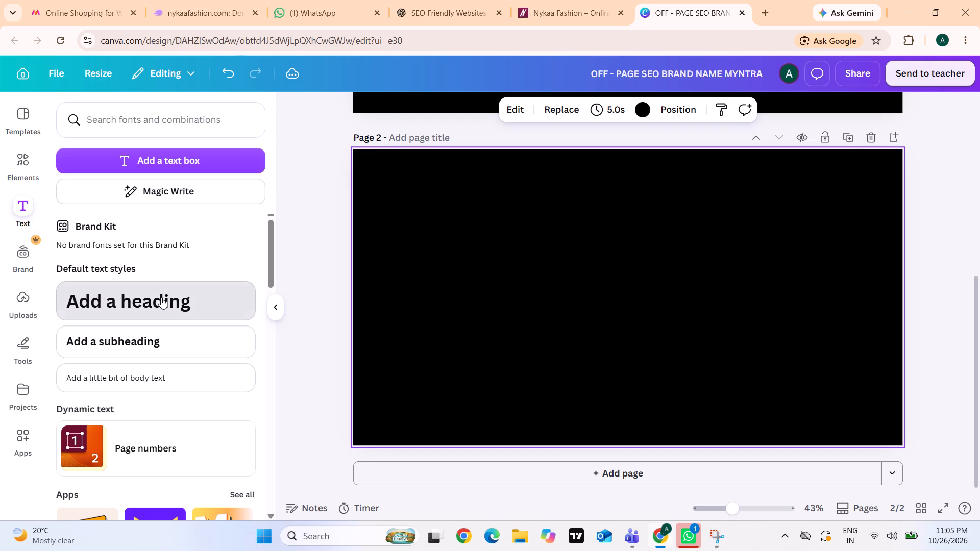
pyautogui.press('BackSpace')
pyautogui.write('do')
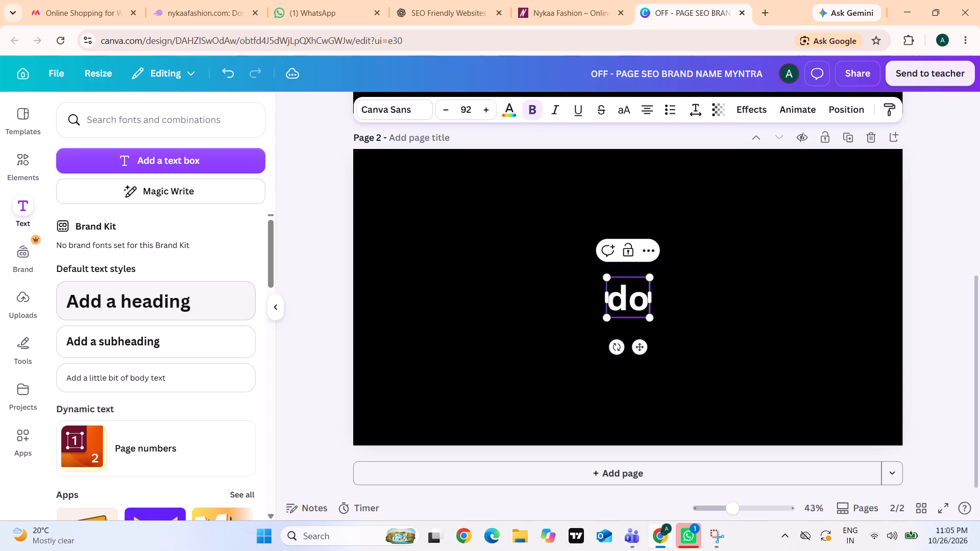
pyautogui.press('BackSpace')
pyautogui.press('BackSpace')
pyautogui.write('DOM')
pyautogui.write('IN')
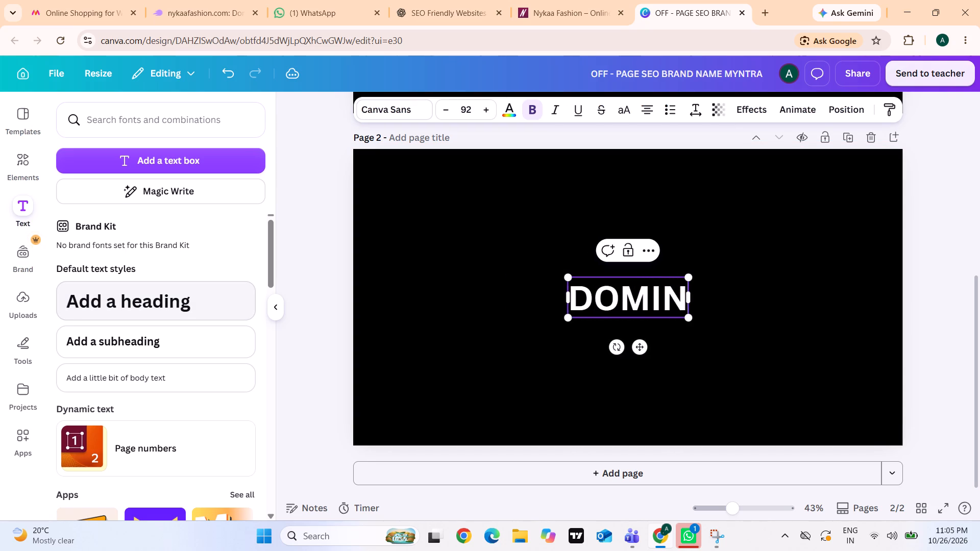
pyautogui.press('space')
pyautogui.press('o')
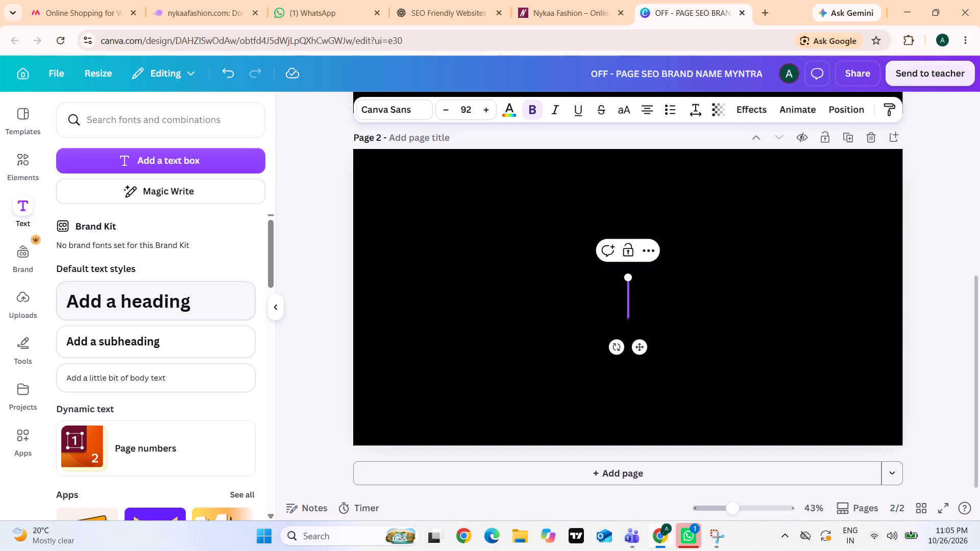
pyautogui.write('omion')
pyautogui.press('BackSpace')
pyautogui.press('BackSpace')
pyautogui.press('BackSpace')
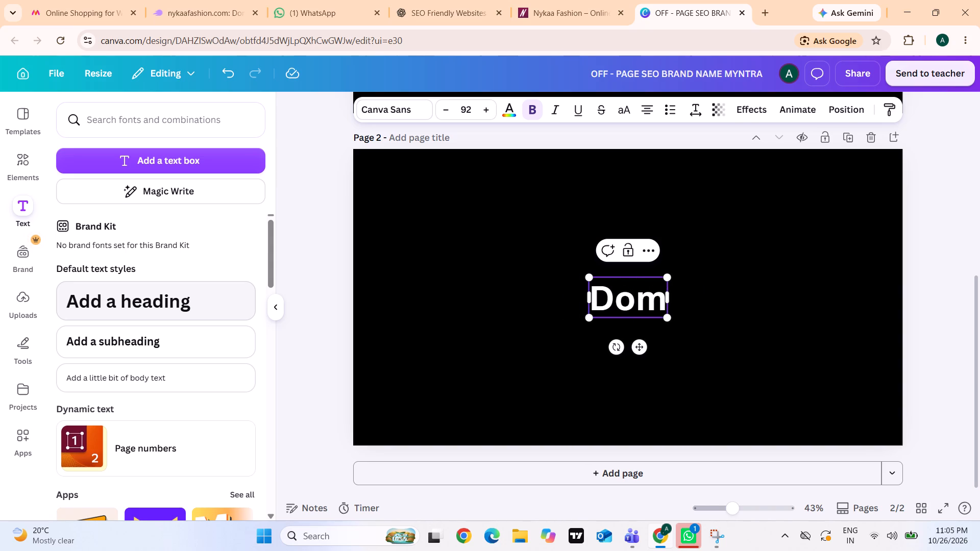
pyautogui.write('in')
pyautogui.press('space')
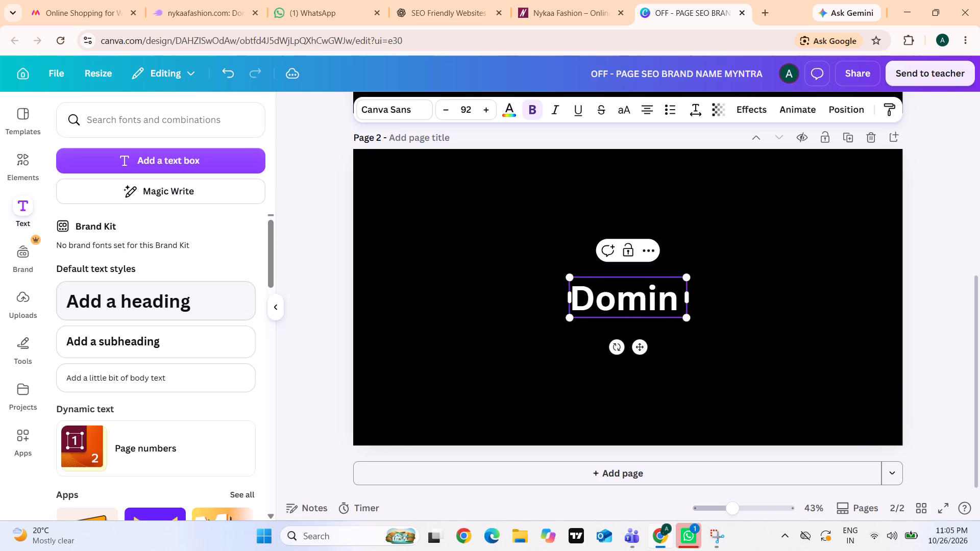
pyautogui.press('o')
pyautogui.write('ver')
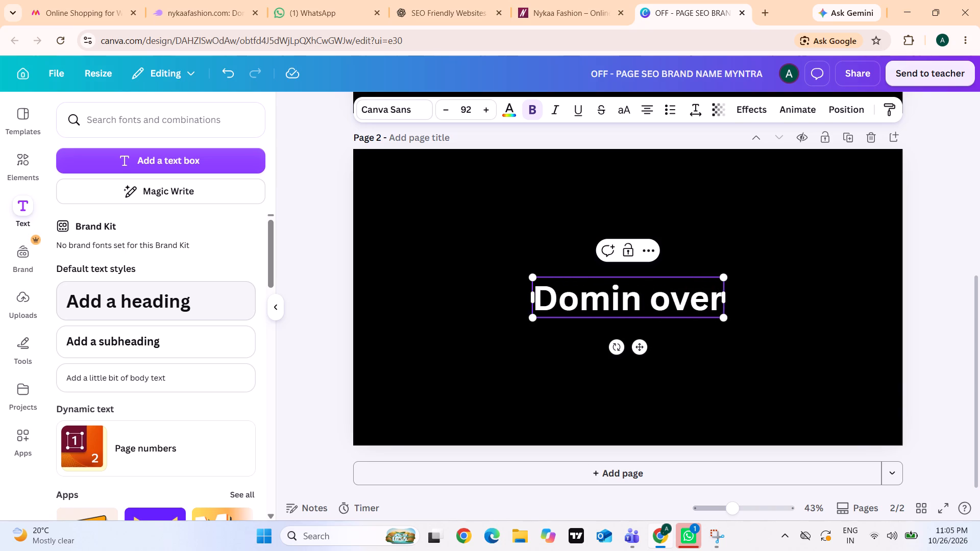
pyautogui.write('view')
pyautogui.press('space')
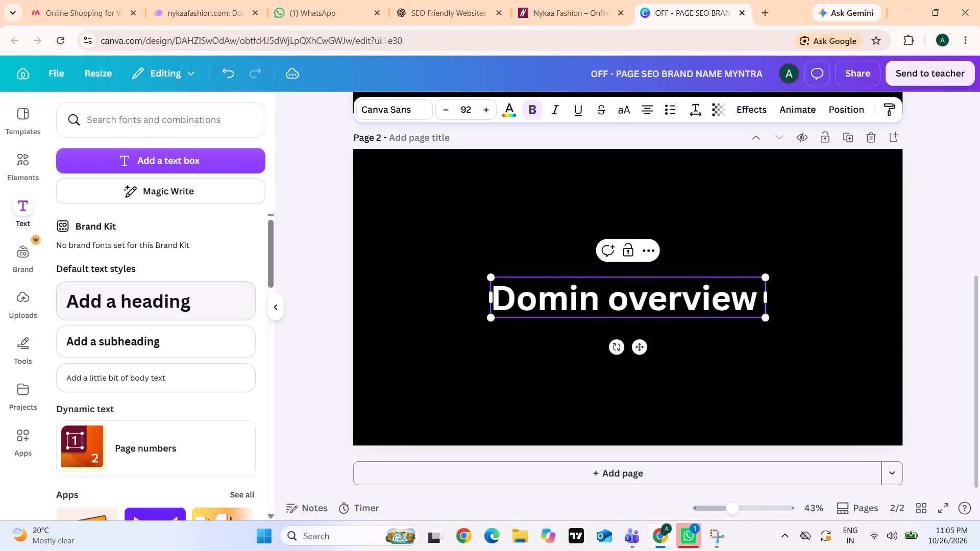
pyautogui.write('an')
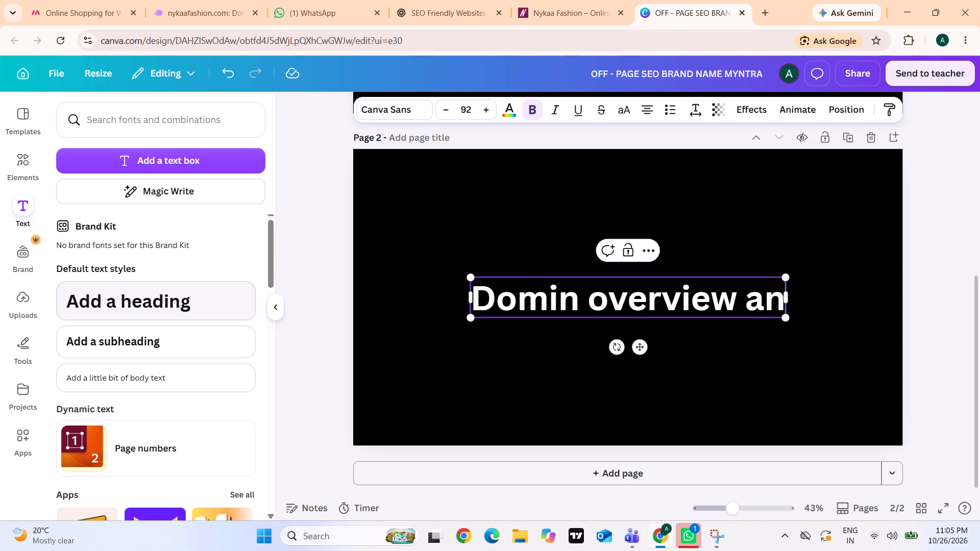
pyautogui.press('BackSpace')
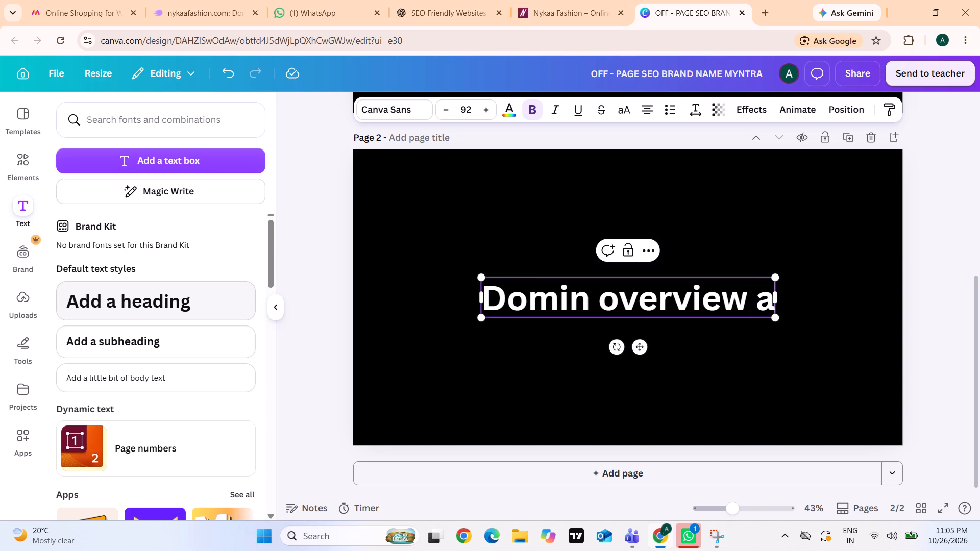
pyautogui.write('ma')
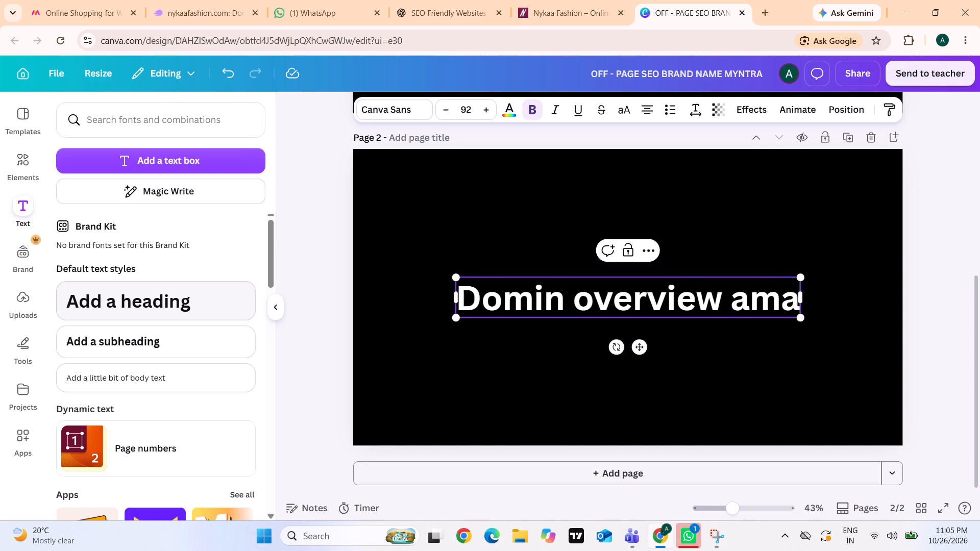
pyautogui.press('BackSpace')
pyautogui.press('BackSpace')
pyautogui.press('BackSpace')
pyautogui.write('myntra')
pyautogui.press('space')
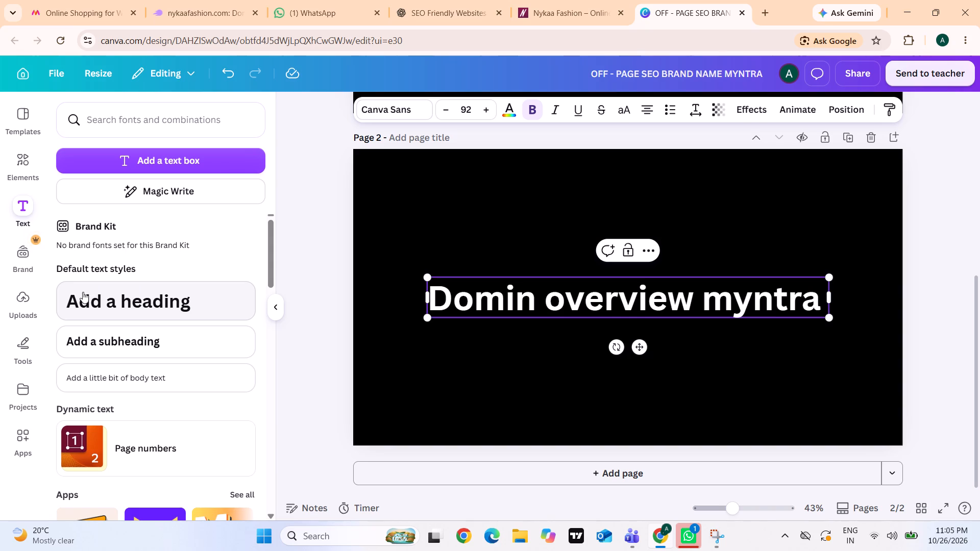
# Capitalise the initials of the last two words so the page 2 heading reads "Domin Overview Myntra".
pyautogui.click(566, 307)
pyautogui.press('BackSpace')
pyautogui.press('o')
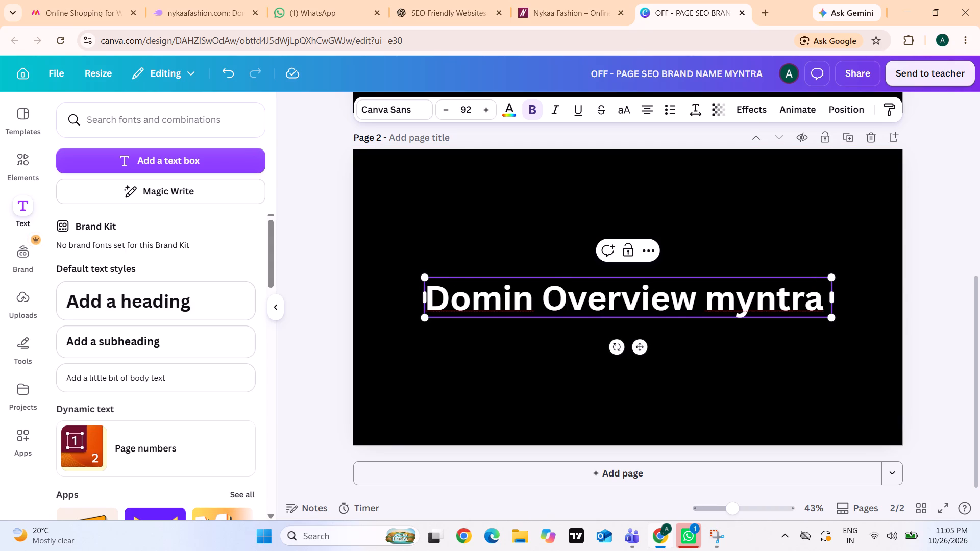
pyautogui.click(746, 299)
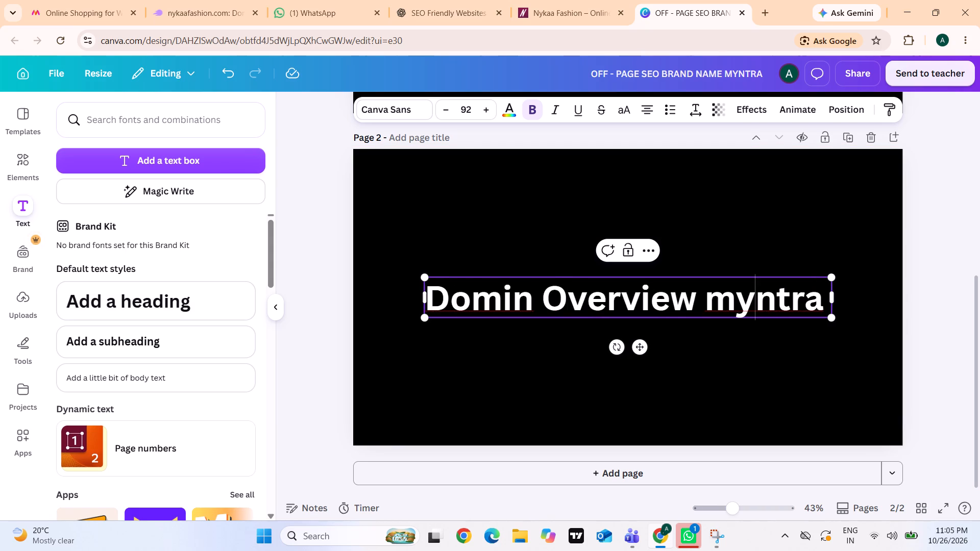
pyautogui.click(740, 302)
pyautogui.press('BackSpace')
pyautogui.press('m')
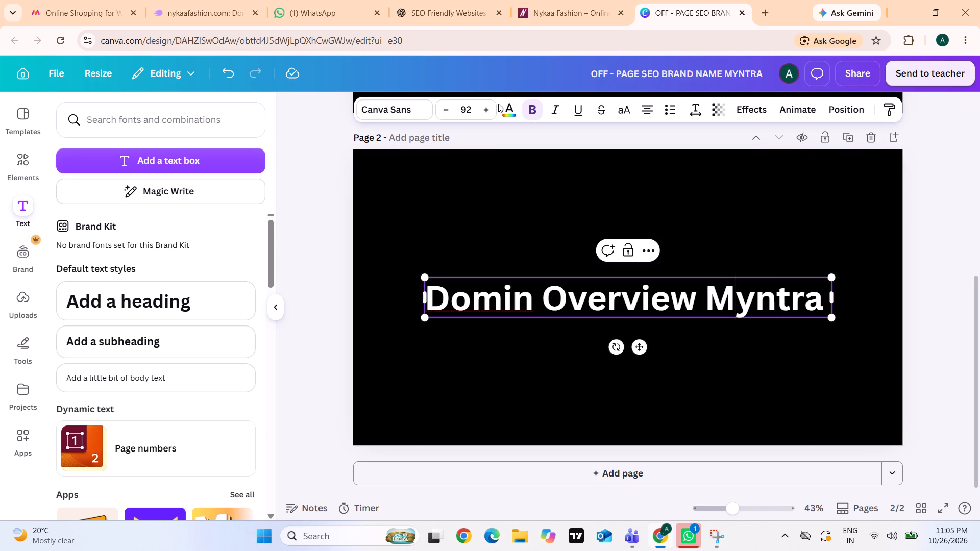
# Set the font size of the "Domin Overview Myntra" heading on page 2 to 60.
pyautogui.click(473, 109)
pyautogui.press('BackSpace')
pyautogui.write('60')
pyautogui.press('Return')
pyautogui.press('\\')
# Change the page 2 heading's font to Montserrat.
pyautogui.click(393, 105)
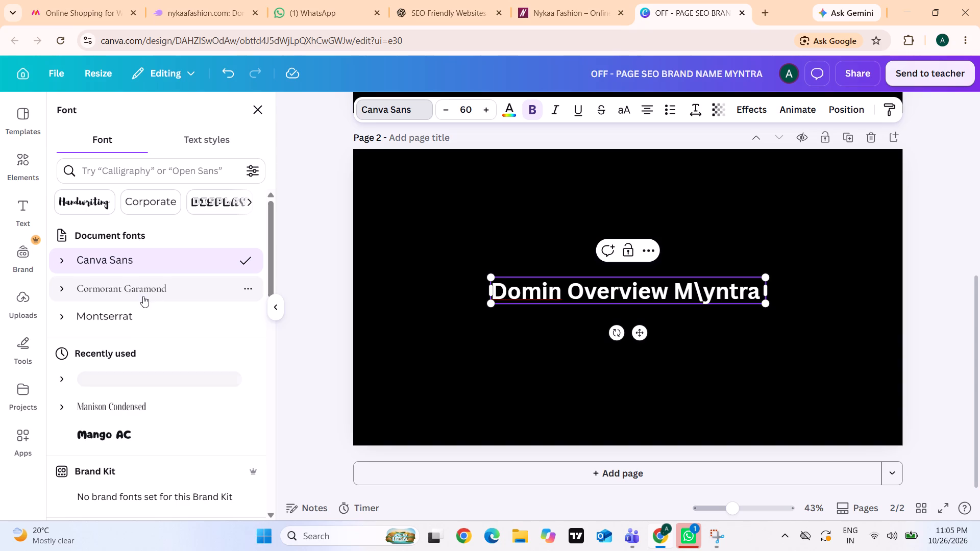
pyautogui.click(140, 320)
pyautogui.click(421, 238)
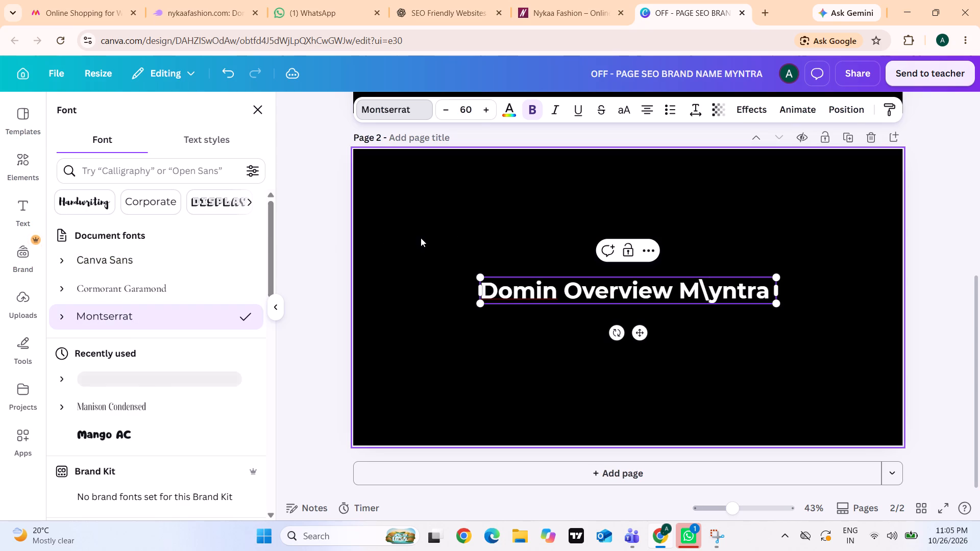
# Move the page 2 heading slightly up and remove the stray backslash from the word "Myntra".
pyautogui.moveTo(655, 288); pyautogui.dragTo(655, 267)
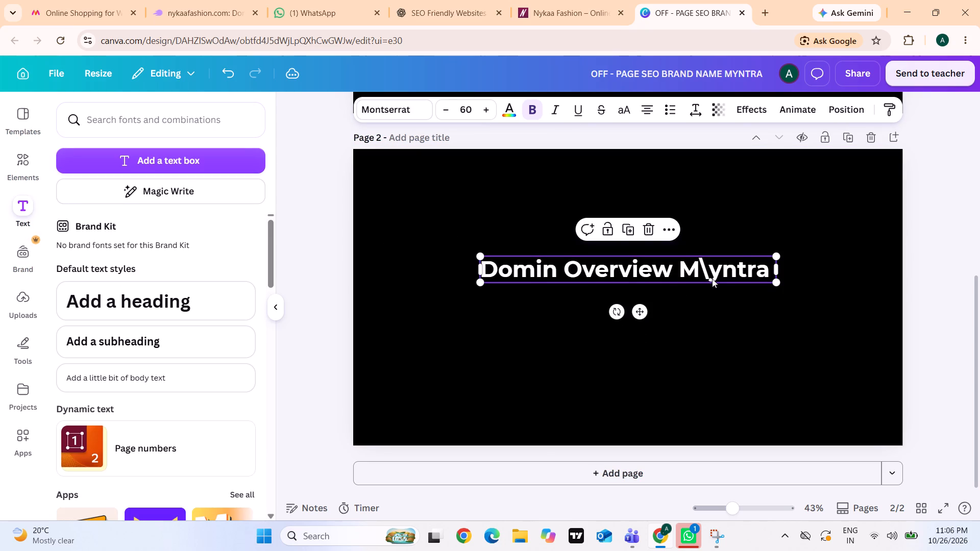
pyautogui.click(709, 267)
pyautogui.press('BackSpace')
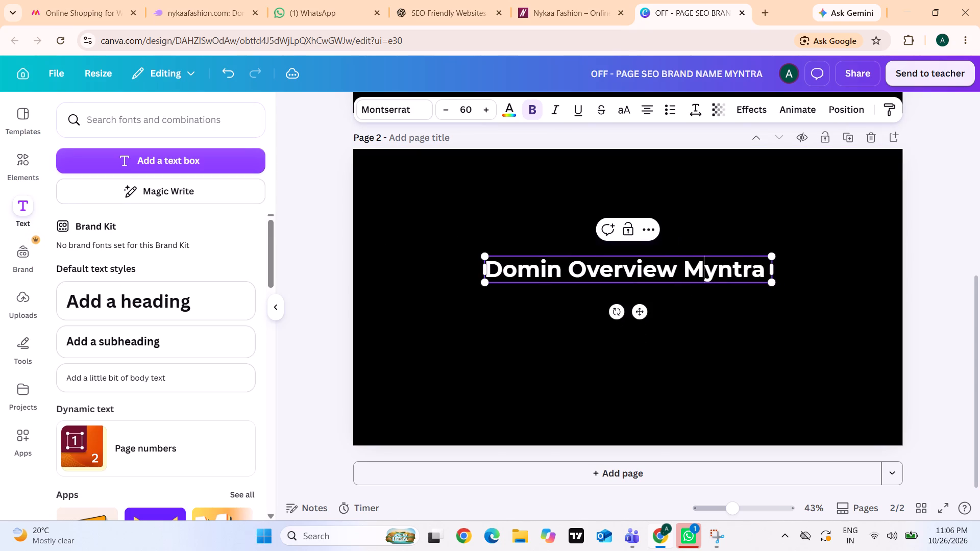
# Set the page 2 heading's font size to 55.
pyautogui.click(465, 108)
pyautogui.press('BackSpace')
pyautogui.press('BackSpace')
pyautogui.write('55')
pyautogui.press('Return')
# Move the "Domin Overview Myntra" heading to the top of page 2, centred horizontally, and nudge it up slightly.
pyautogui.moveTo(562, 268); pyautogui.dragTo(565, 258)
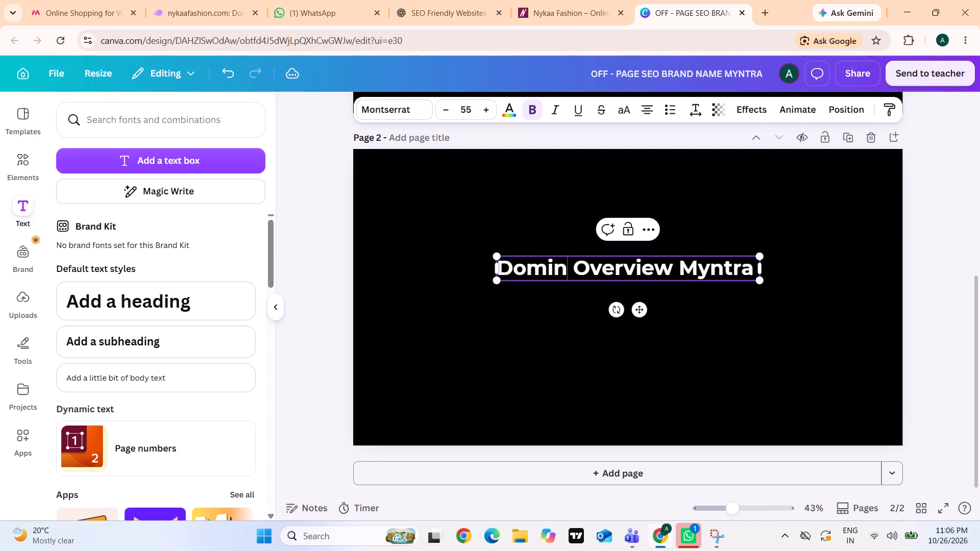
pyautogui.moveTo(565, 258); pyautogui.dragTo(574, 198)
pyautogui.click(574, 198)
pyautogui.moveTo(591, 279); pyautogui.dragTo(585, 193)
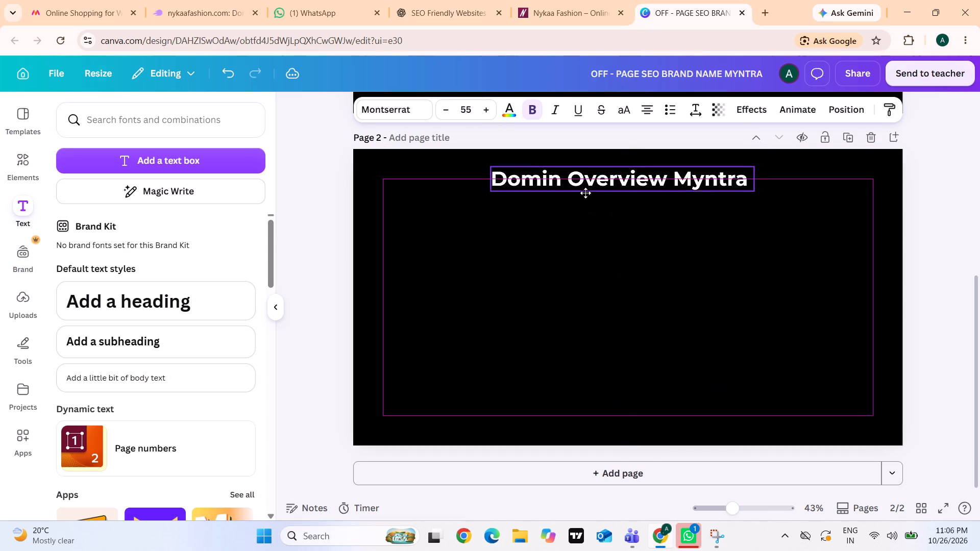
pyautogui.moveTo(585, 193); pyautogui.dragTo(589, 193)
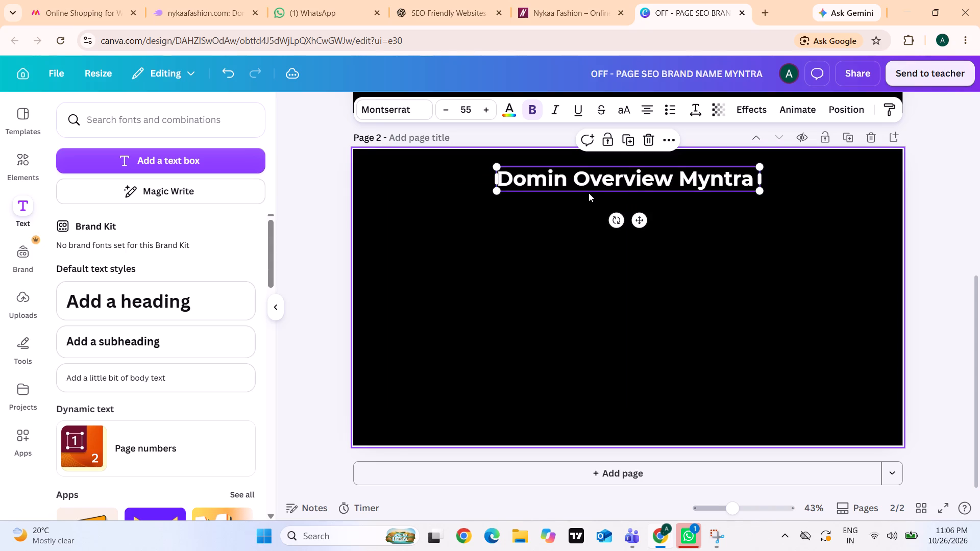
pyautogui.press('Up')
pyautogui.press('Up')
pyautogui.press('Up')
pyautogui.press('Up')
pyautogui.press('Up')
pyautogui.press('Up')
pyautogui.press('Up')
pyautogui.press('Up')
pyautogui.press('Up')
pyautogui.press('Up')
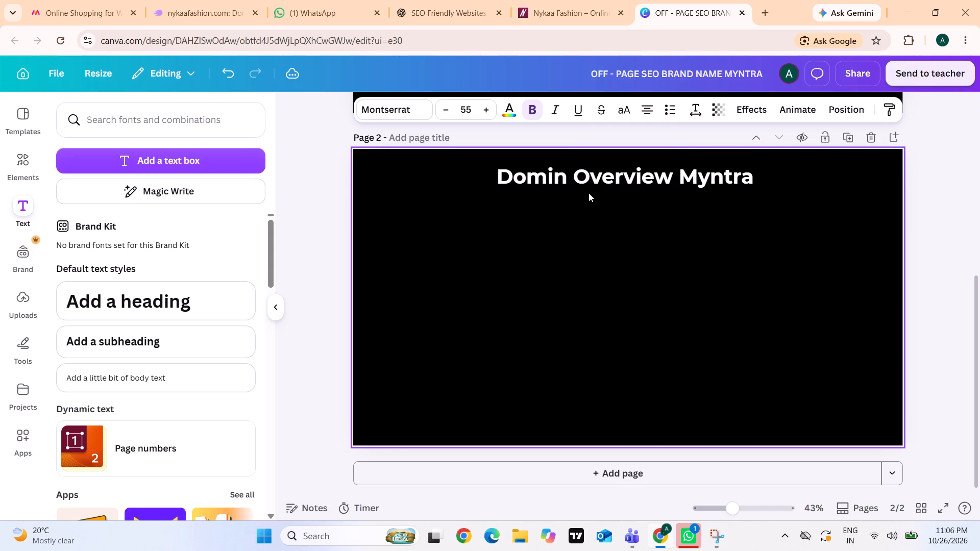
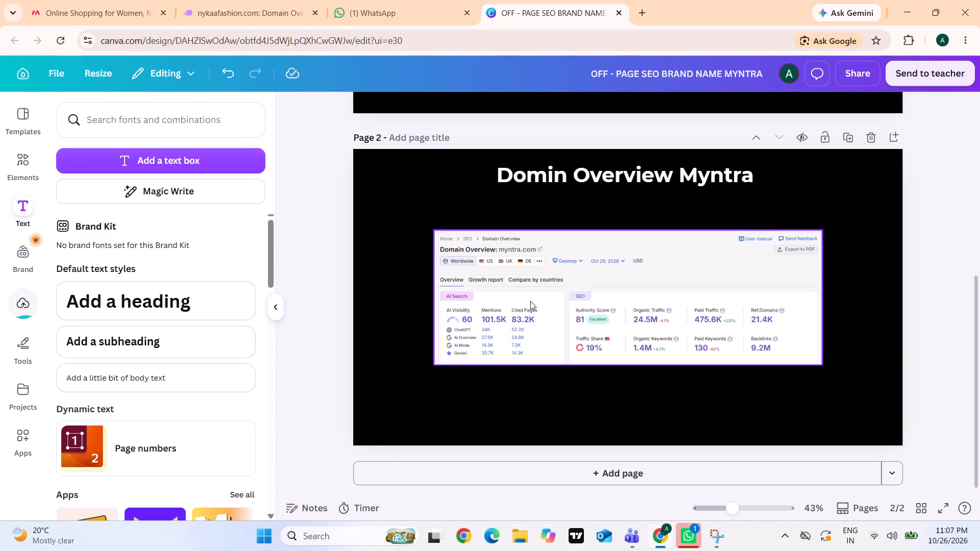
# Reposition the myntra.com domain overview screenshot on page 2, beneath the heading and slightly right of the page's centre.
pyautogui.moveTo(514, 306); pyautogui.dragTo(463, 292)
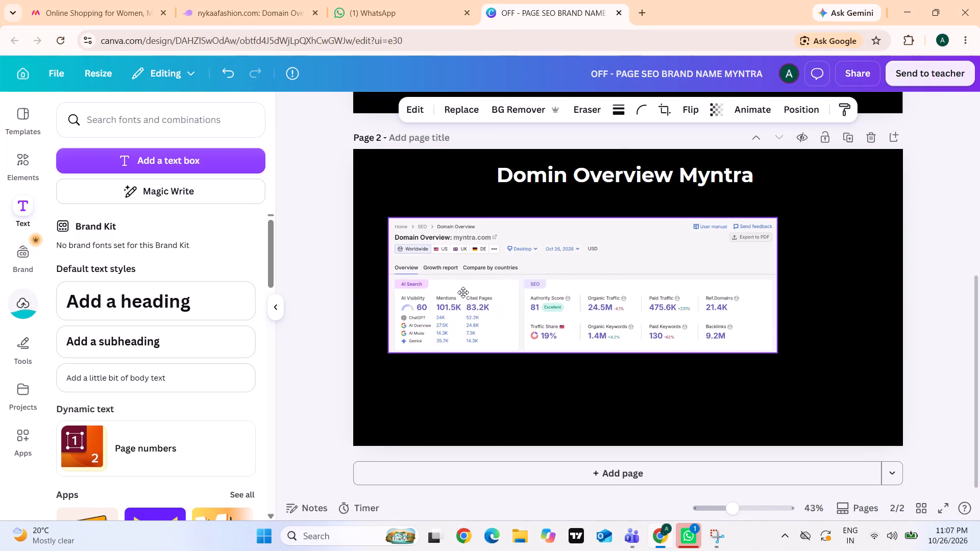
pyautogui.moveTo(463, 292); pyautogui.dragTo(505, 278)
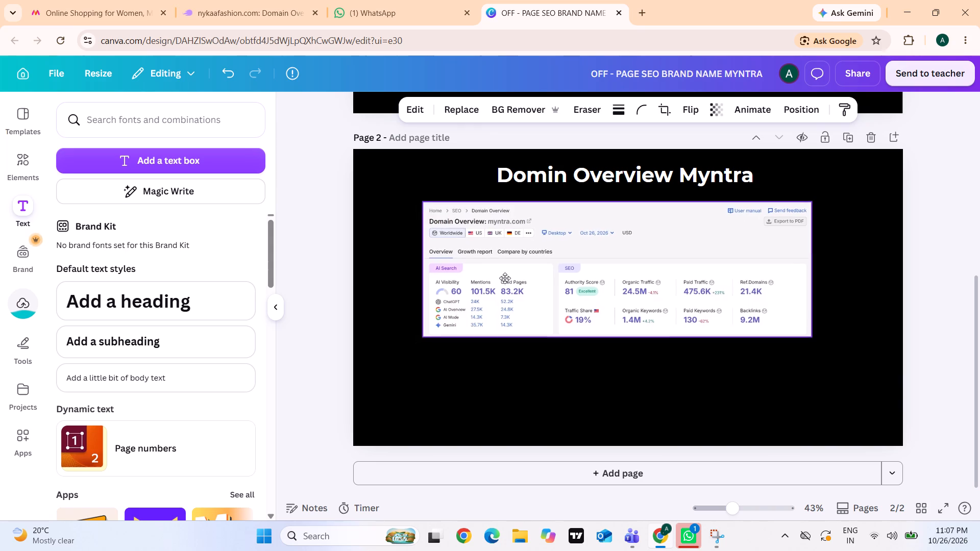
pyautogui.moveTo(505, 278); pyautogui.dragTo(527, 308)
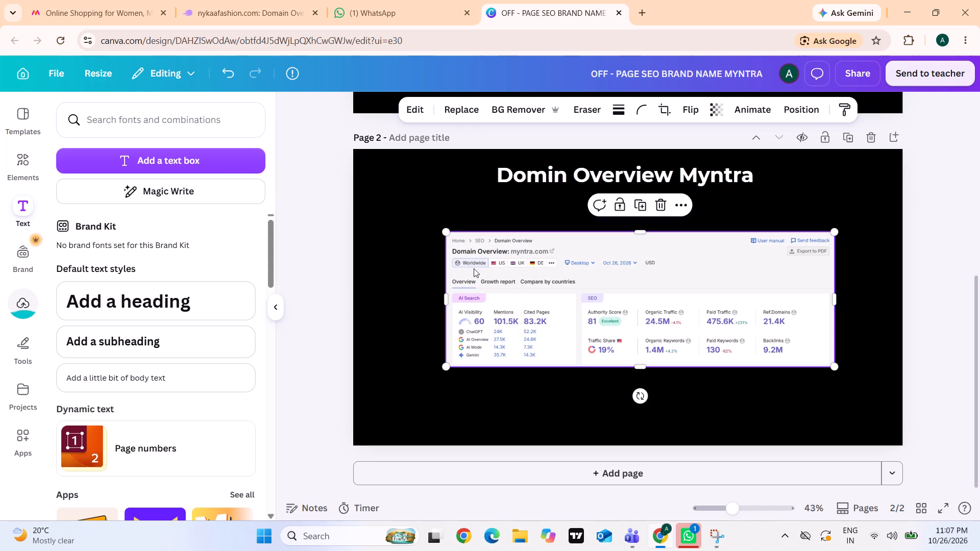
# Enlarge the Myntra domain overview screenshot on page 2 to the full page width, positioned beneath the heading.
pyautogui.moveTo(444, 229); pyautogui.dragTo(383, 103)
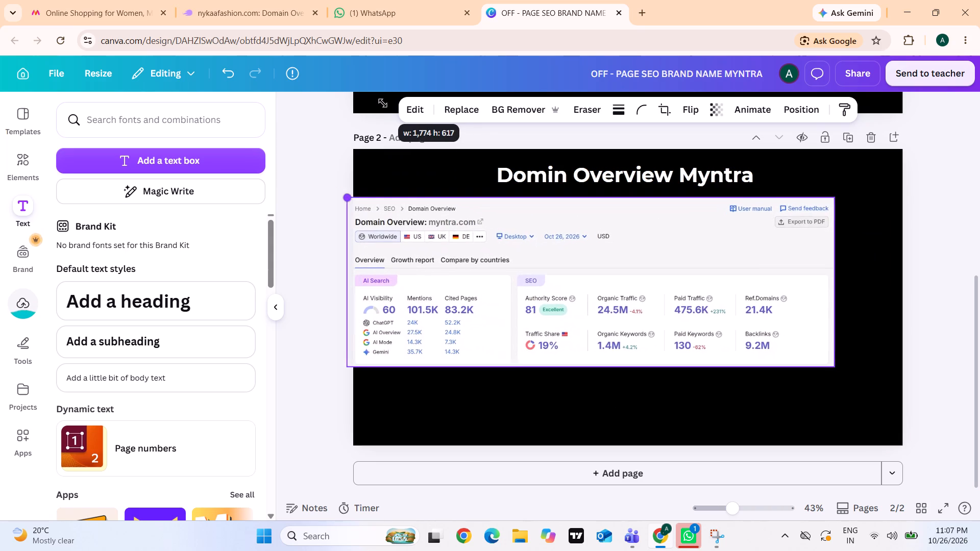
pyautogui.moveTo(383, 103); pyautogui.dragTo(384, 107)
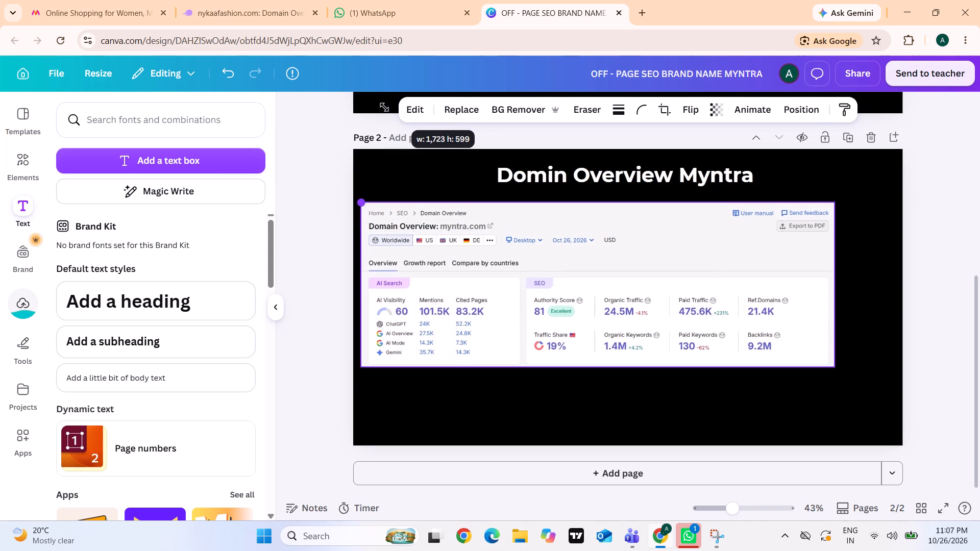
pyautogui.moveTo(384, 107); pyautogui.dragTo(384, 107)
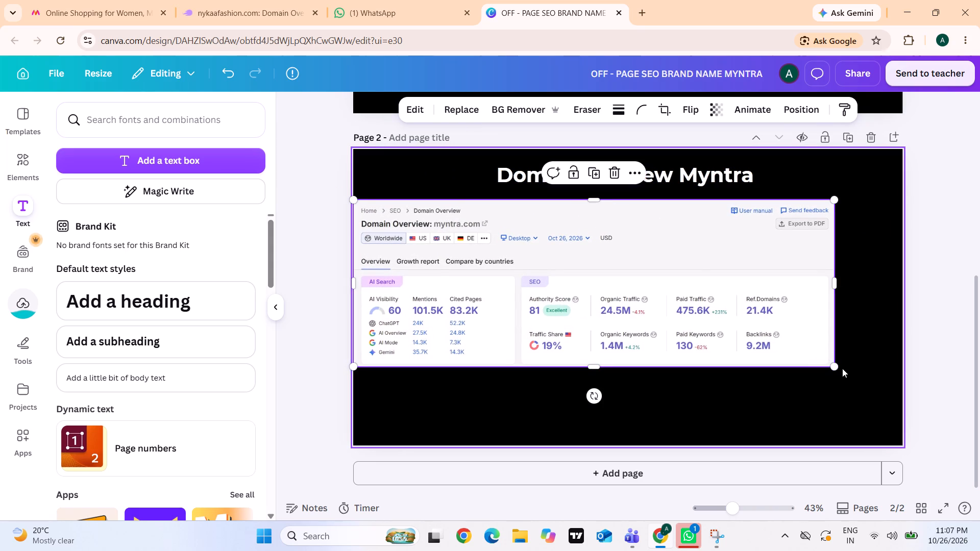
pyautogui.moveTo(837, 366); pyautogui.dragTo(900, 386)
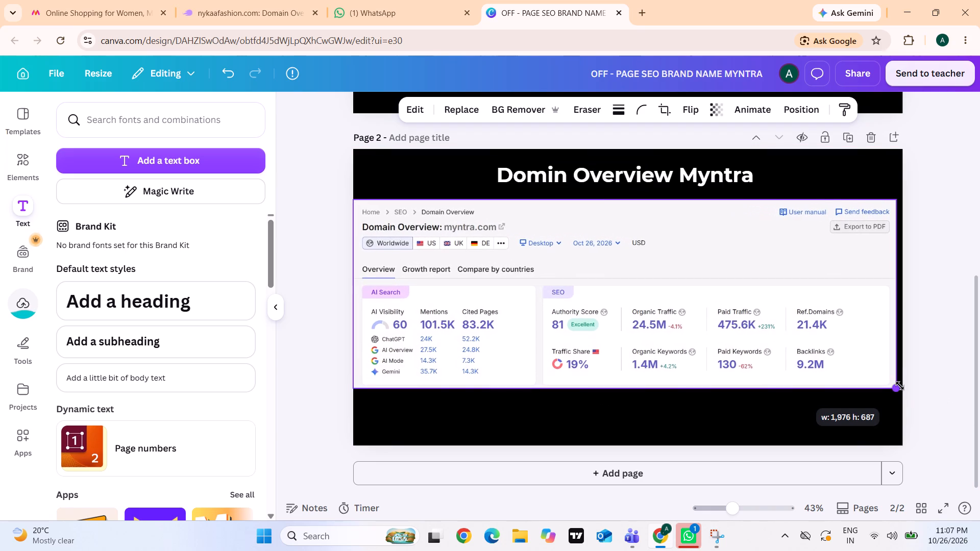
pyautogui.moveTo(900, 386); pyautogui.dragTo(905, 387)
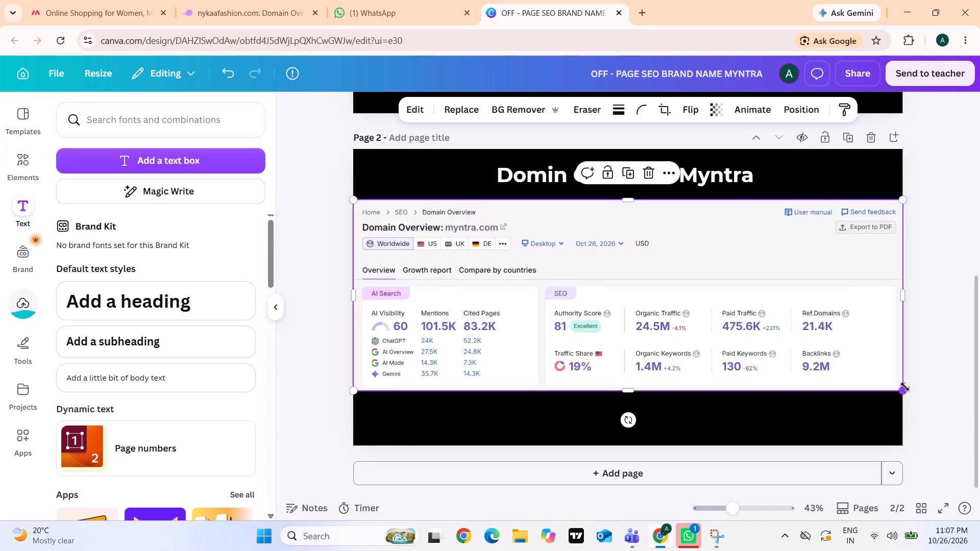
pyautogui.moveTo(795, 350); pyautogui.dragTo(801, 350)
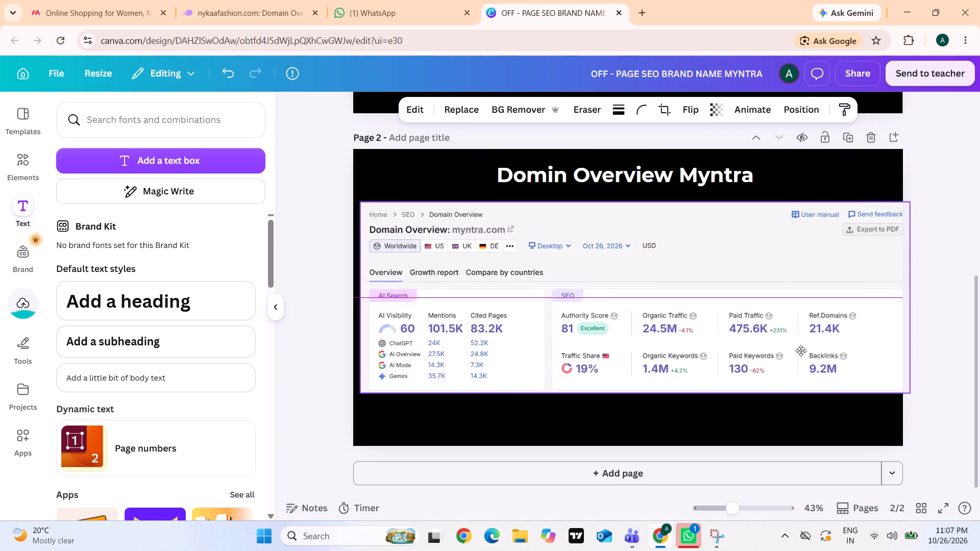
pyautogui.moveTo(801, 350); pyautogui.dragTo(796, 356)
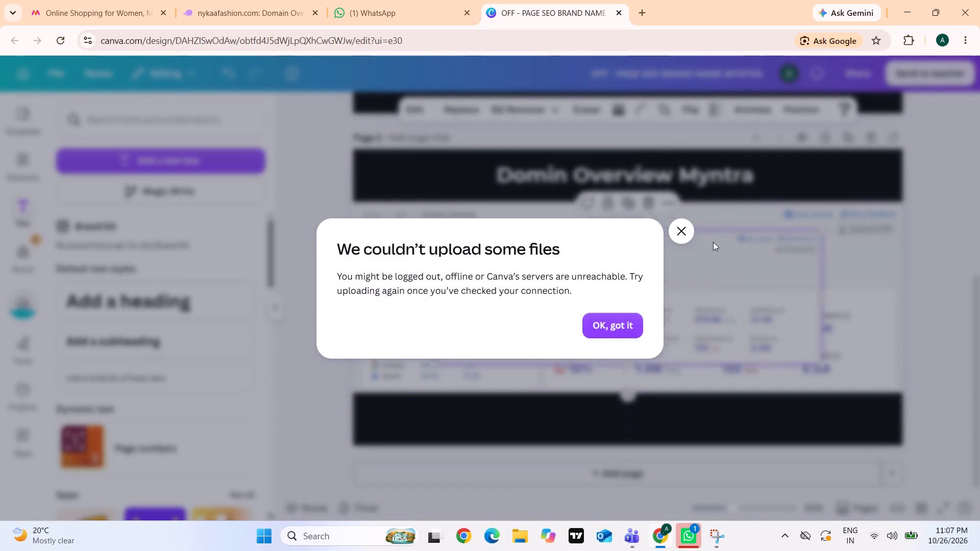
# Delete the smaller duplicate screenshots overlapping the enlarged domain overview image on page 2.
pyautogui.click(685, 227)
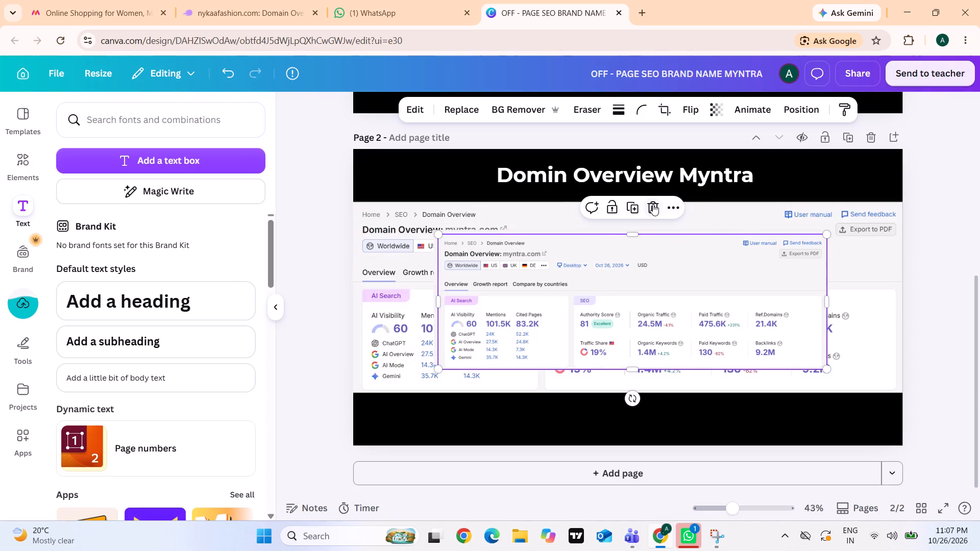
pyautogui.click(653, 204)
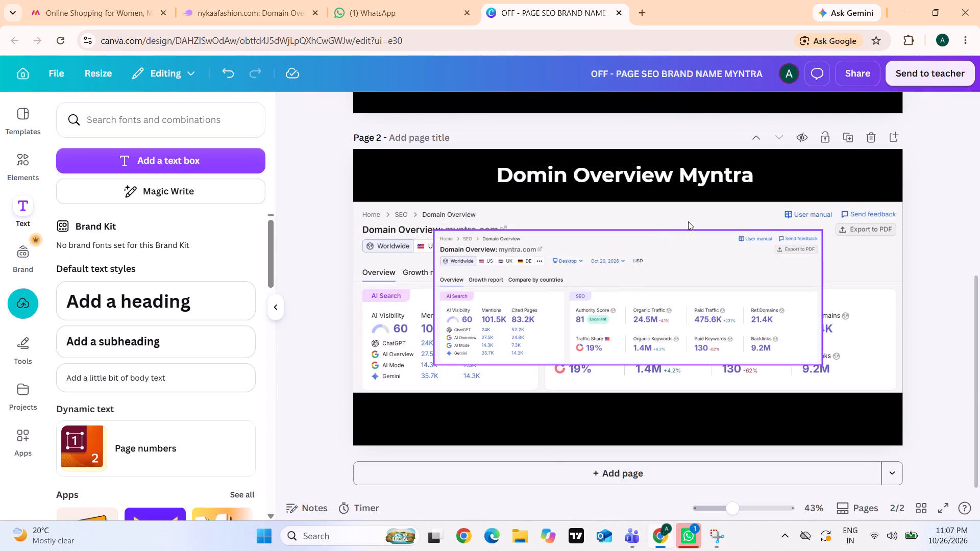
pyautogui.click(696, 243)
pyautogui.click(649, 205)
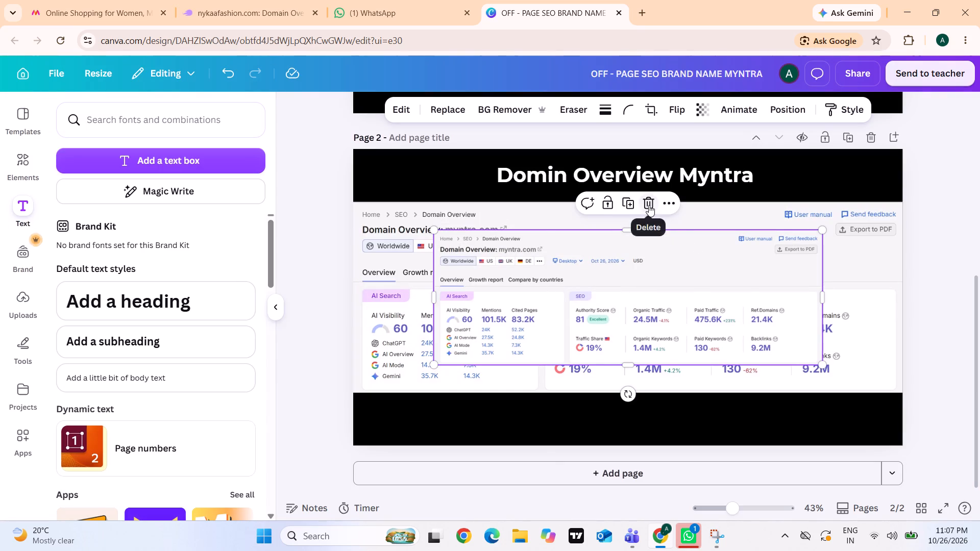
# Shift the domain overview screenshot and the "Domin Overview Myntra" heading slightly down, keeping the heading centred just above the image.
pyautogui.moveTo(637, 284); pyautogui.dragTo(637, 289)
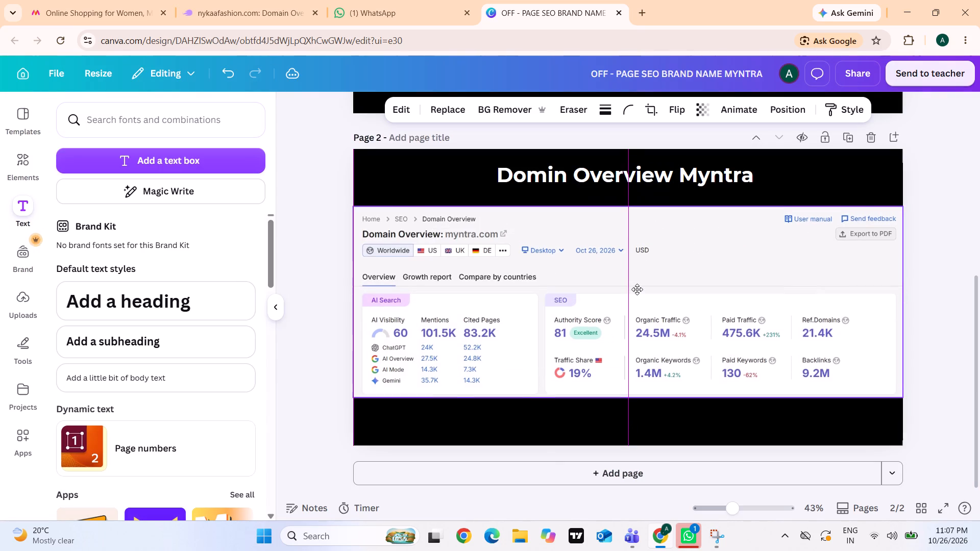
pyautogui.moveTo(637, 289); pyautogui.dragTo(634, 289)
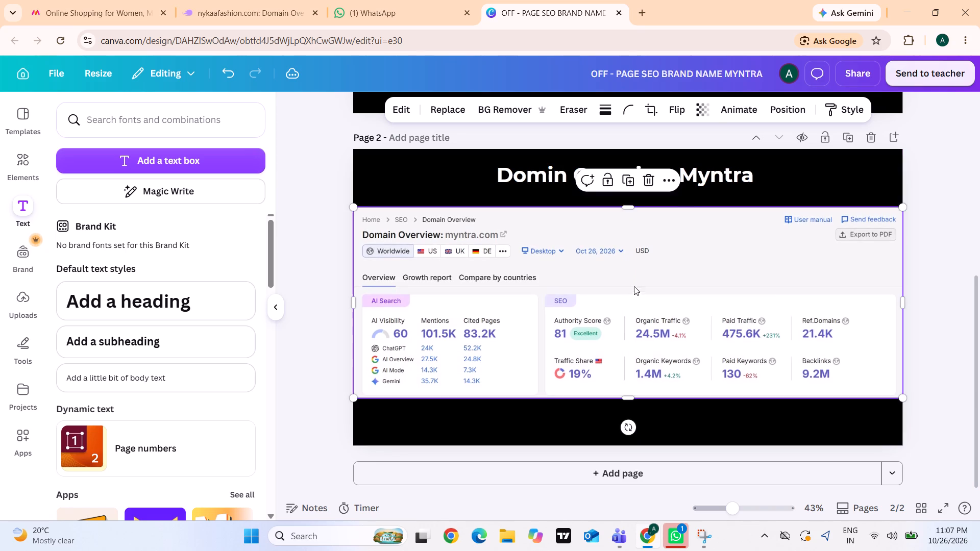
pyautogui.moveTo(694, 184); pyautogui.dragTo(694, 192)
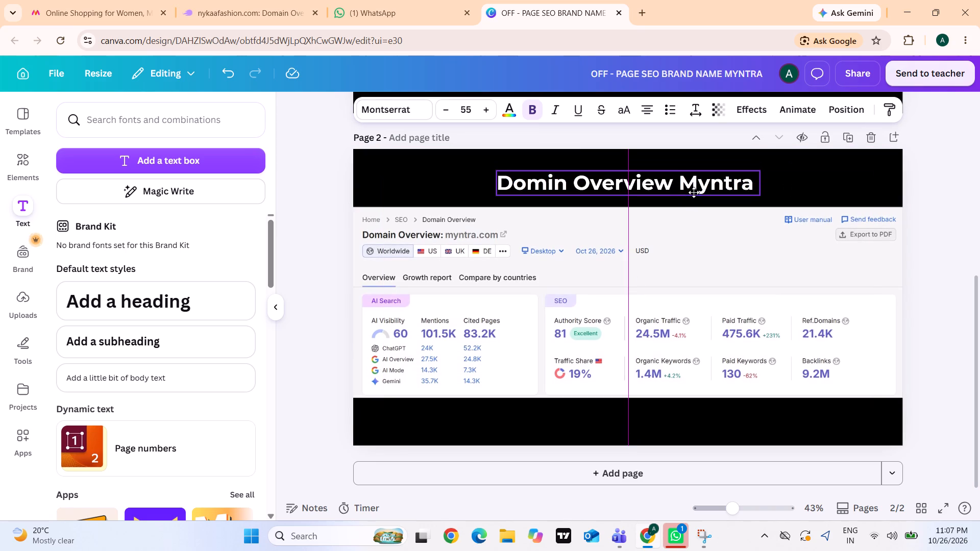
pyautogui.moveTo(694, 192); pyautogui.dragTo(693, 193)
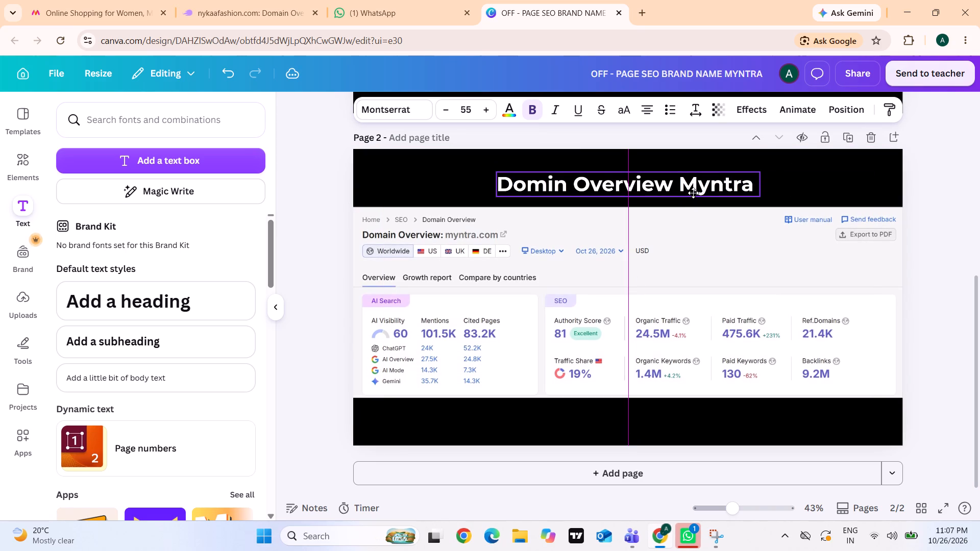
pyautogui.moveTo(693, 193); pyautogui.dragTo(692, 195)
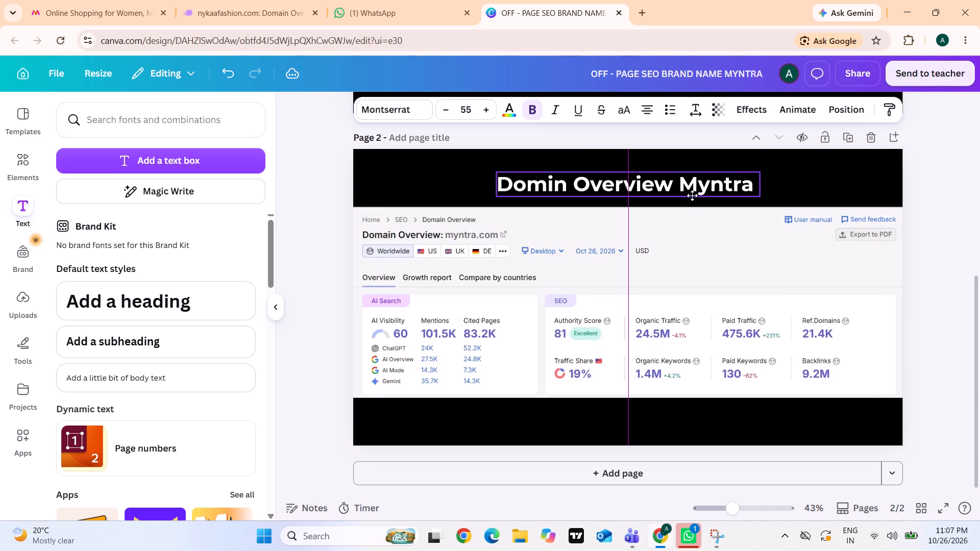
pyautogui.moveTo(692, 195); pyautogui.dragTo(692, 193)
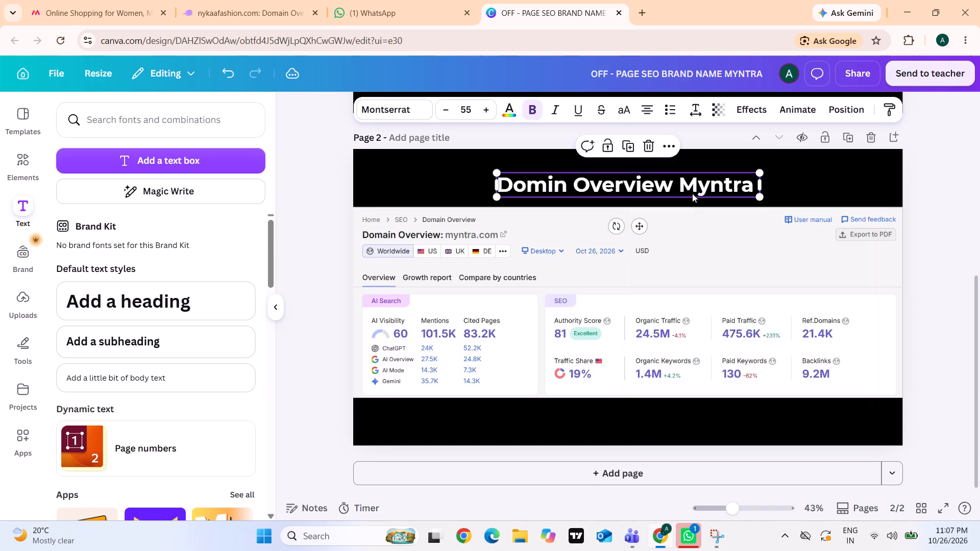
pyautogui.click(695, 235)
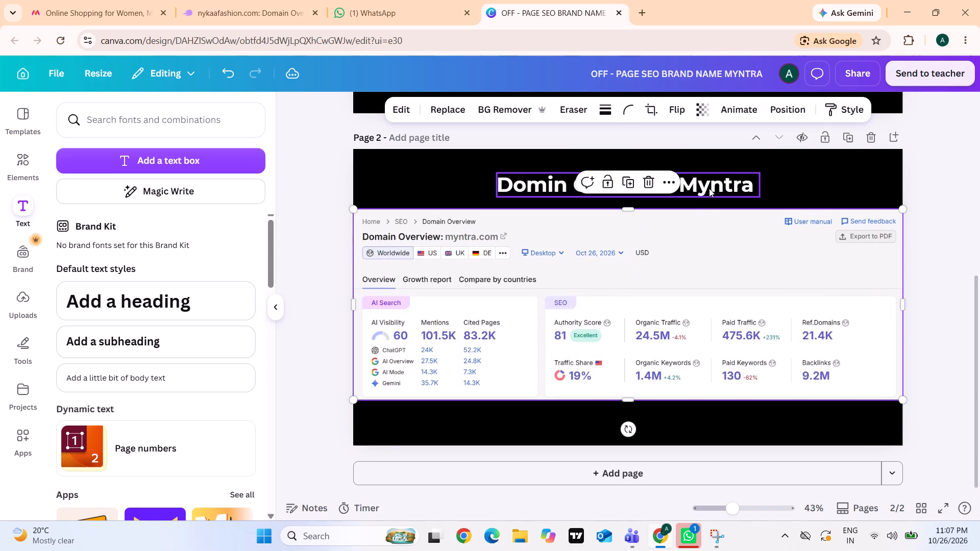
pyautogui.moveTo(709, 188); pyautogui.dragTo(705, 190)
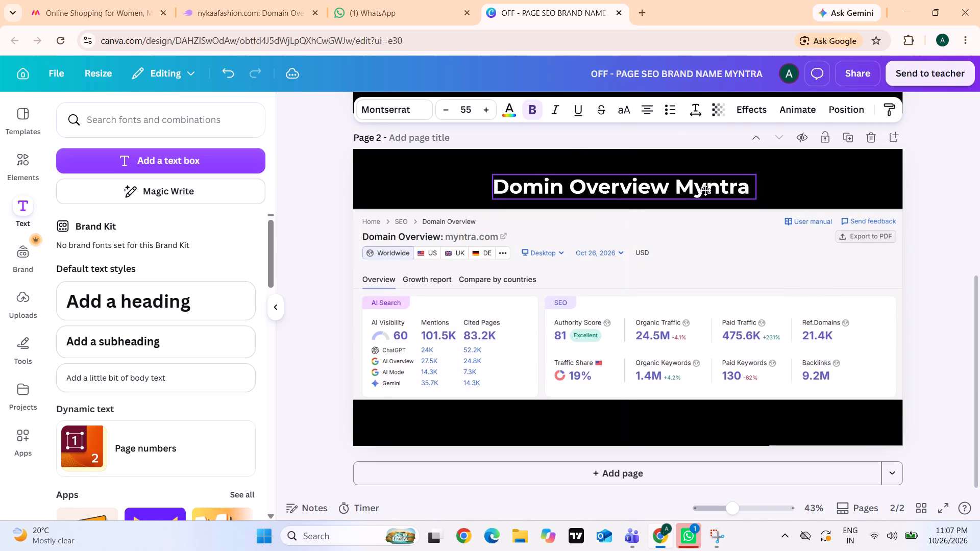
pyautogui.moveTo(705, 190); pyautogui.dragTo(708, 194)
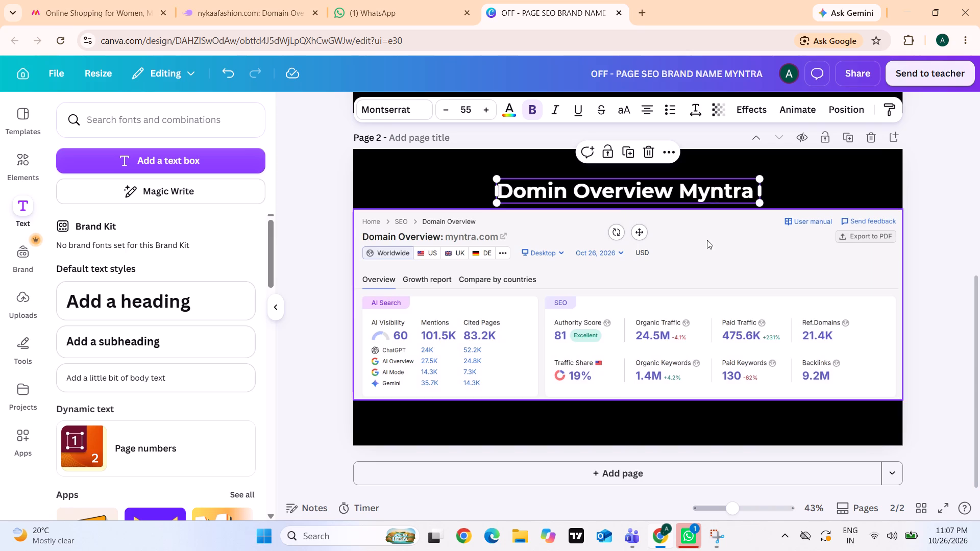
pyautogui.click(707, 240)
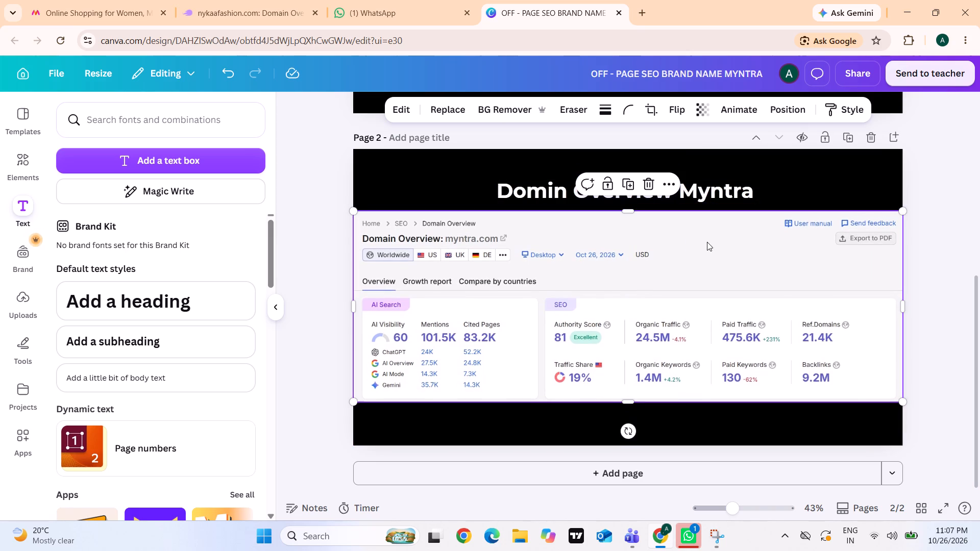
# Add a blank black third page after the domain overview page.
pyautogui.click(890, 138)
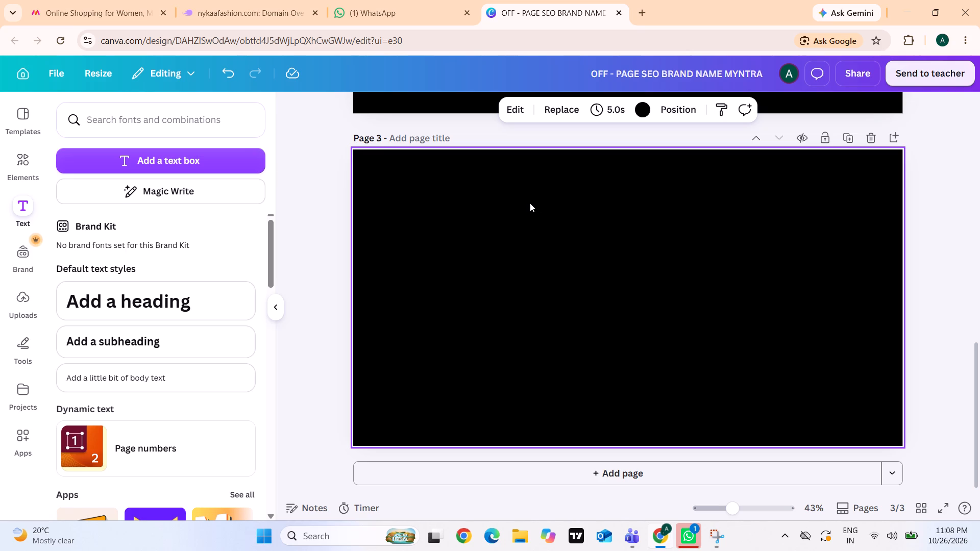
# Add a heading reading "Total Backlinks Of Myntra" to page 3.
pyautogui.click(171, 310)
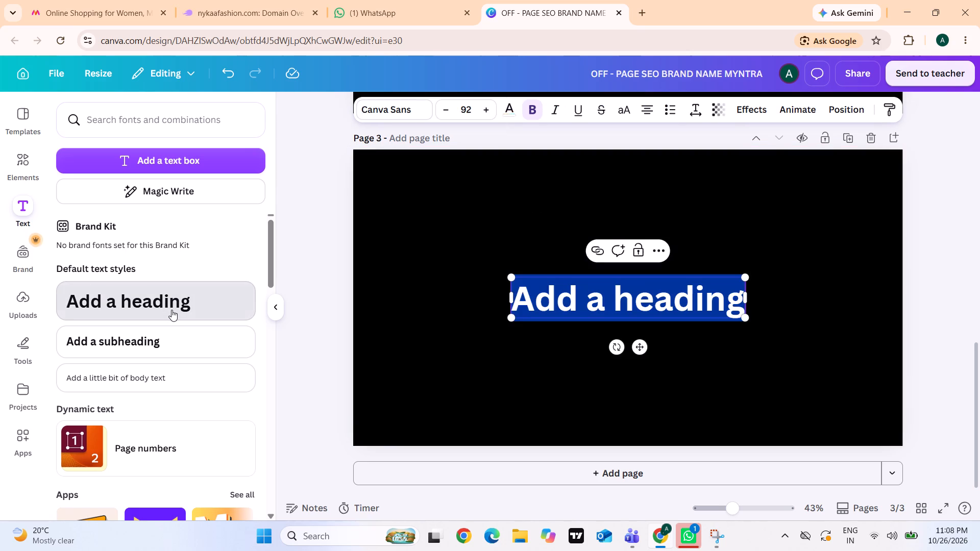
pyautogui.press('BackSpace')
pyautogui.write('TO')
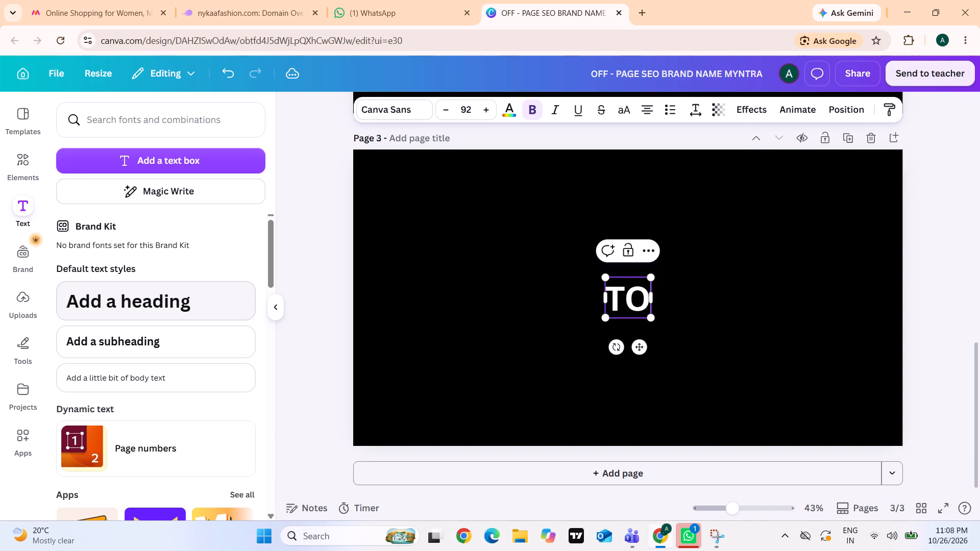
pyautogui.write('TAL')
pyautogui.press('space')
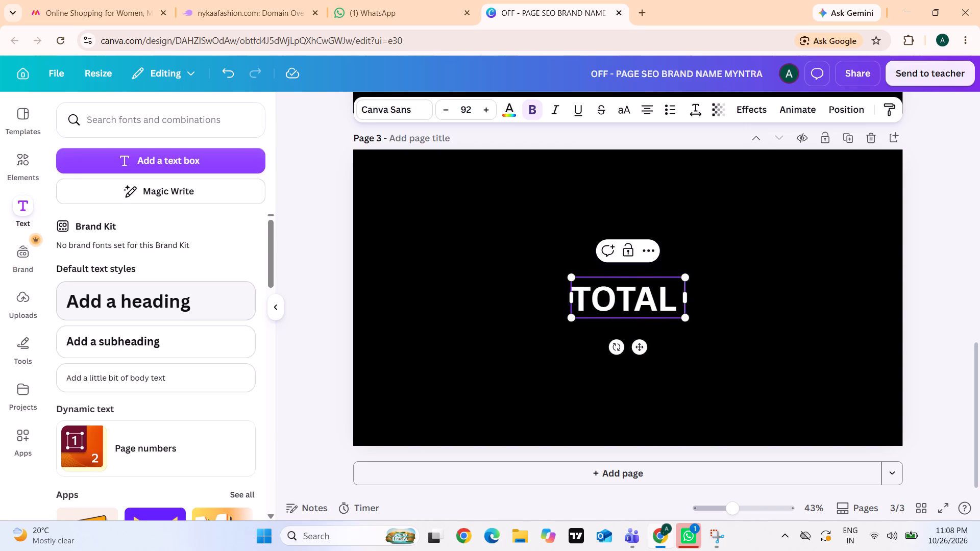
pyautogui.press('BackSpace')
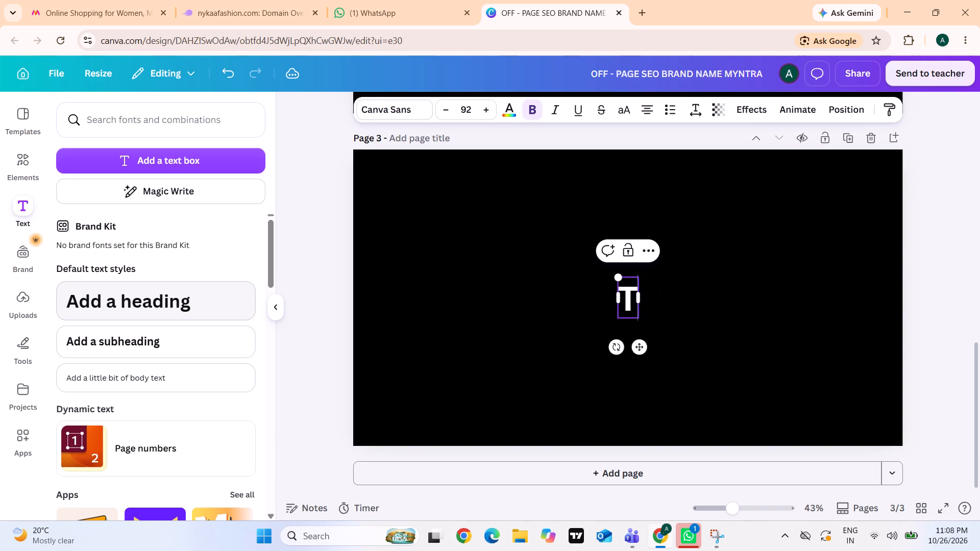
pyautogui.write('otal')
pyautogui.press('space')
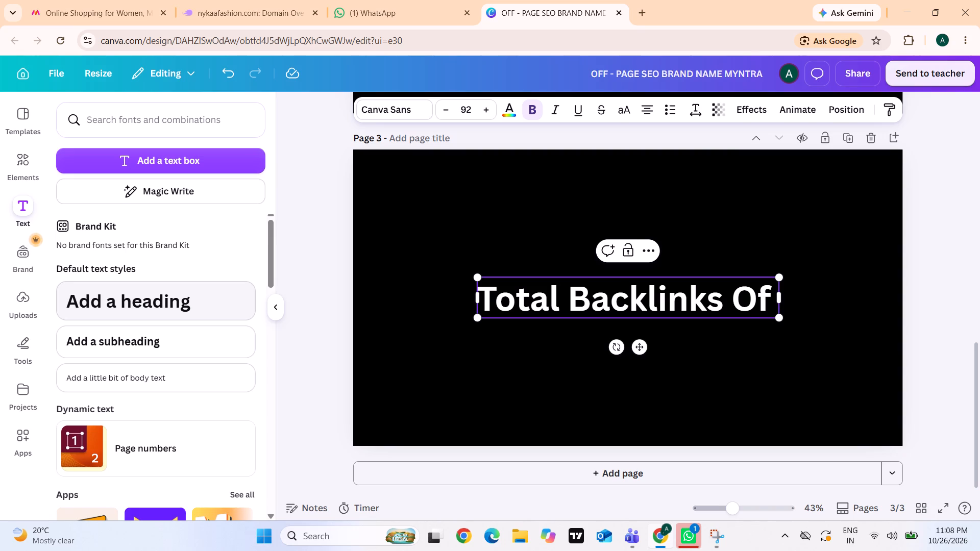
pyautogui.write('yntra')
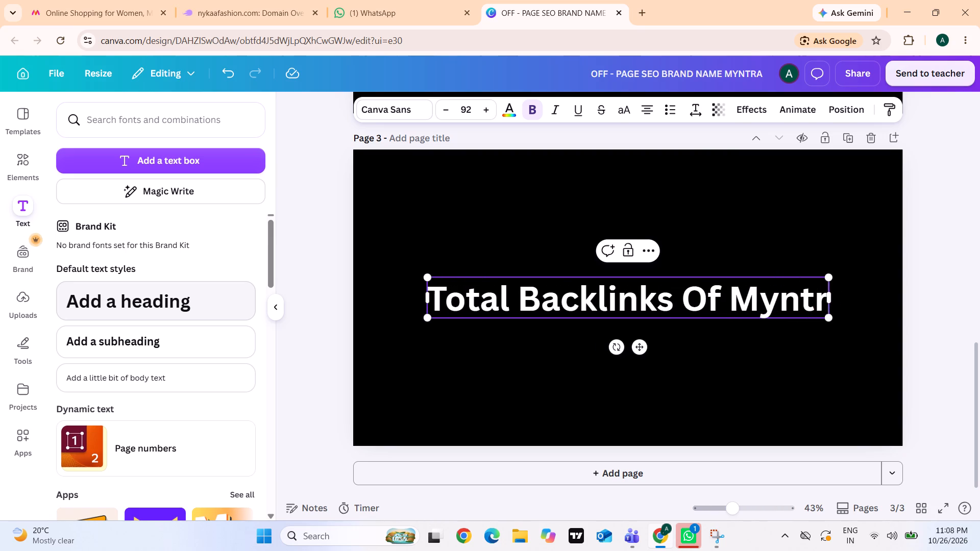
pyautogui.press('space')
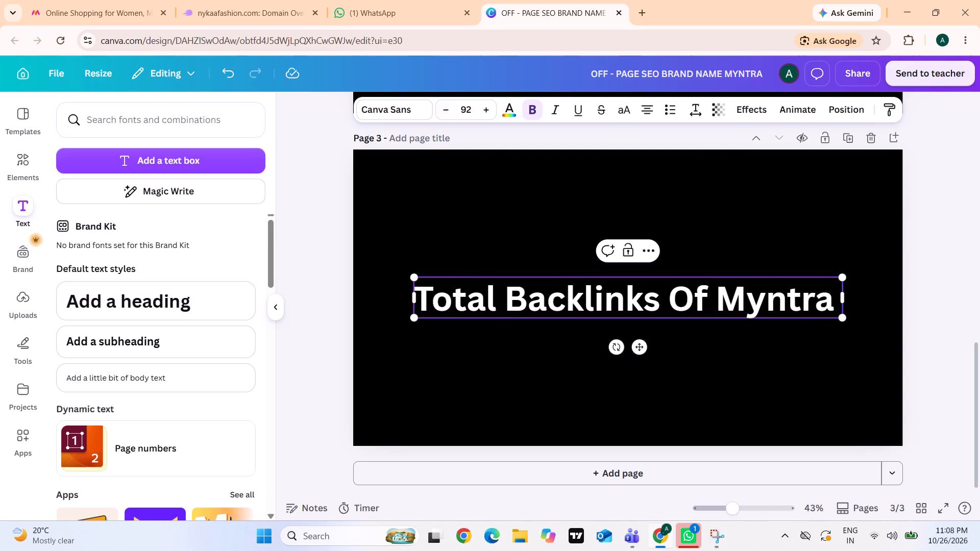
# Format the page 3 heading in Montserrat at font size 55.
pyautogui.click(474, 104)
pyautogui.press('BackSpace')
pyautogui.write('55')
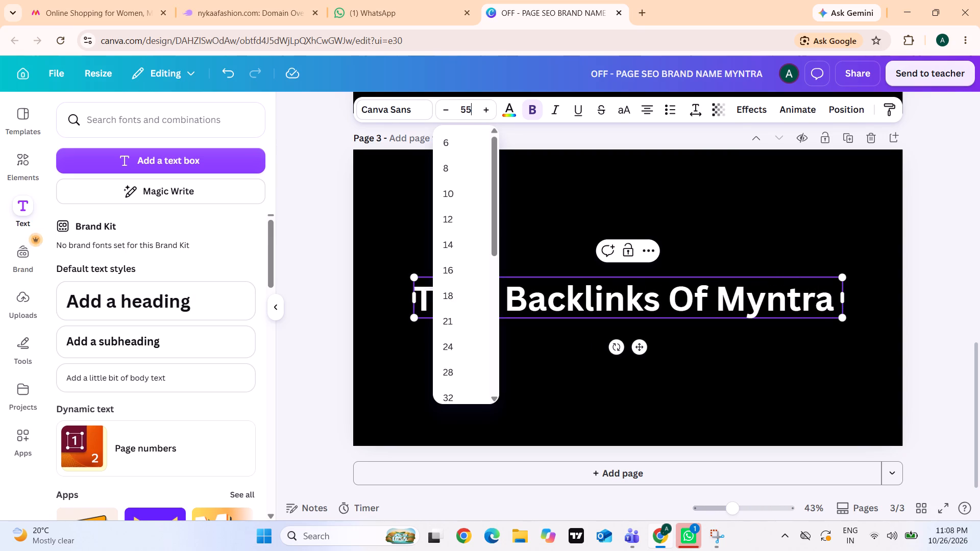
pyautogui.press('Return')
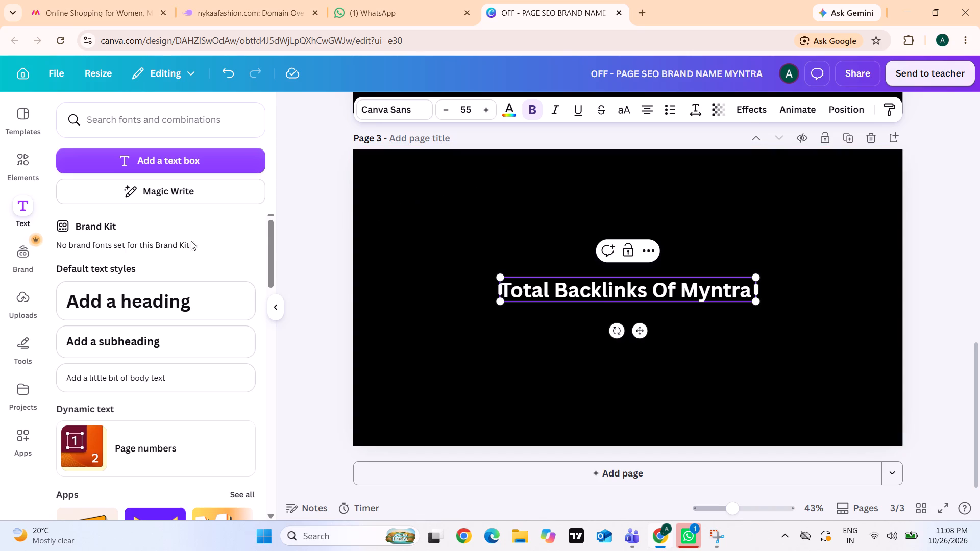
pyautogui.click(409, 117)
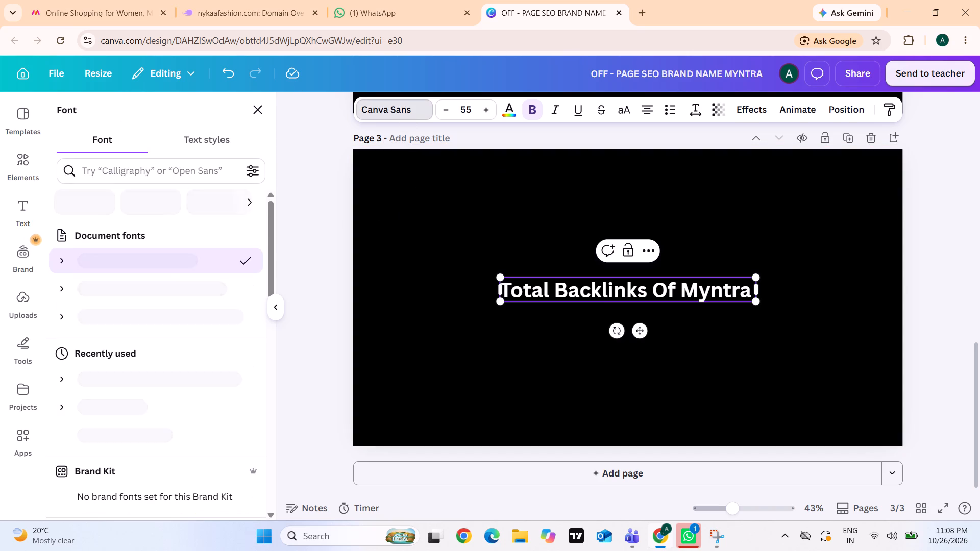
pyautogui.click(149, 313)
pyautogui.click(375, 298)
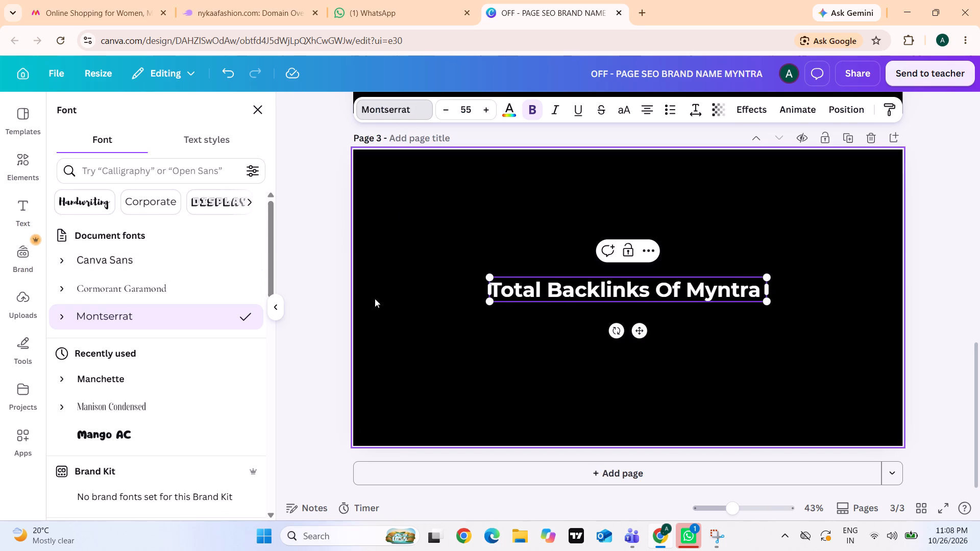
# Move the "Total Backlinks Of Myntra" heading to the upper part of page 3, centred horizontally.
pyautogui.moveTo(609, 286); pyautogui.dragTo(601, 187)
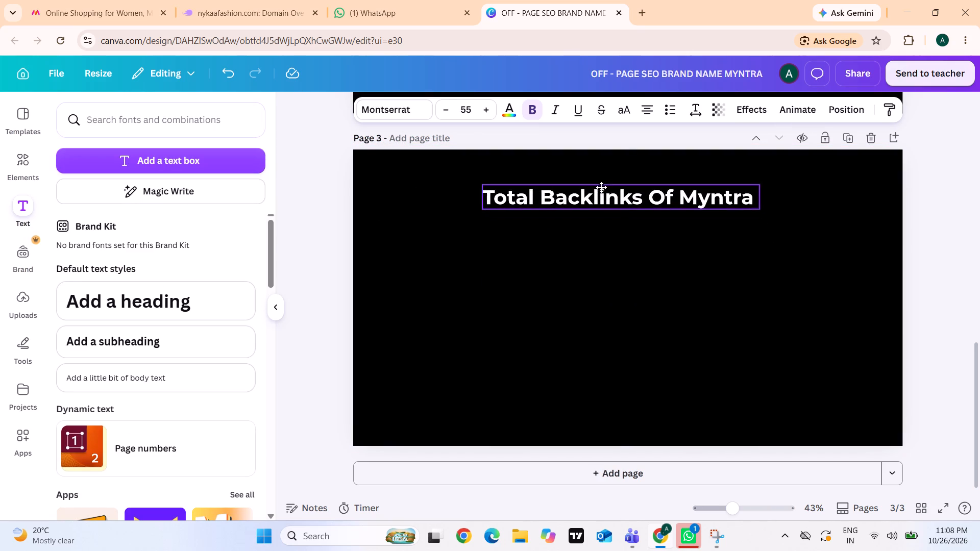
pyautogui.moveTo(601, 187); pyautogui.dragTo(600, 192)
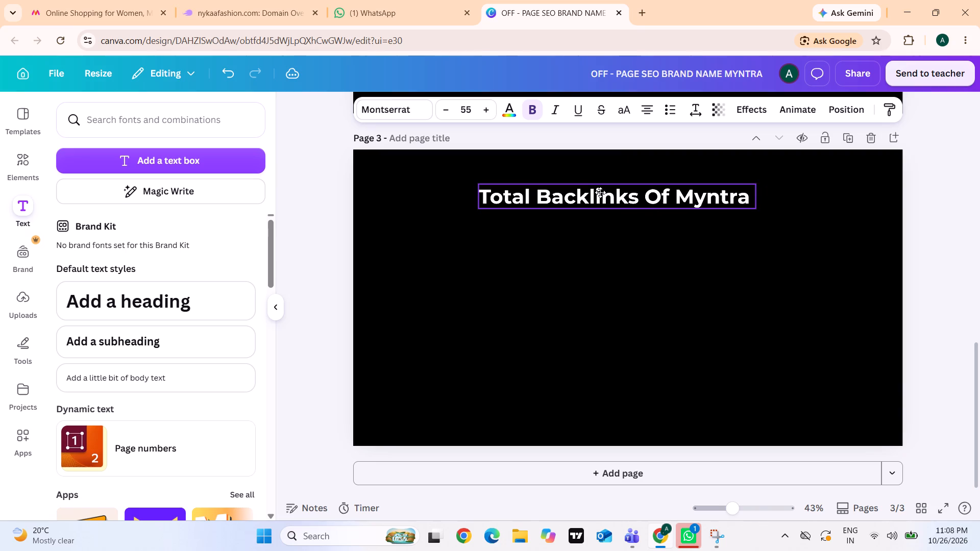
pyautogui.moveTo(600, 192); pyautogui.dragTo(607, 191)
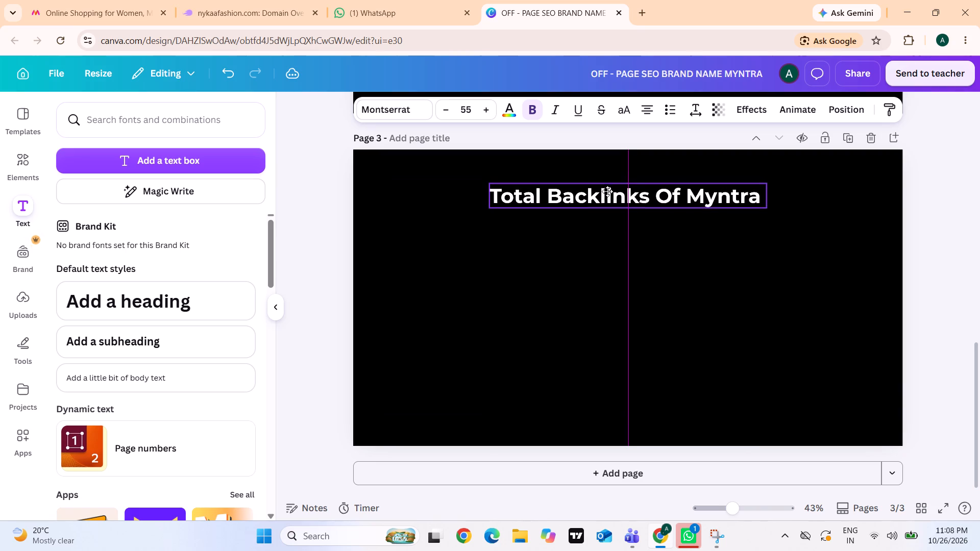
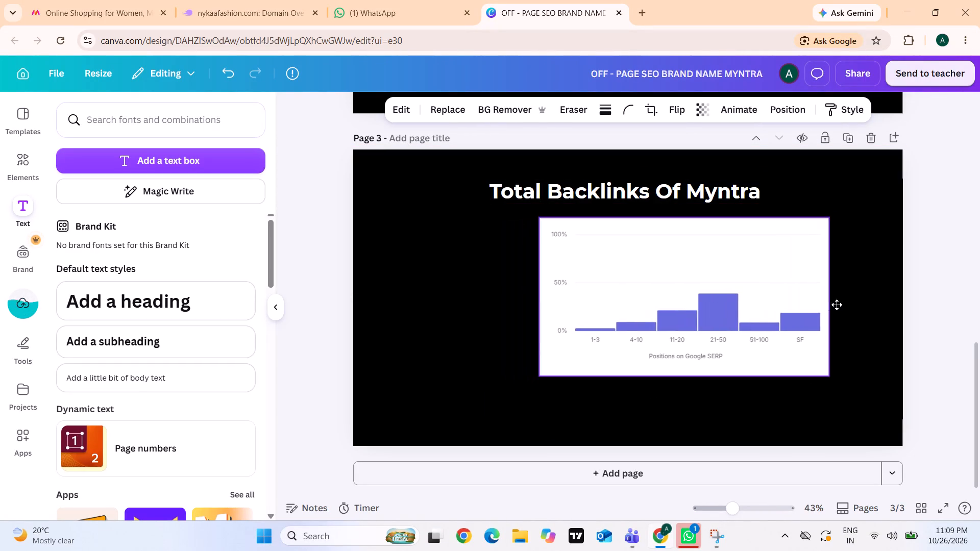
# Move the Google SERP positions bar chart to page 3's right edge and resize it slightly smaller there.
pyautogui.moveTo(837, 305); pyautogui.dragTo(884, 318)
pyautogui.moveTo(614, 313); pyautogui.dragTo(623, 313)
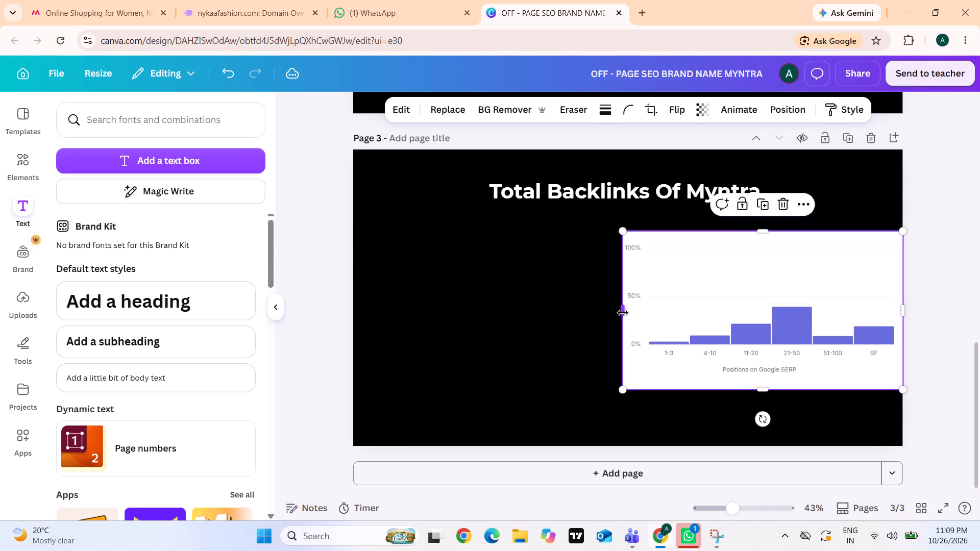
pyautogui.click(623, 232)
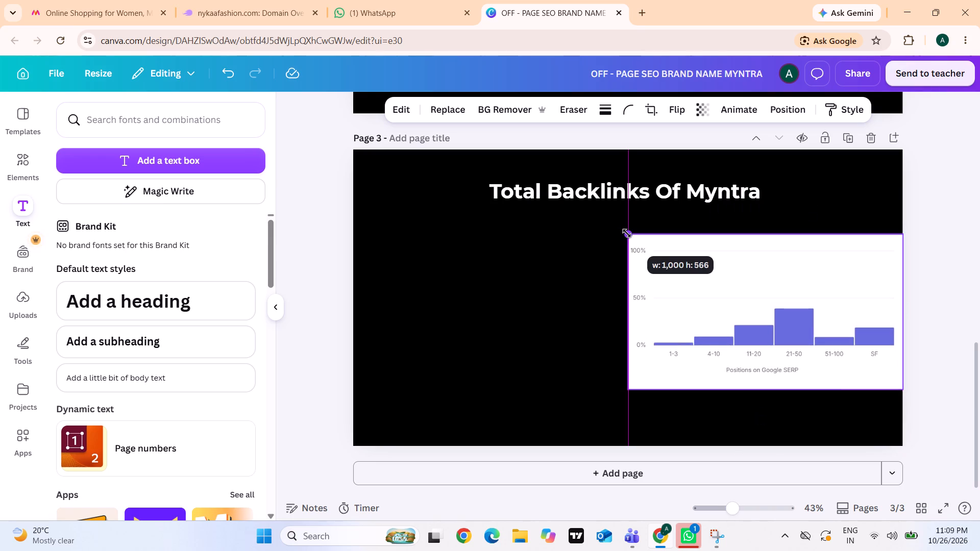
pyautogui.moveTo(625, 293); pyautogui.dragTo(623, 293)
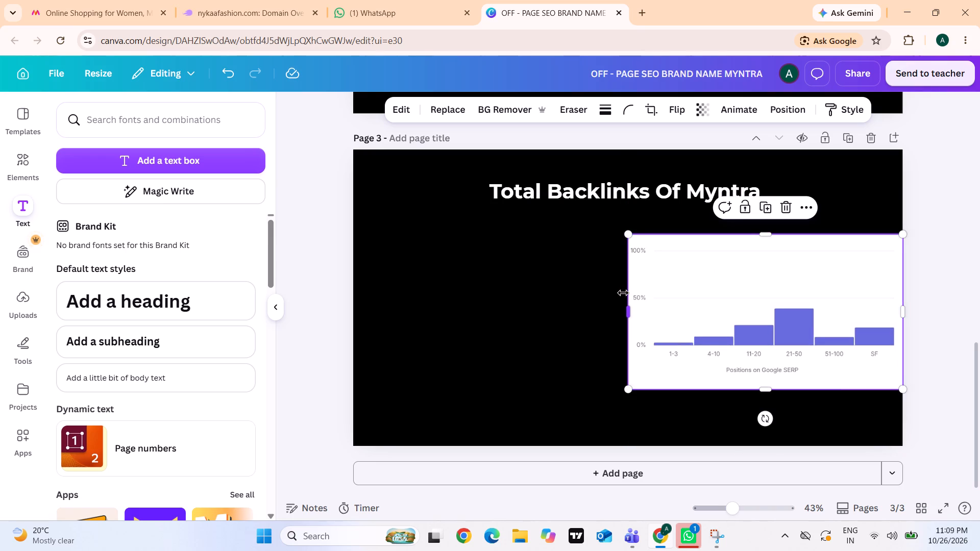
pyautogui.moveTo(623, 293); pyautogui.dragTo(620, 291)
# Reposition the bar chart lower on page 3, flush with the page's right edge and clear of the heading.
pyautogui.moveTo(746, 290); pyautogui.dragTo(745, 287)
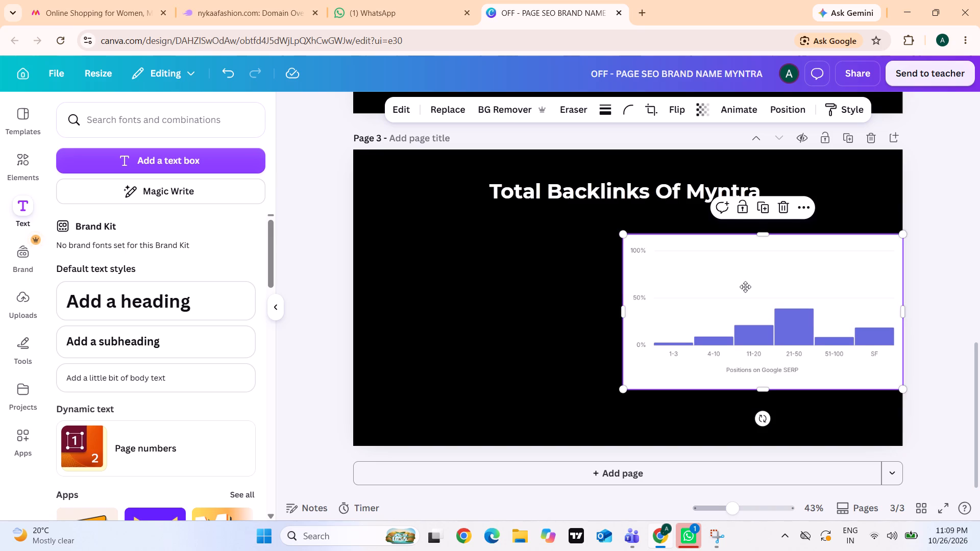
pyautogui.moveTo(745, 287); pyautogui.dragTo(742, 286)
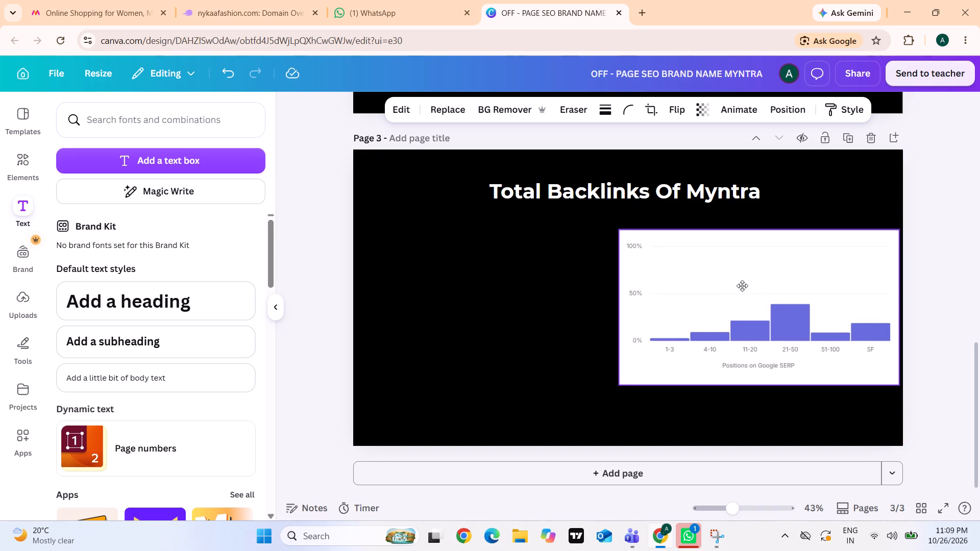
pyautogui.moveTo(742, 286); pyautogui.dragTo(744, 285)
pyautogui.click(669, 185)
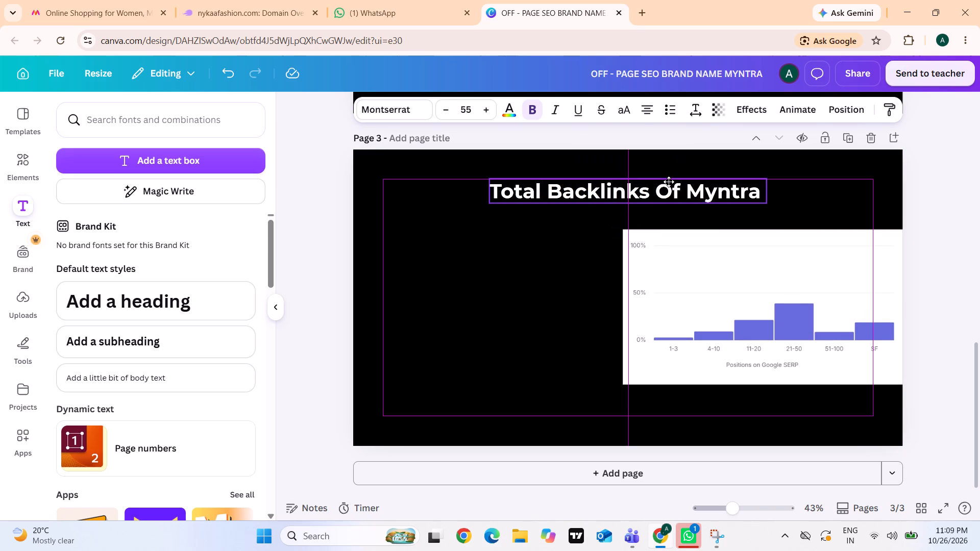
pyautogui.moveTo(685, 261); pyautogui.dragTo(684, 253)
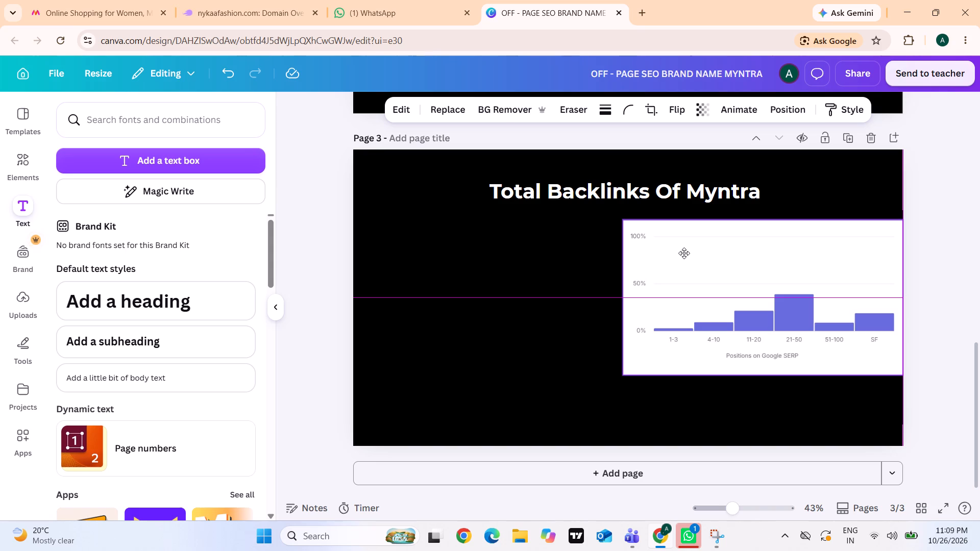
pyautogui.moveTo(684, 253); pyautogui.dragTo(683, 278)
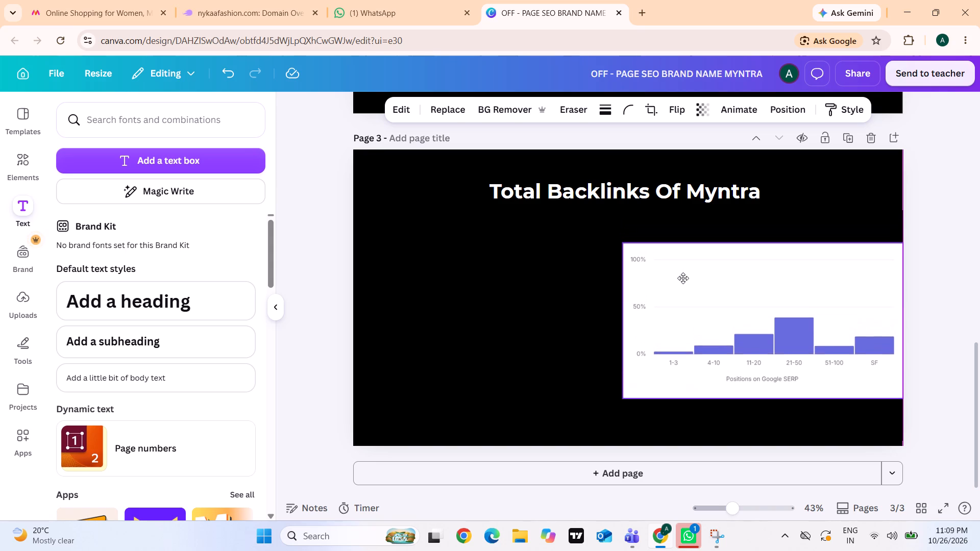
pyautogui.moveTo(683, 278); pyautogui.dragTo(683, 293)
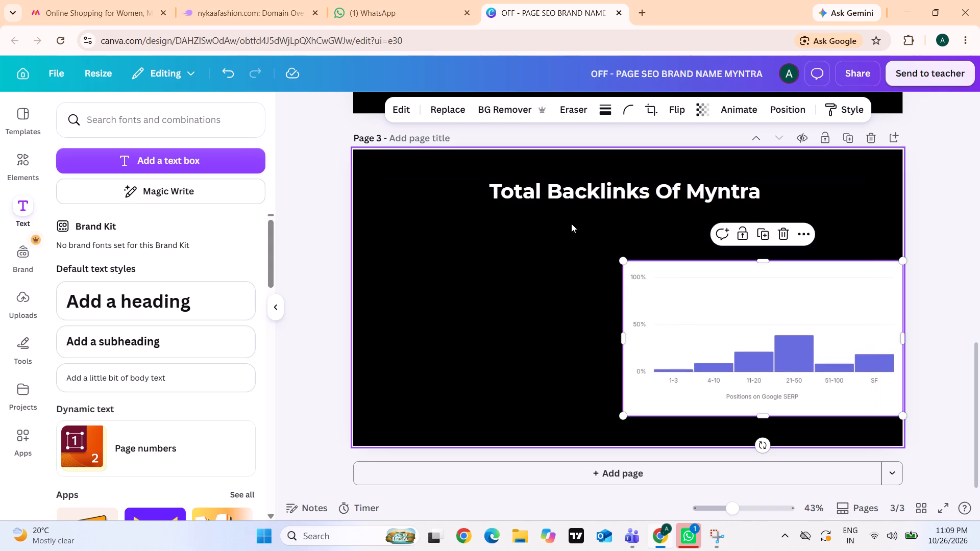
# Move the "Total Backlinks Of Myntra" heading slightly up on page 3.
pyautogui.click(501, 298)
pyautogui.moveTo(558, 197); pyautogui.dragTo(558, 189)
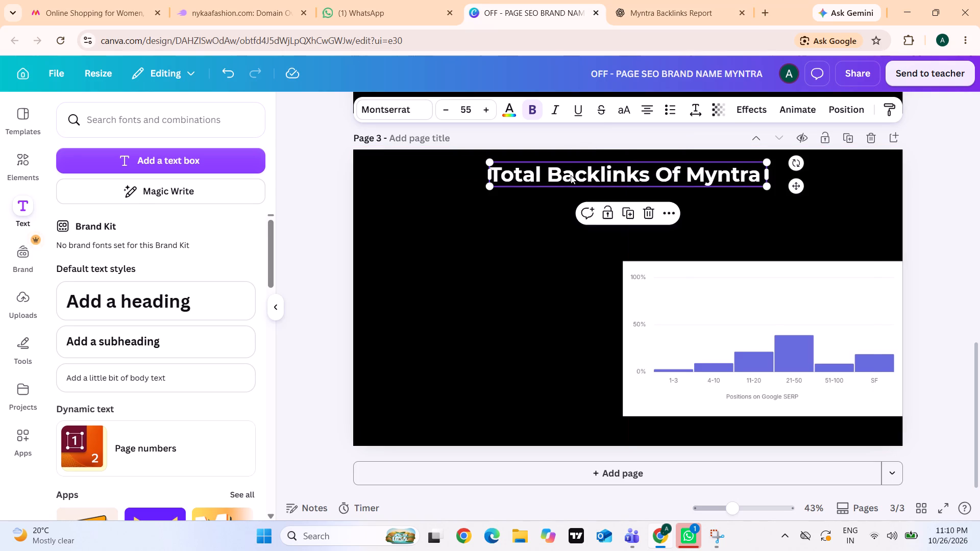
# Add a subheading reading "&" directly below the "Total Backlinks Of Myntra" heading.
pyautogui.click(168, 345)
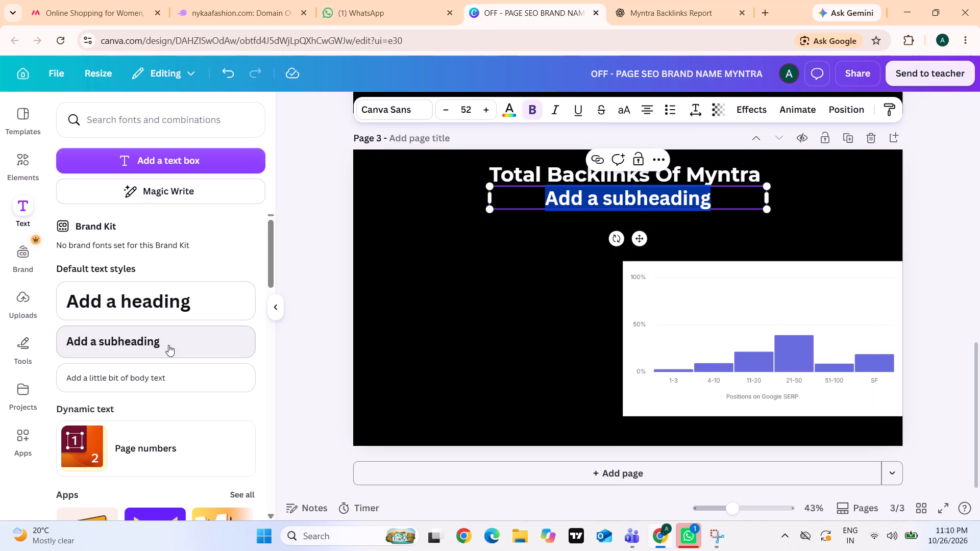
pyautogui.press('BackSpace')
pyautogui.hotkey('shift', '&')
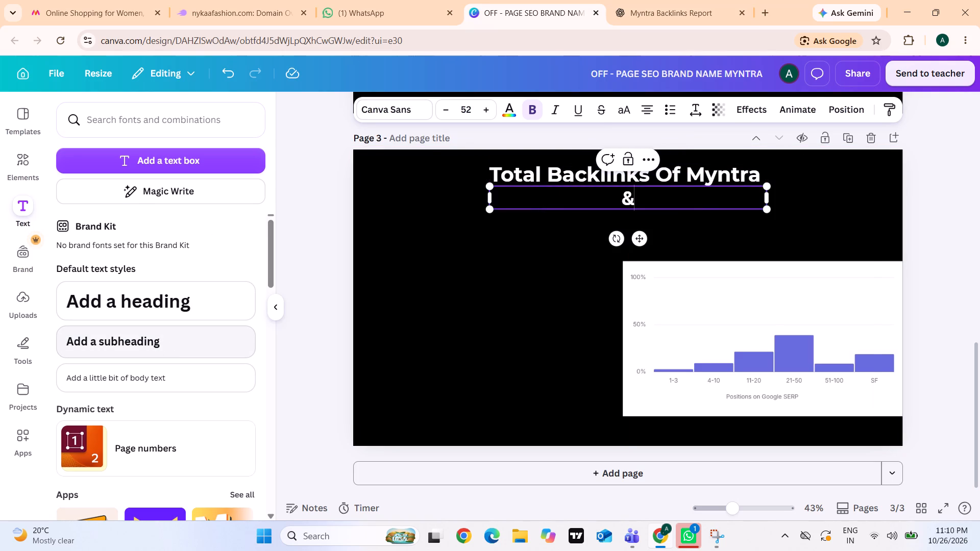
pyautogui.click(608, 277)
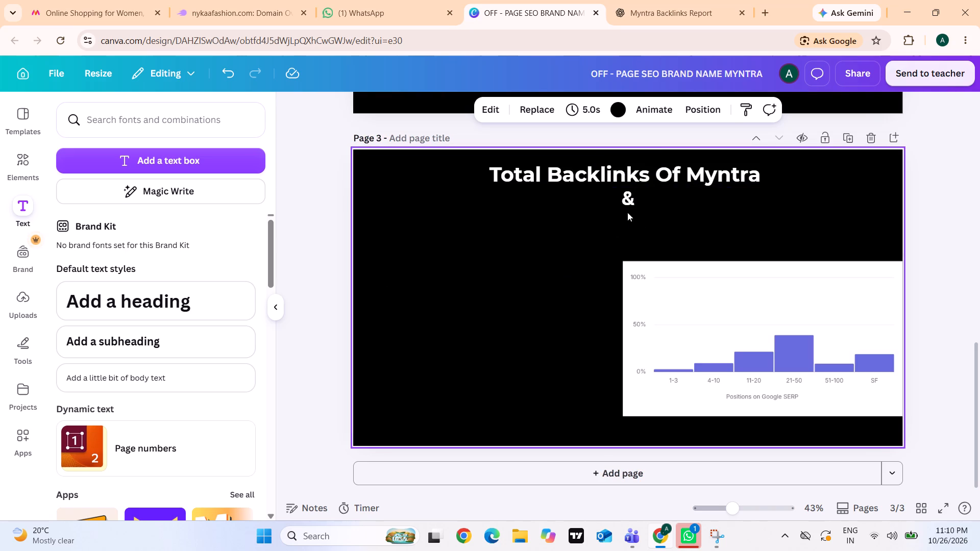
# Nudge the "&" subheading up so it sits closer beneath the page 3 heading.
pyautogui.click(626, 205)
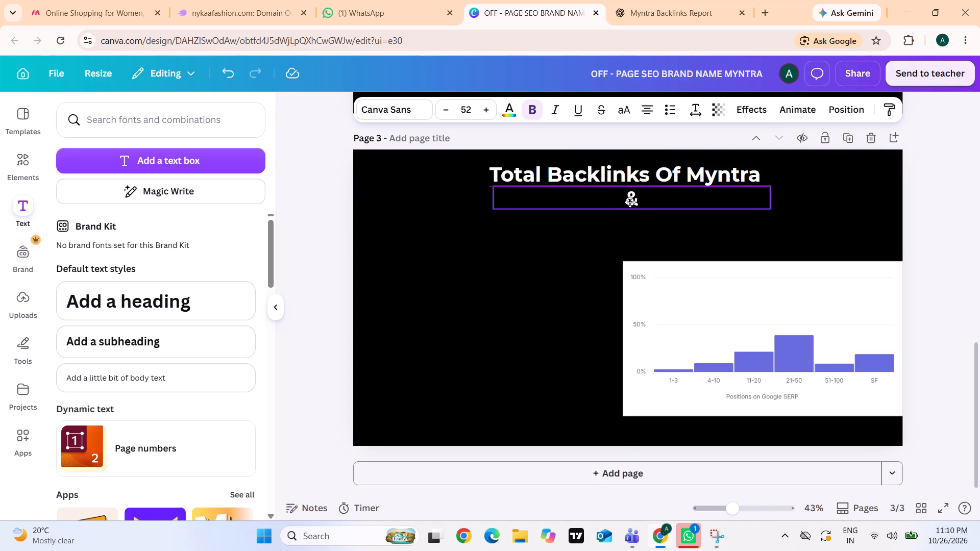
pyautogui.press('Up')
pyautogui.press('Up')
pyautogui.press('Up')
pyautogui.press('Up')
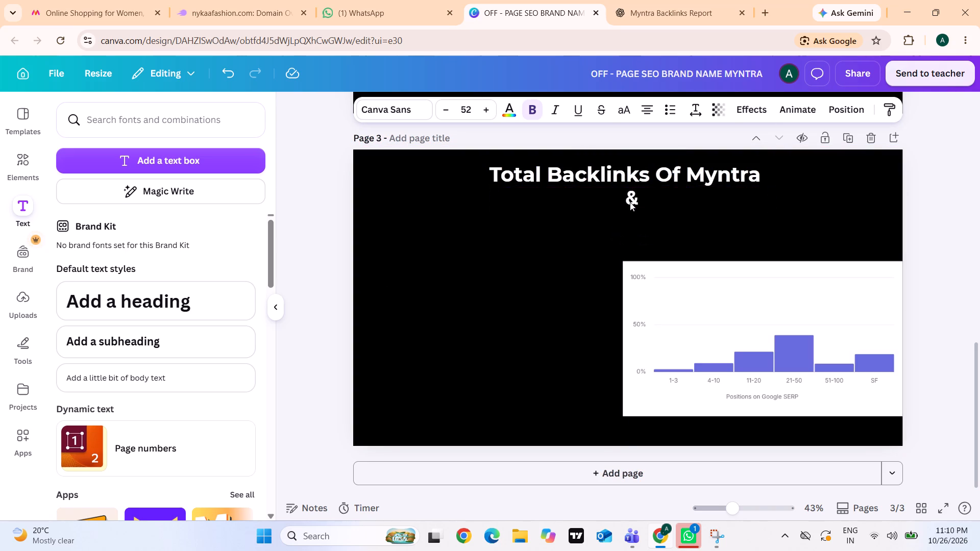
pyautogui.press('Up')
pyautogui.press('Up')
pyautogui.press('Up')
pyautogui.press('Up')
pyautogui.press('Up')
pyautogui.press('Up')
pyautogui.press('Up')
pyautogui.press('Up')
pyautogui.press('Down')
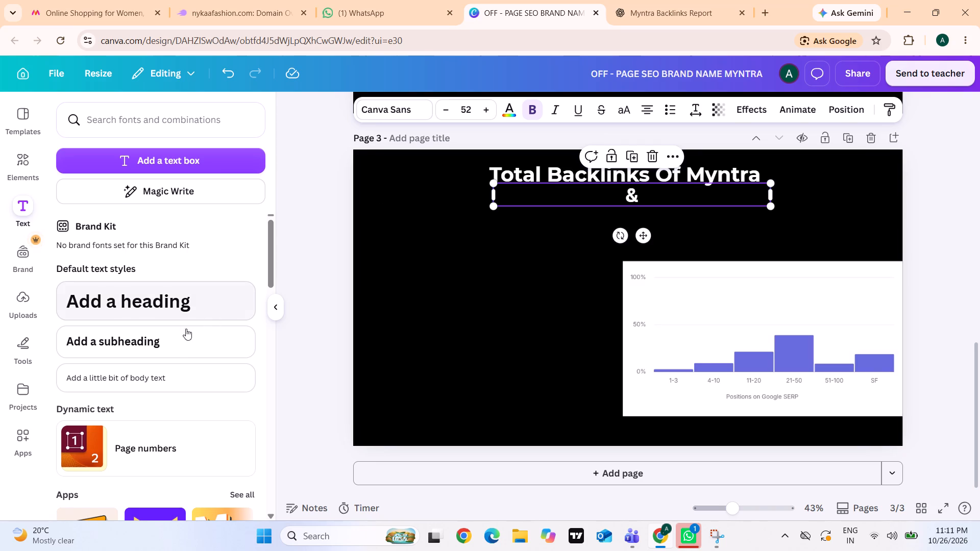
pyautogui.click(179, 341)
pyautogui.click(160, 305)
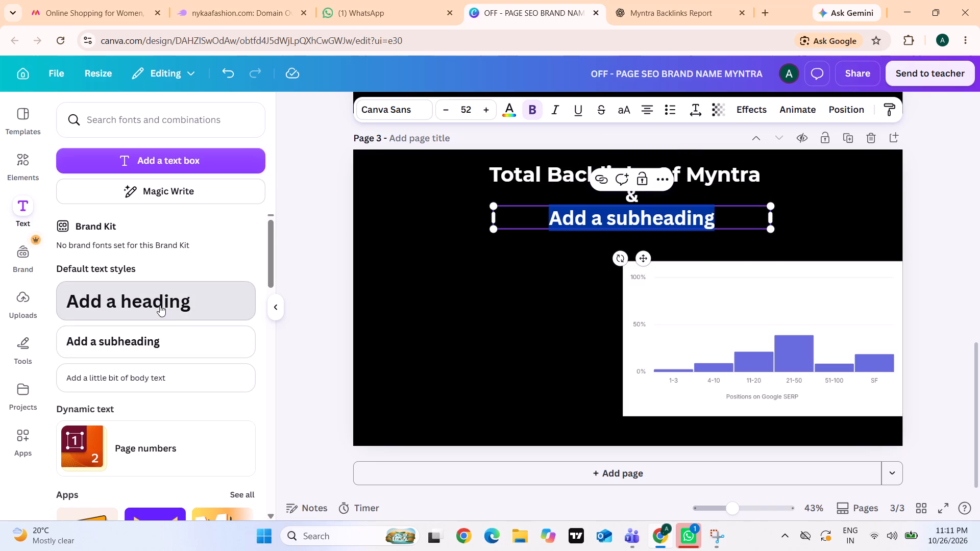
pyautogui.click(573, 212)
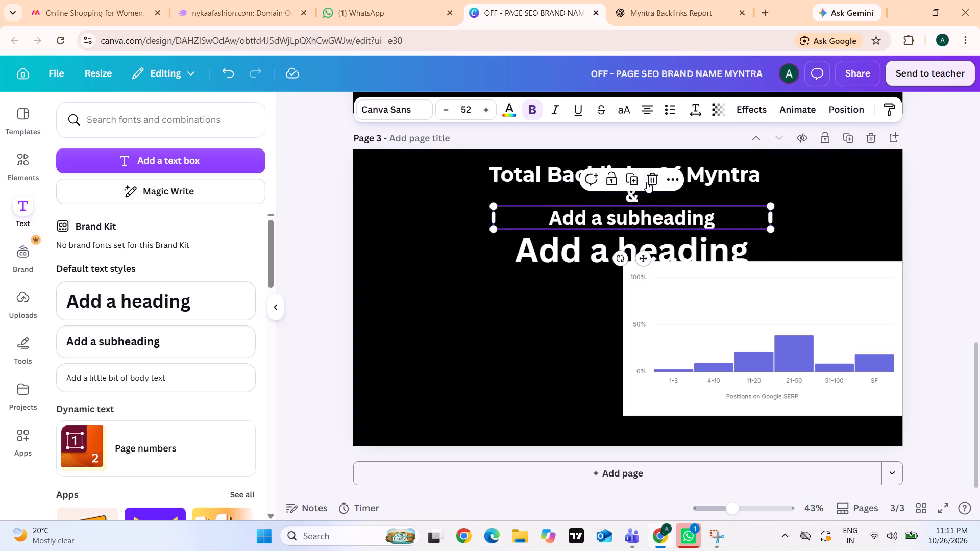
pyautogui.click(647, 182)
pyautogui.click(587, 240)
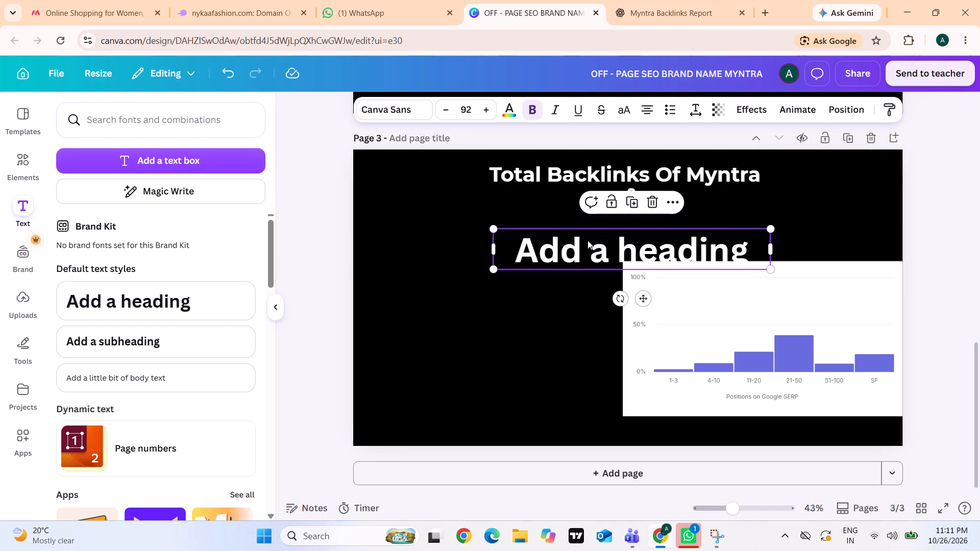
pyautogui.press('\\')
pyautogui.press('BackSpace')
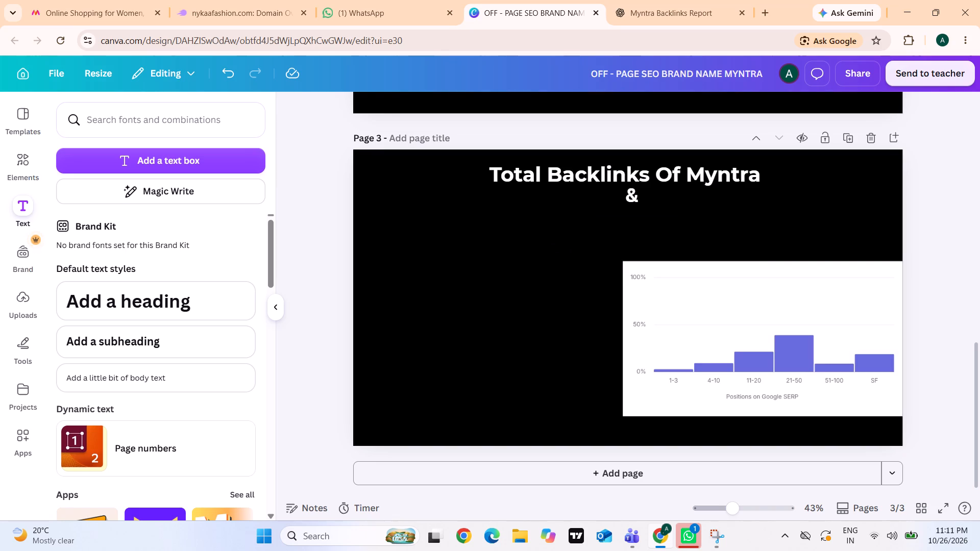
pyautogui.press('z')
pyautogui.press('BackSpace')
# Add a new heading on page 3 containing the copied figure "8.3 Million".
pyautogui.click(233, 308)
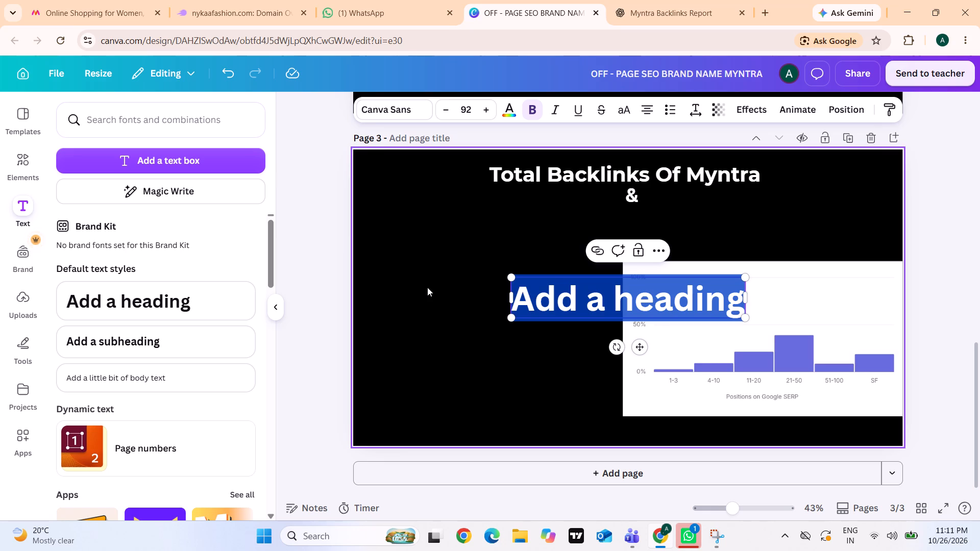
pyautogui.hotkey('ctrl', 'v')
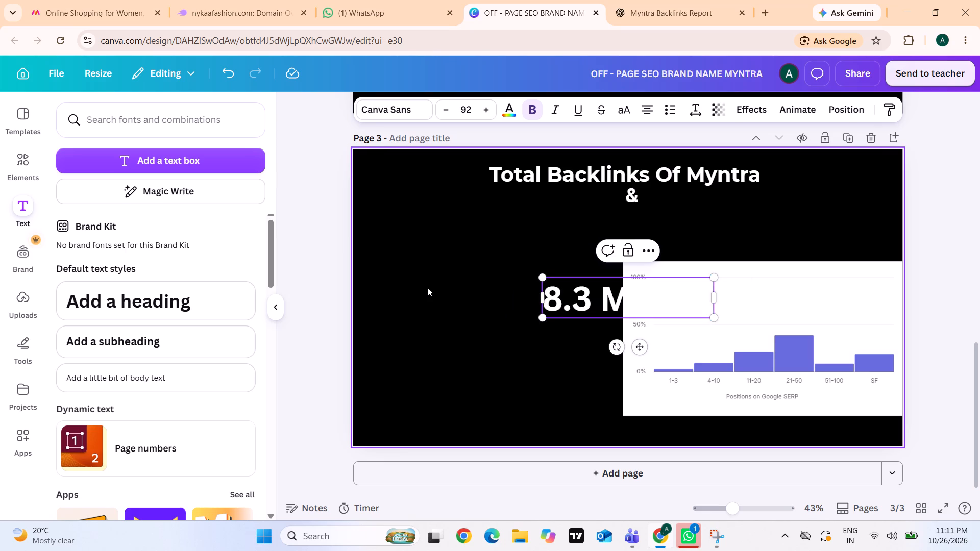
# Move the "8.3 Million" heading off the chart to just below the "&" on page 3.
pyautogui.click(661, 298)
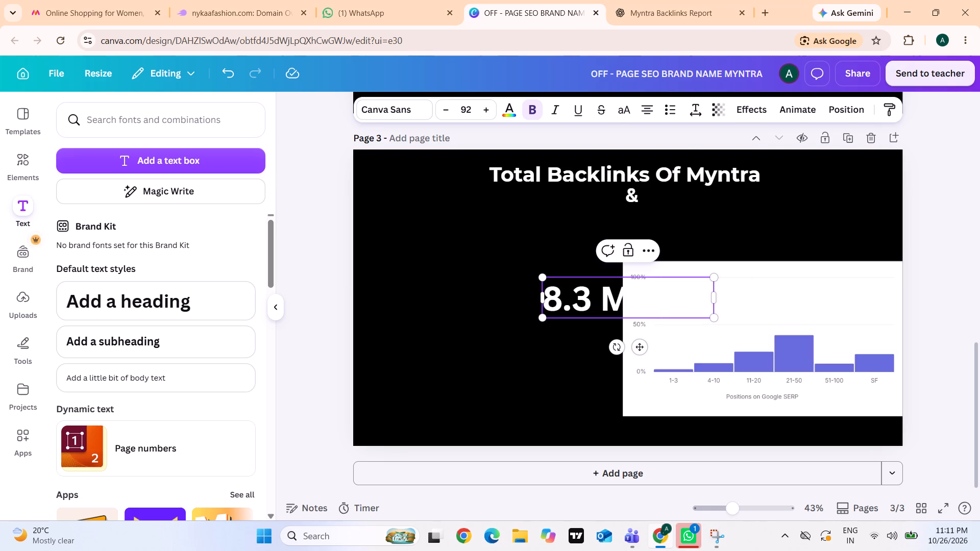
pyautogui.click(739, 227)
pyautogui.moveTo(632, 296); pyautogui.dragTo(614, 280)
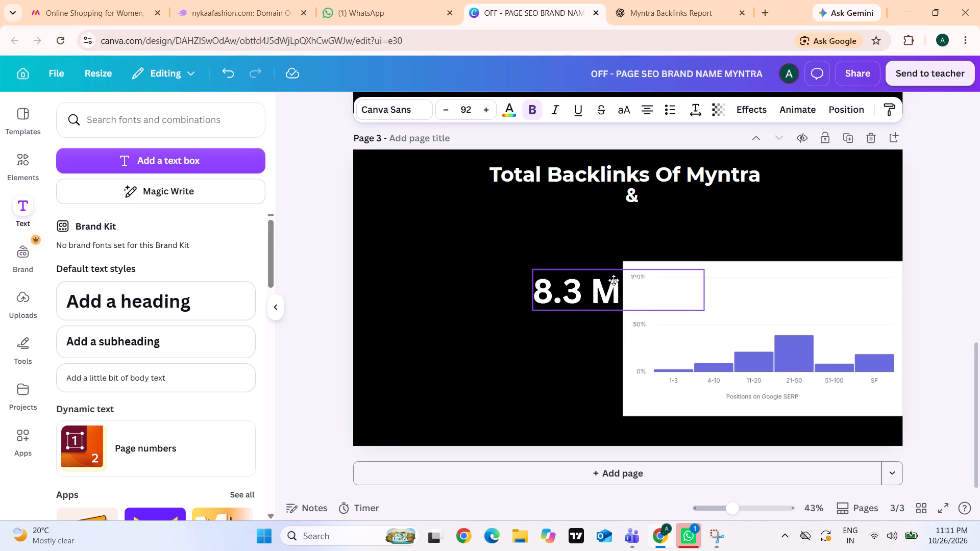
pyautogui.moveTo(614, 280); pyautogui.dragTo(579, 221)
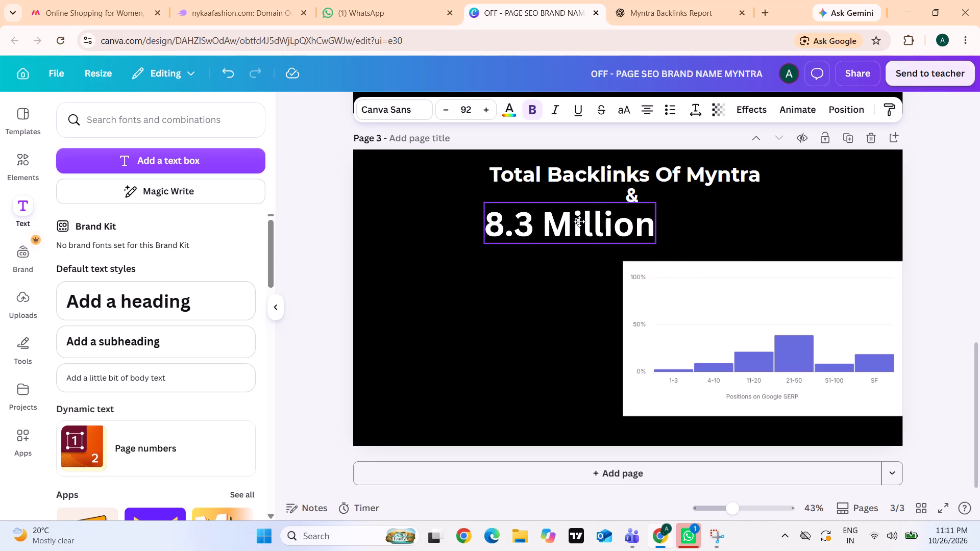
pyautogui.moveTo(579, 221); pyautogui.dragTo(583, 221)
# Extend the "8.3 Million" heading text to read "8.3 Million Backlinks Of Myntra".
pyautogui.click(646, 232)
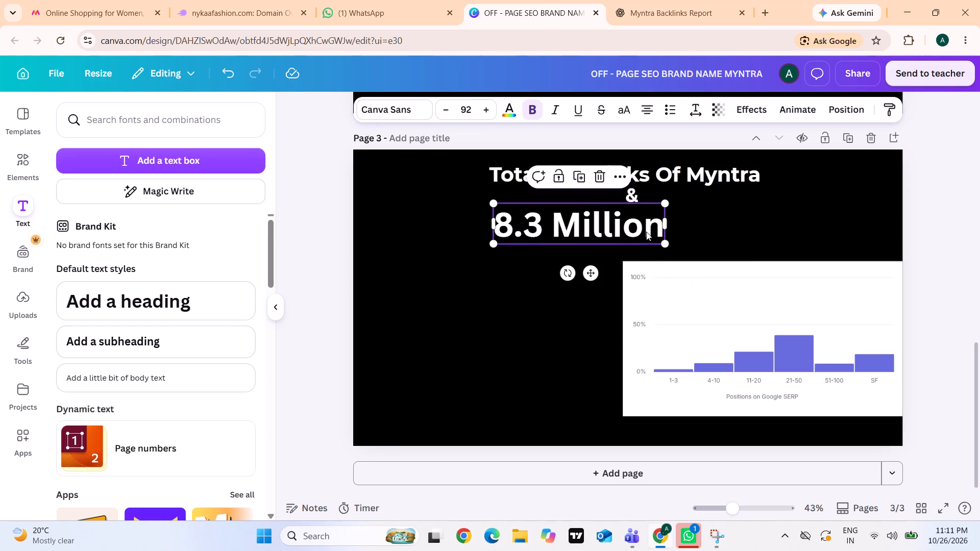
pyautogui.click(656, 231)
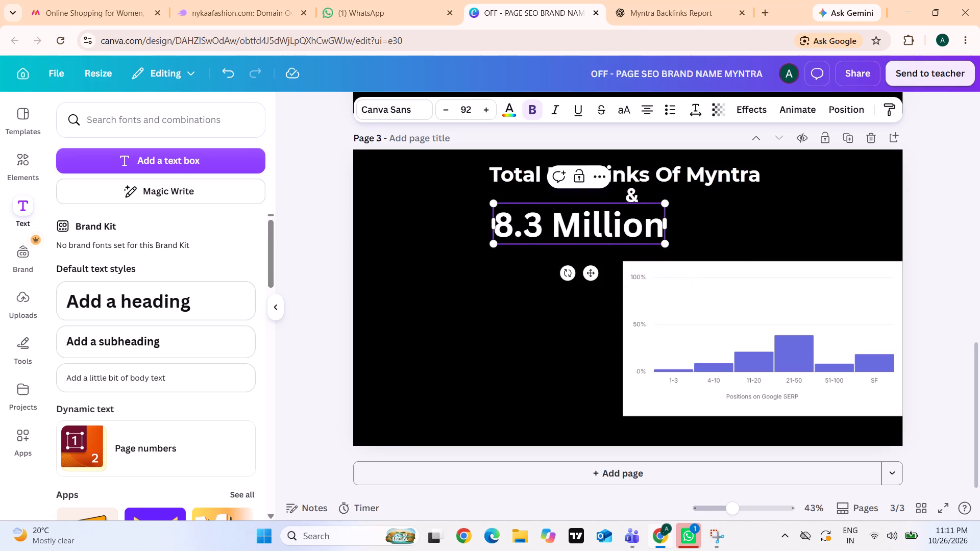
pyautogui.press('space')
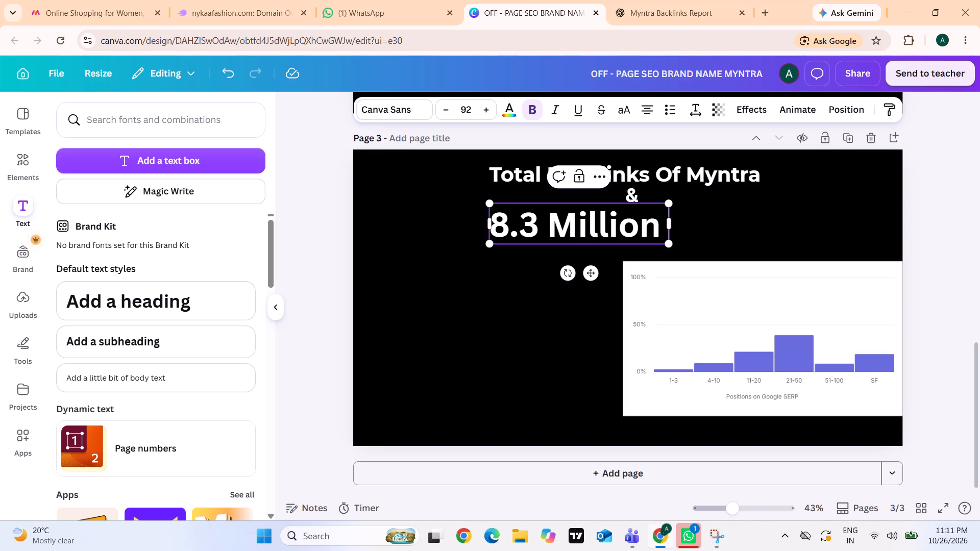
pyautogui.press('b')
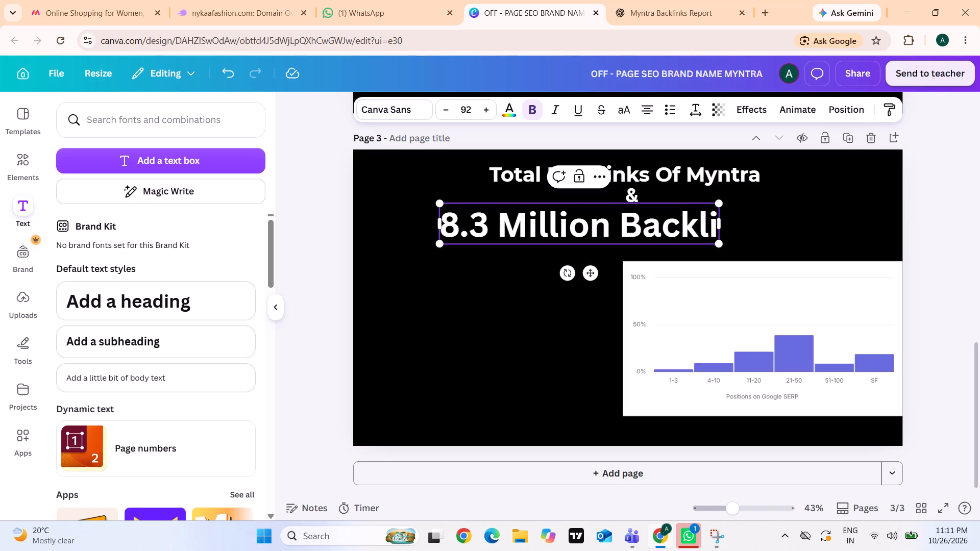
pyautogui.write('nks')
pyautogui.press('space')
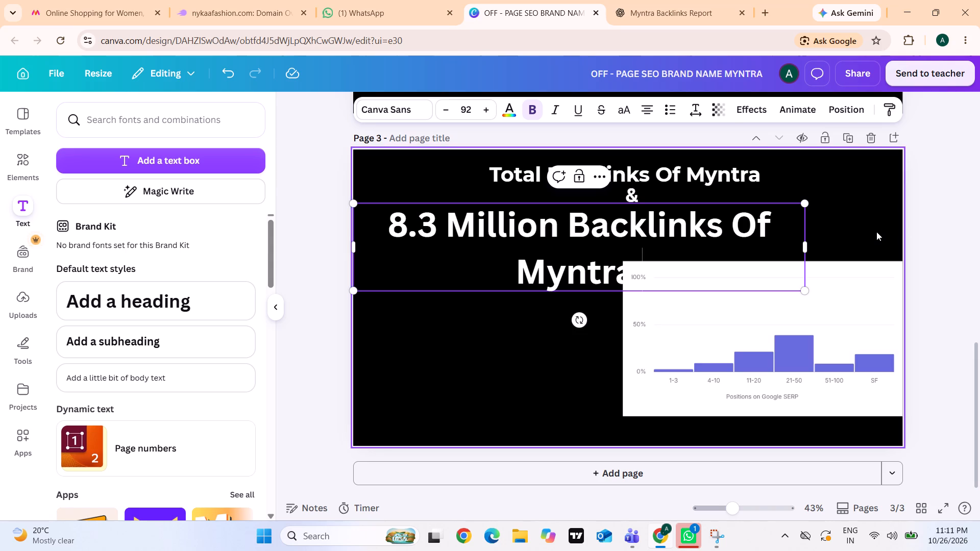
# Widen the "8.3 Million Backlinks Of Myntra" text box so the heading fits on one line.
pyautogui.moveTo(801, 244); pyautogui.dragTo(806, 245)
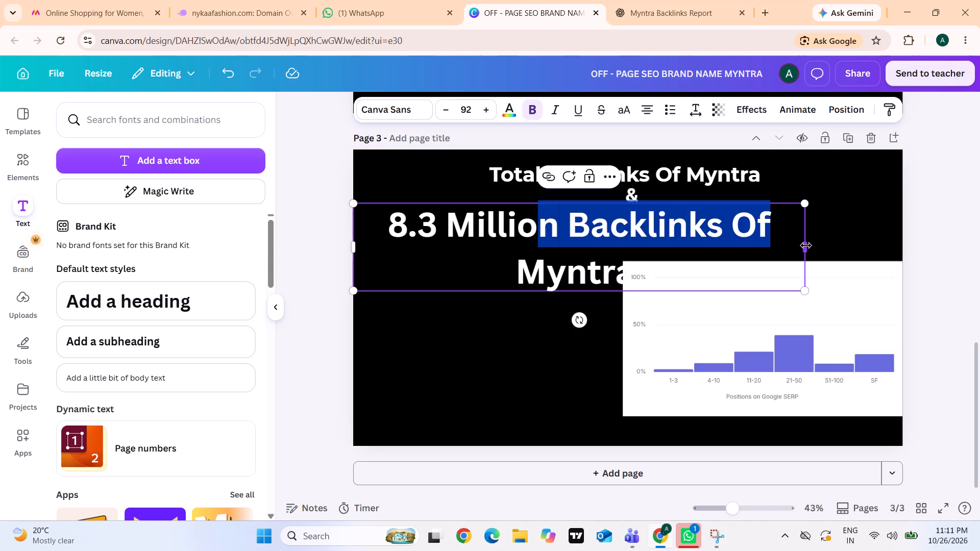
pyautogui.moveTo(806, 245); pyautogui.dragTo(888, 242)
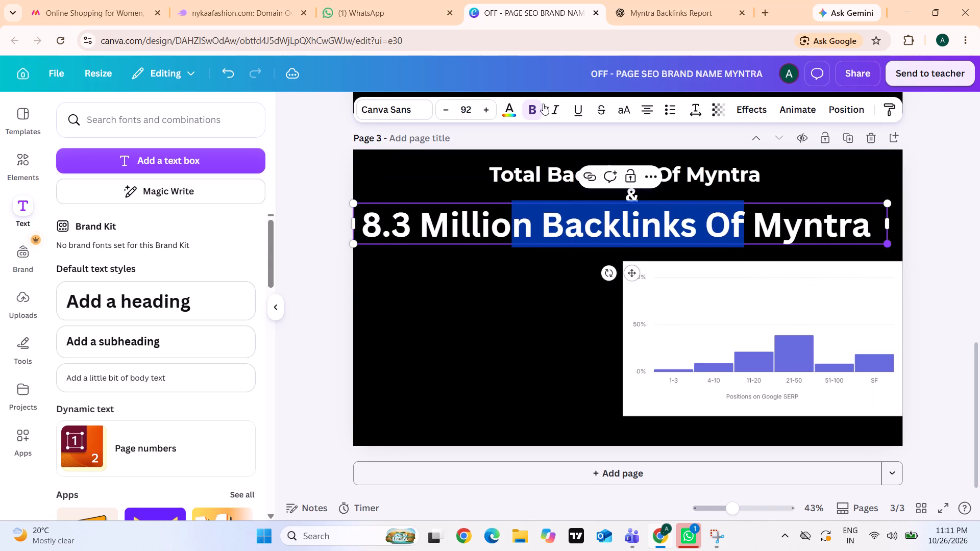
# Set the font size of the "8.3 Million Backlinks Of Myntra" heading to 55.
pyautogui.click(471, 103)
pyautogui.press('BackSpace')
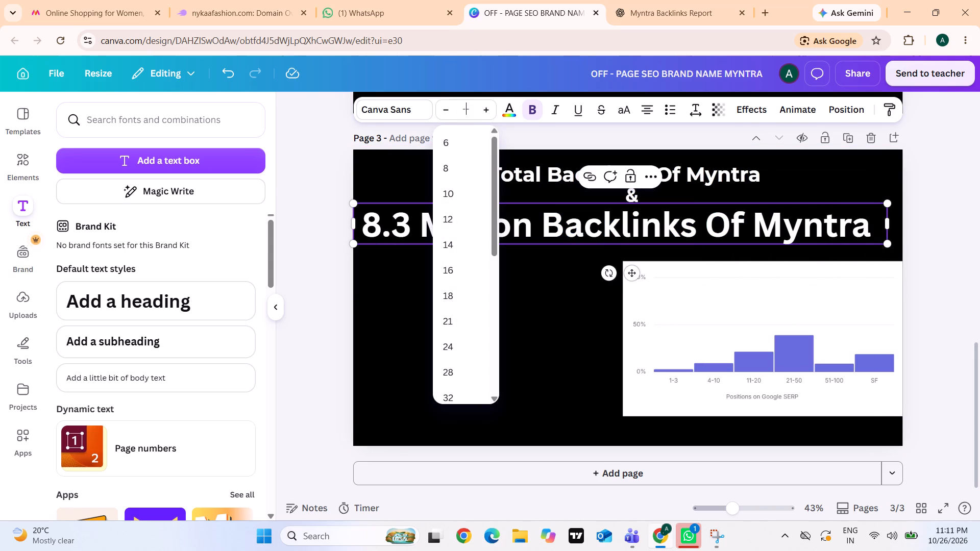
pyautogui.write('55')
pyautogui.press('Return')
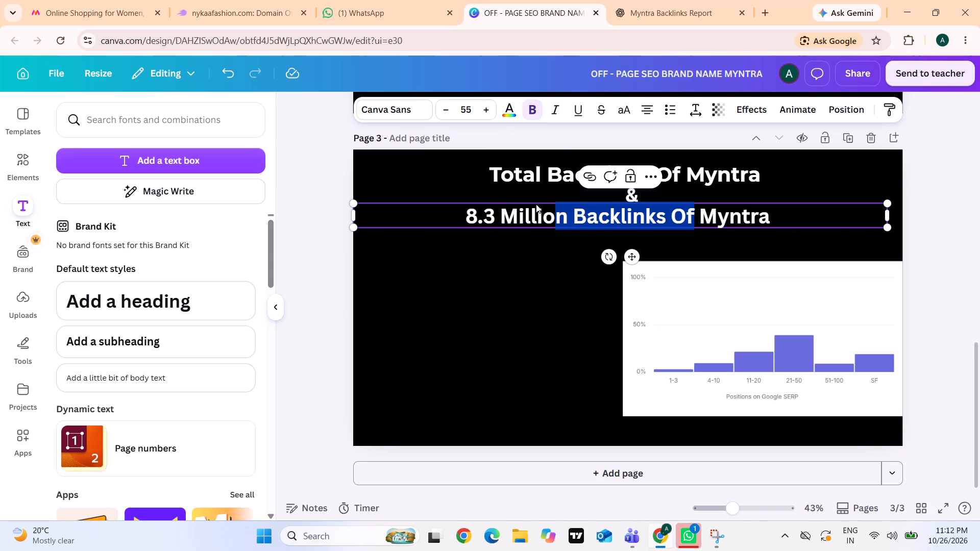
pyautogui.click(506, 301)
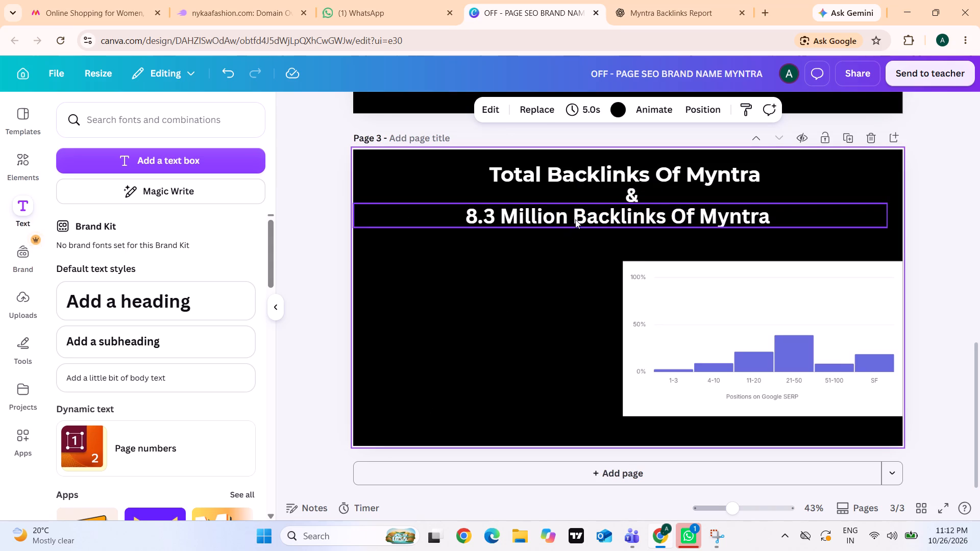
# Position the "8.3 Million Backlinks Of Myntra" line centred directly beneath the "&", fine-tuning it with small nudges up and right.
pyautogui.moveTo(575, 219); pyautogui.dragTo(603, 220)
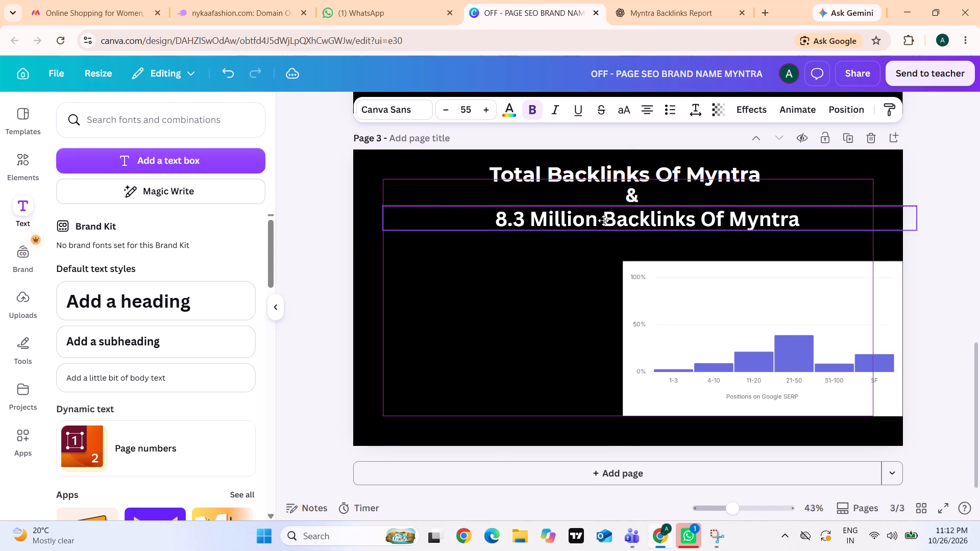
pyautogui.moveTo(603, 220); pyautogui.dragTo(616, 220)
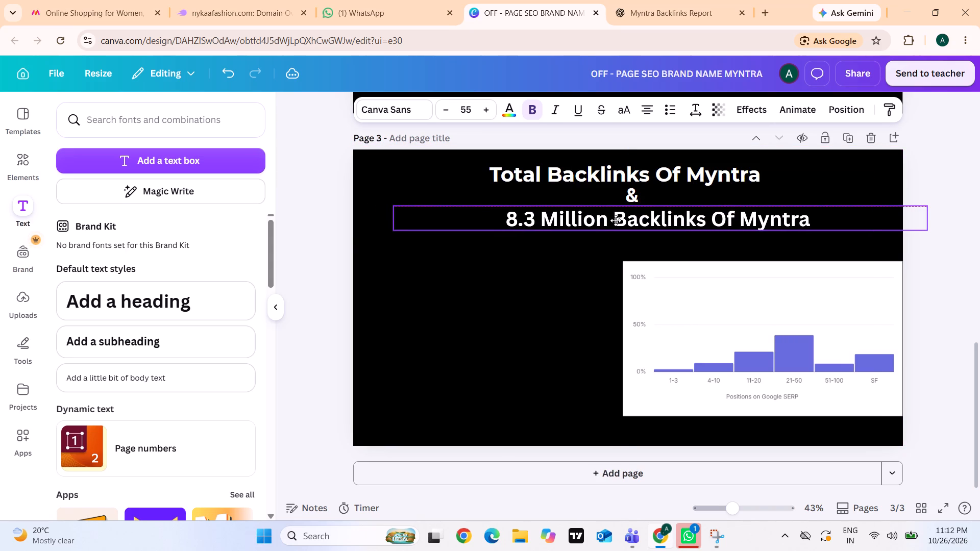
pyautogui.moveTo(616, 220); pyautogui.dragTo(585, 217)
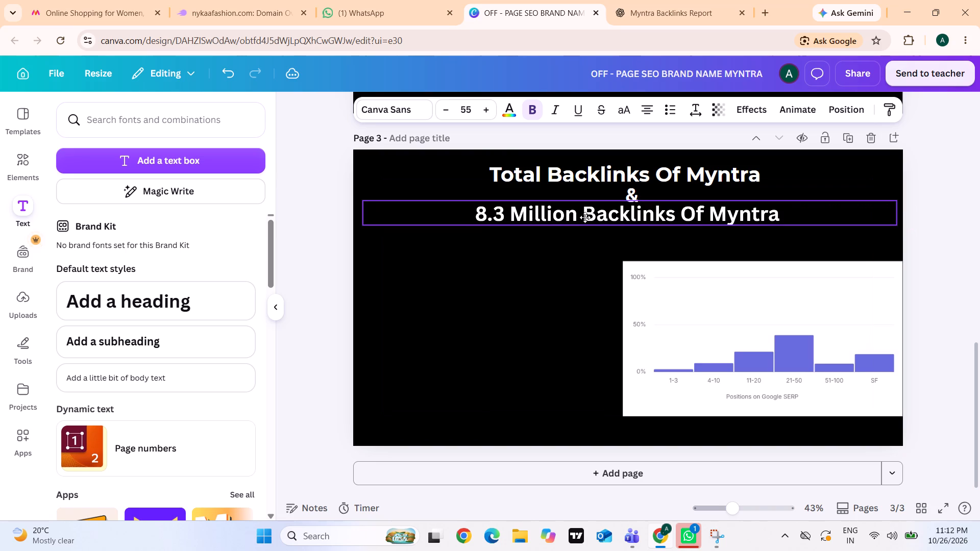
pyautogui.moveTo(585, 217); pyautogui.dragTo(593, 219)
pyautogui.press('Up')
pyautogui.press('Up')
pyautogui.press('Up')
pyautogui.press('Up')
pyautogui.press('Up')
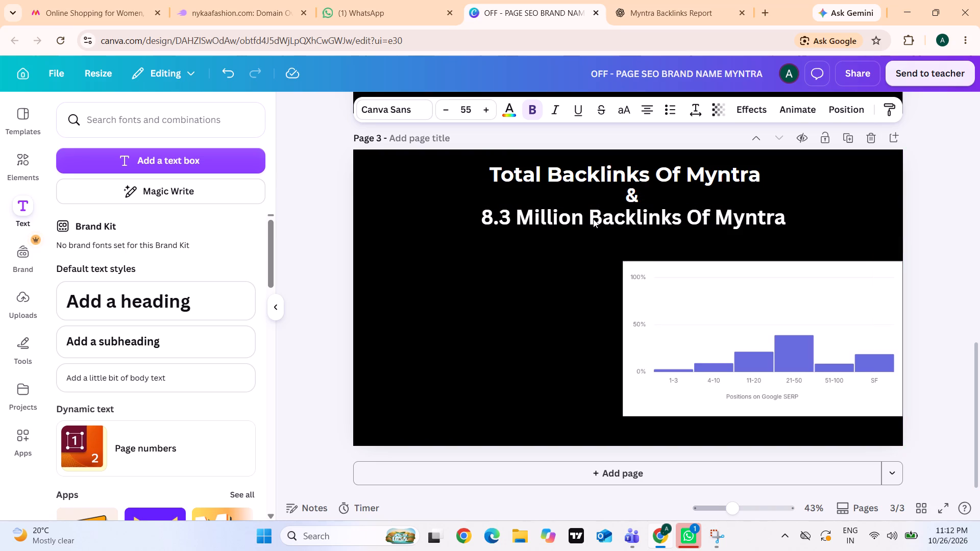
pyautogui.press('Right')
pyautogui.press('Right')
pyautogui.press('Right')
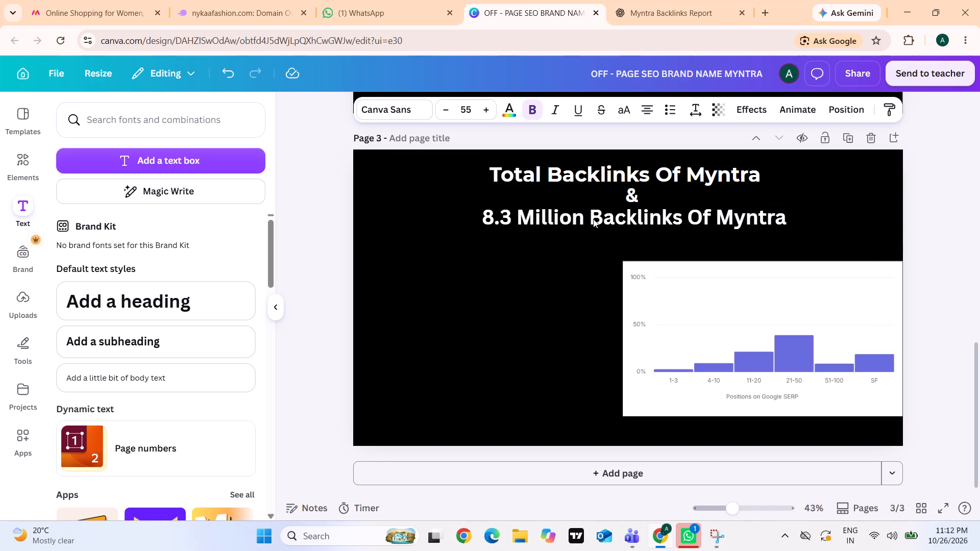
# Set the font size of the "&" subheading on page 3 to 55.
pyautogui.click(645, 193)
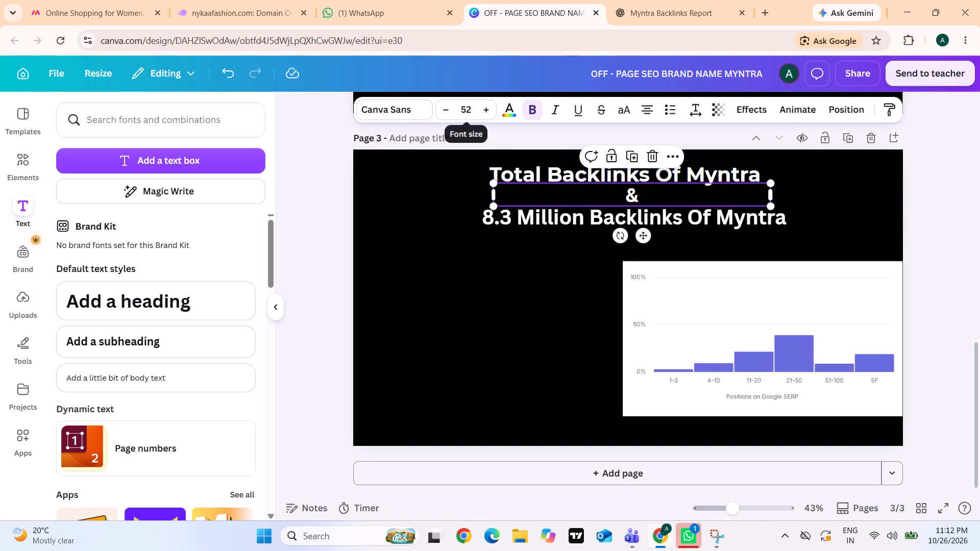
pyautogui.click(472, 107)
pyautogui.press('BackSpace')
pyautogui.write('55')
pyautogui.press('Return')
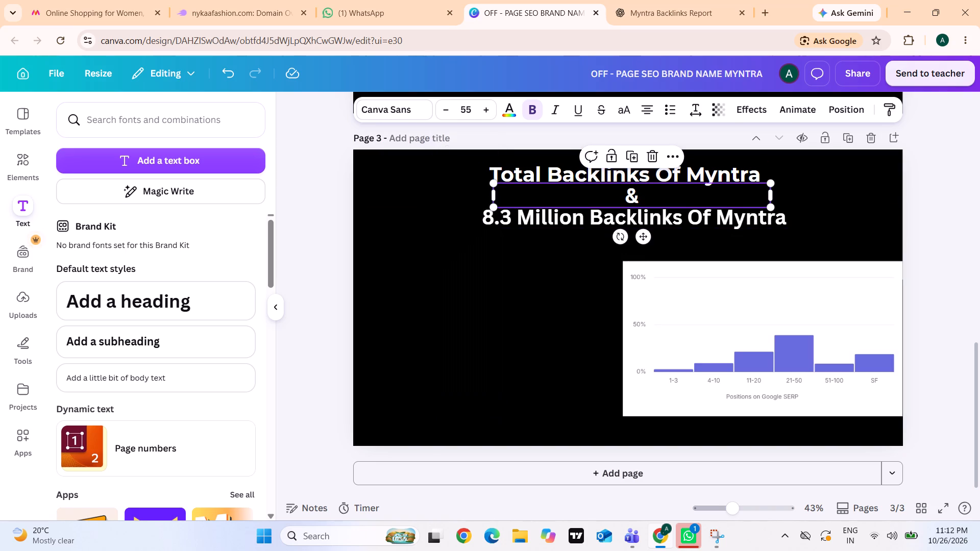
pyautogui.click(850, 196)
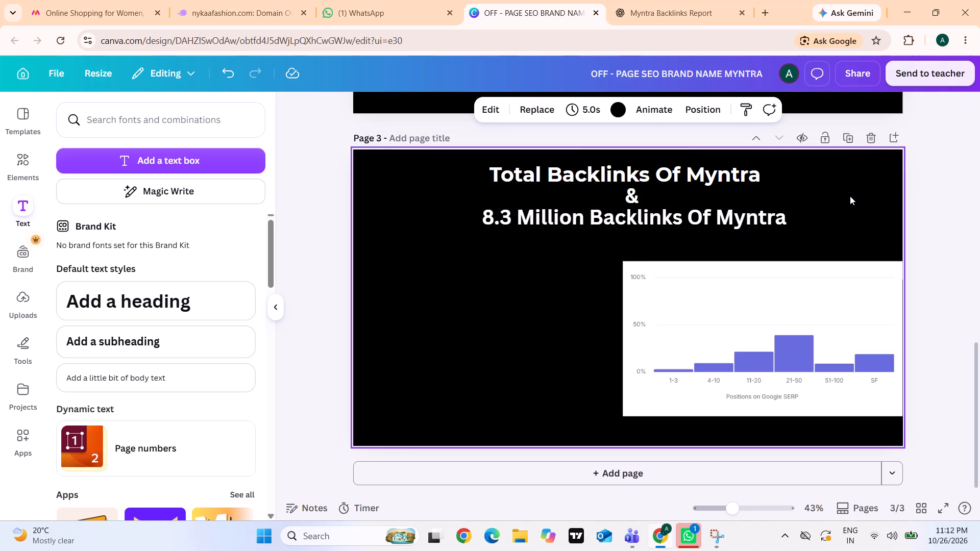
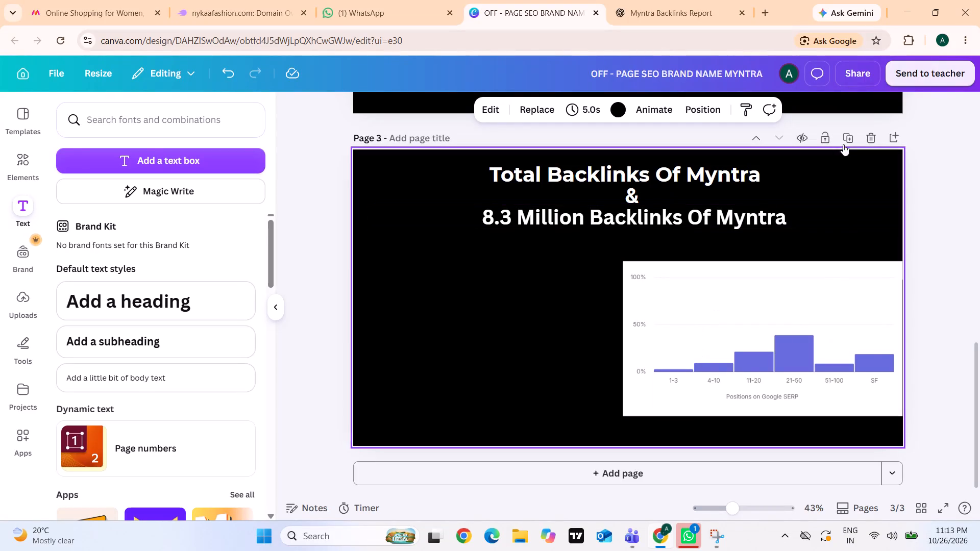
# Add a new blank page 4 directly after the total backlinks page.
pyautogui.click(894, 135)
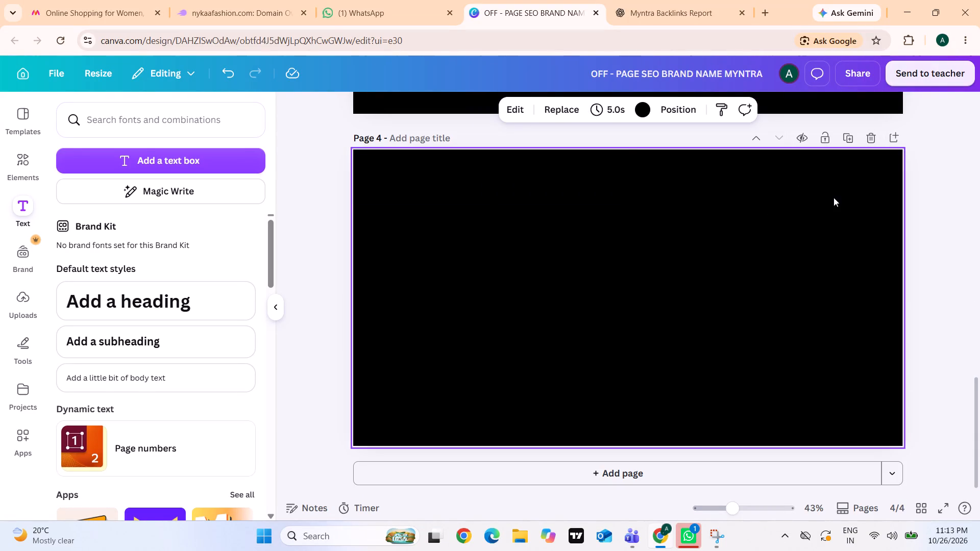
# Change the font of the "8.3 Million Backlinks Of Myntra" line on page 3 to Montserrat.
pyautogui.scroll(5, 834, 197)
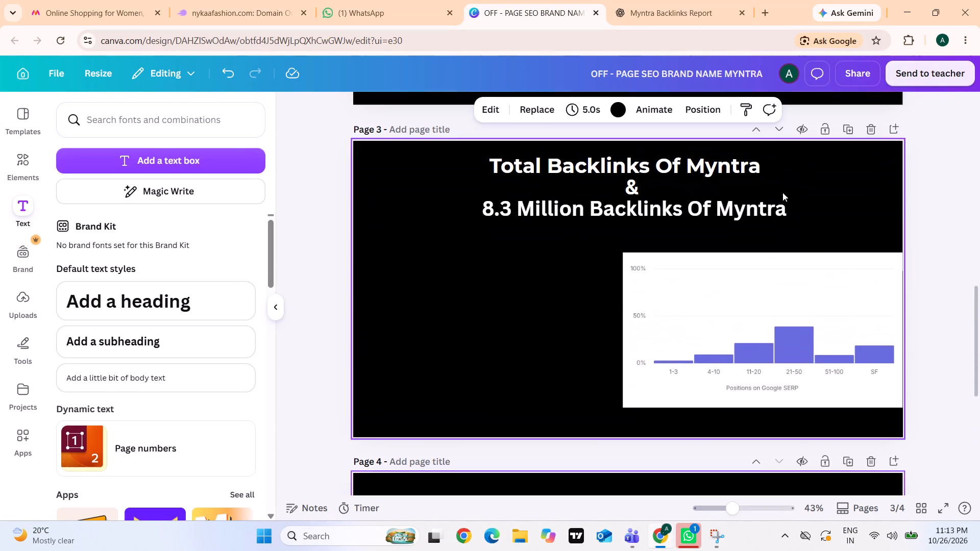
pyautogui.click(720, 206)
pyautogui.click(422, 101)
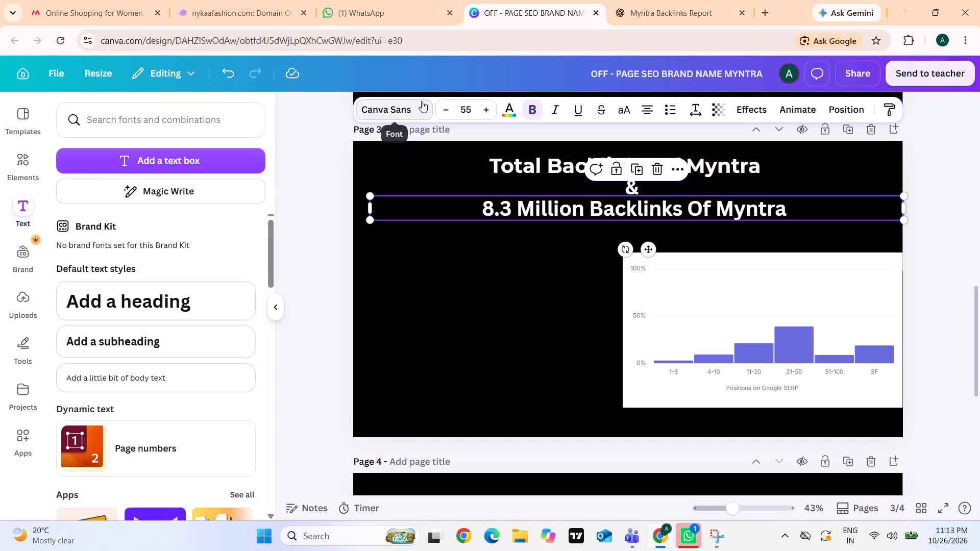
pyautogui.click(161, 317)
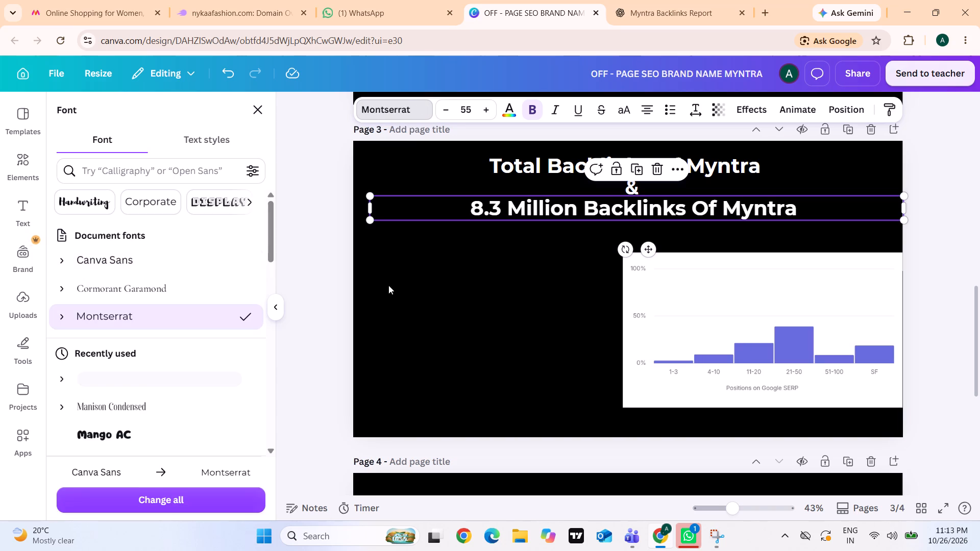
# Change the font of the "&" between the two heading lines on page 3 to Montserrat.
pyautogui.click(602, 195)
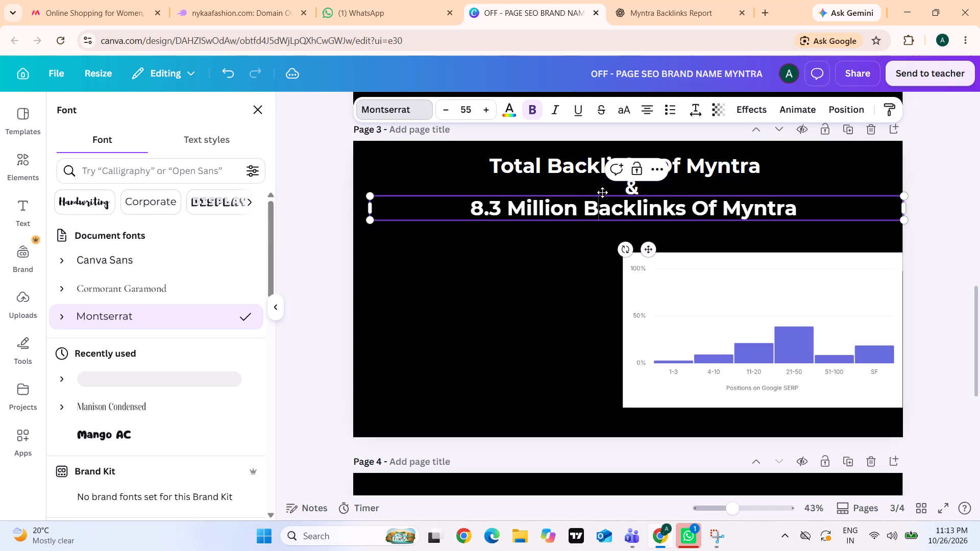
pyautogui.click(602, 192)
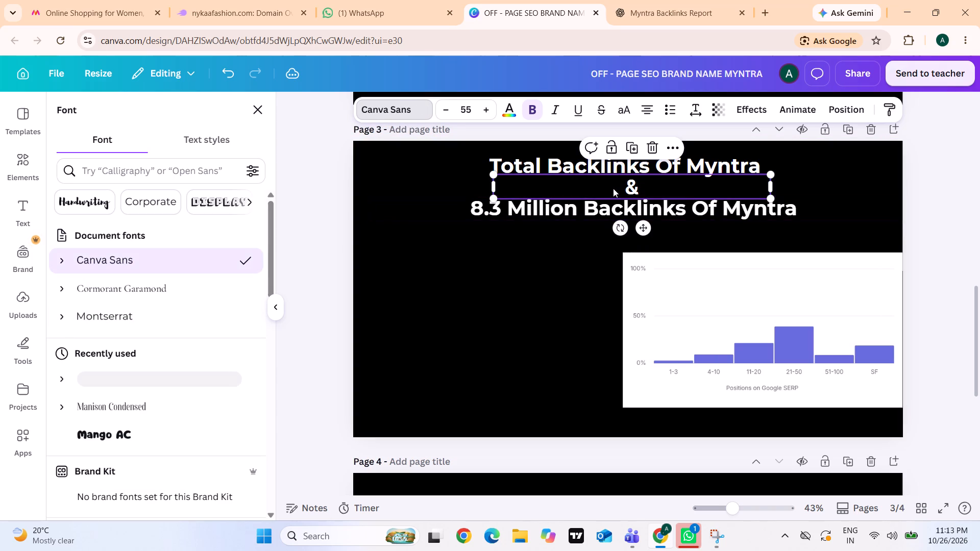
pyautogui.click(613, 188)
pyautogui.click(404, 100)
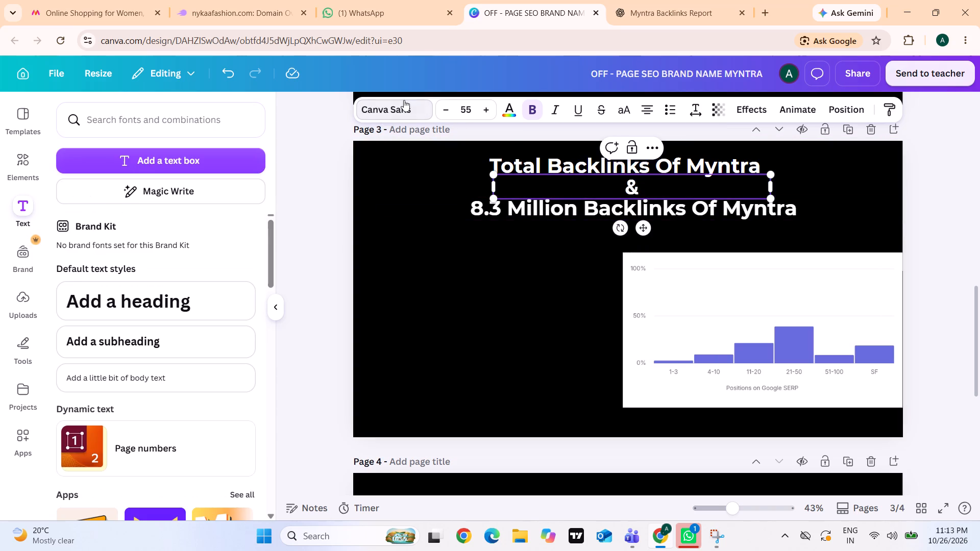
pyautogui.click(409, 113)
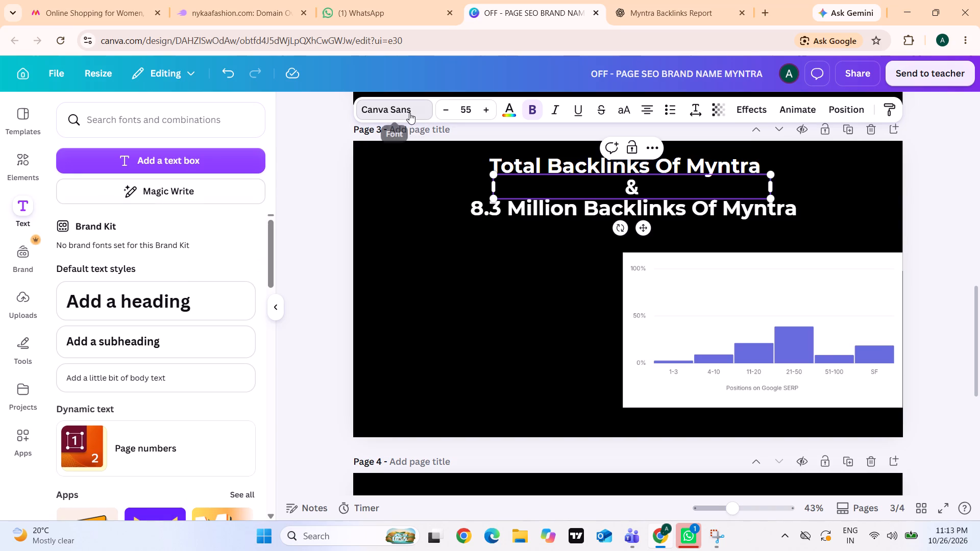
pyautogui.click(172, 309)
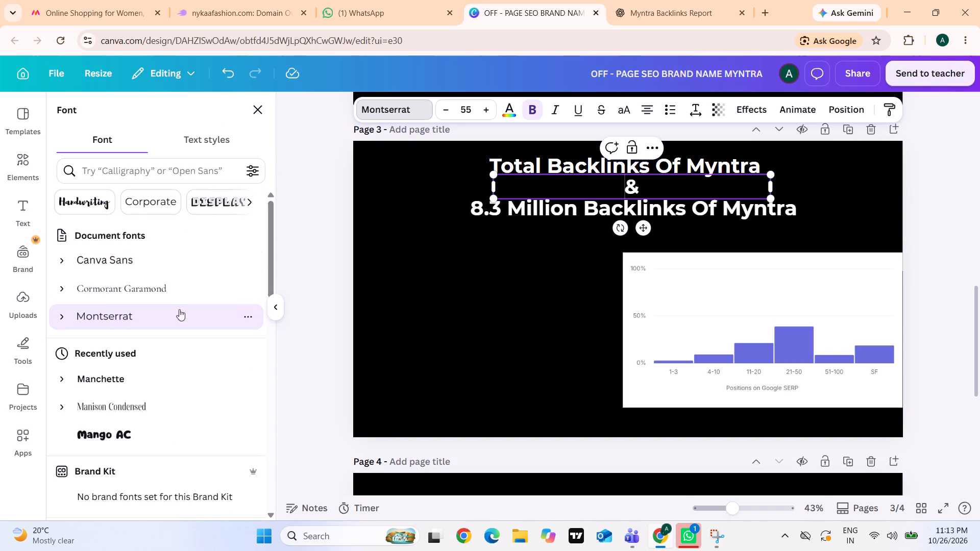
# Add a heading to page 4 reading "Do follow & No follow backlinks of myntra".
pyautogui.scroll(-5, 581, 301)
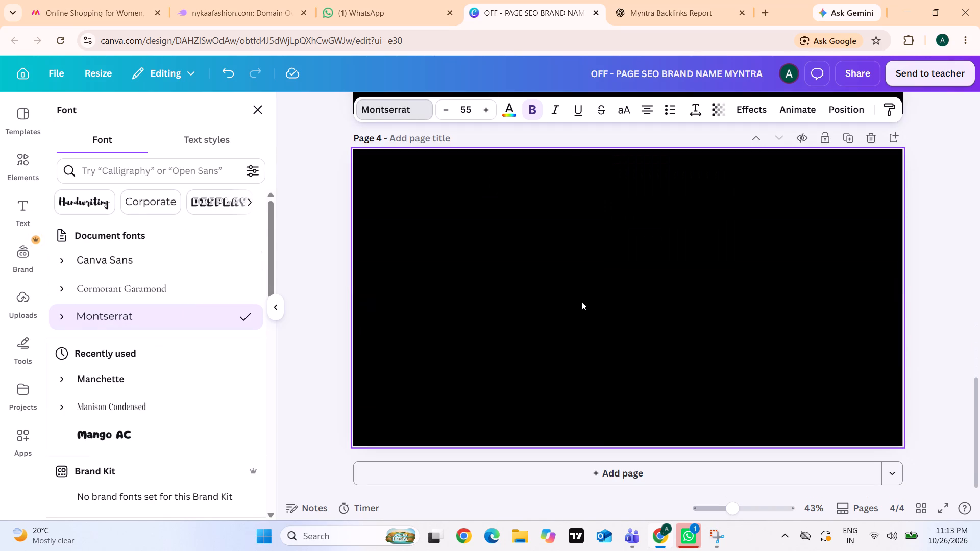
pyautogui.click(581, 301)
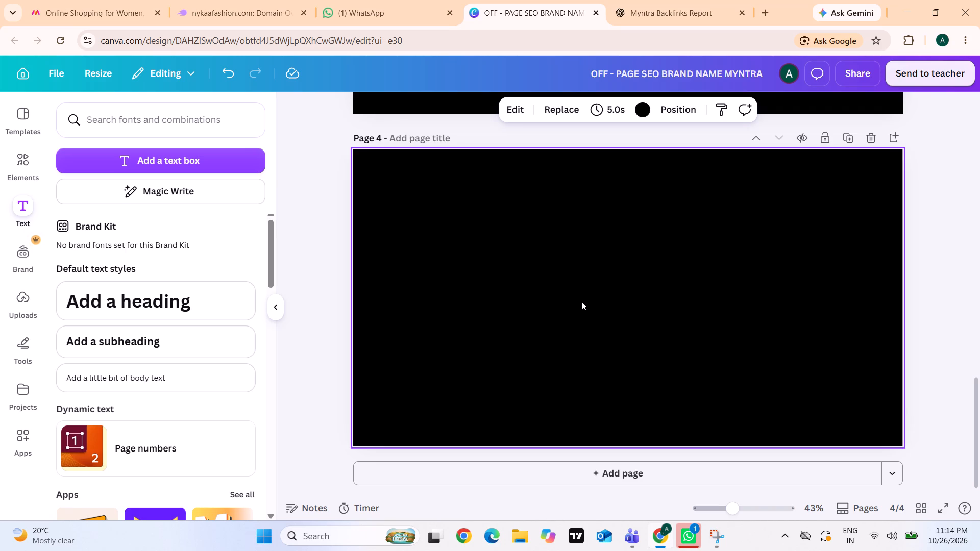
pyautogui.press('d')
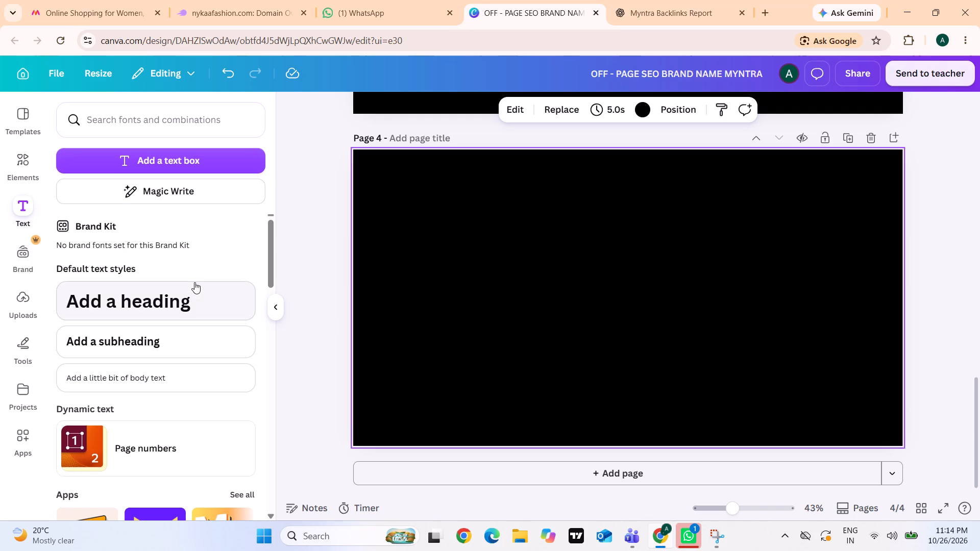
pyautogui.click(194, 282)
pyautogui.press('BackSpace')
pyautogui.press('s')
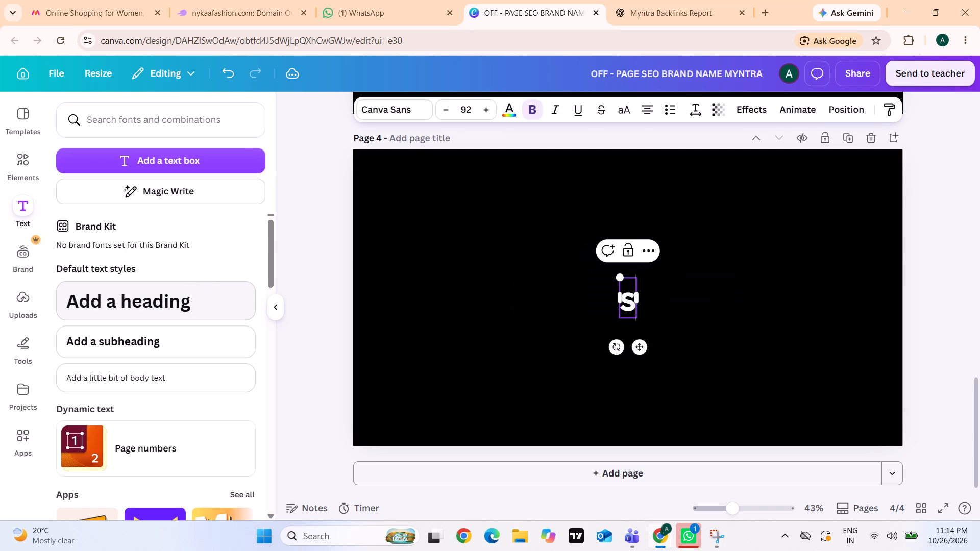
pyautogui.press('BackSpace')
pyautogui.press('d')
pyautogui.press('d')
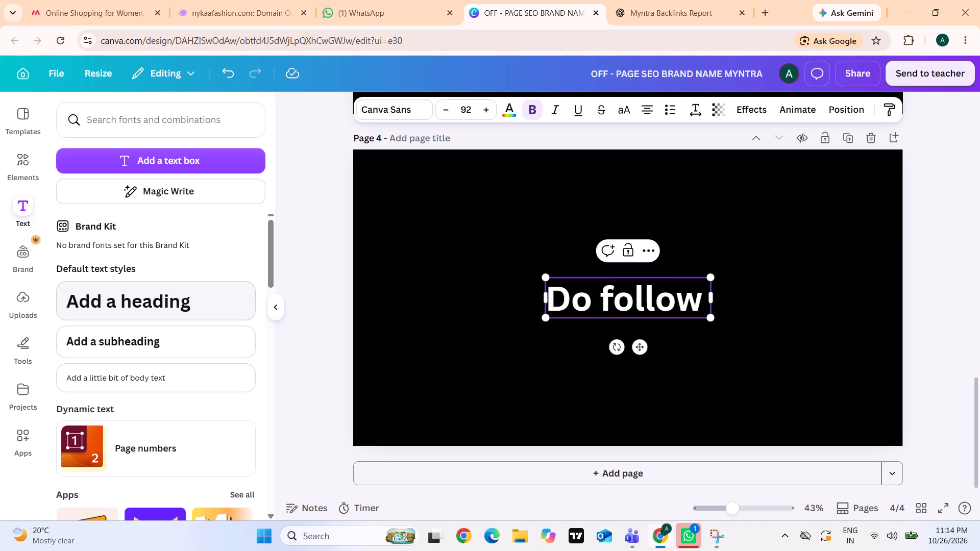
pyautogui.write('&')
pyautogui.press('space')
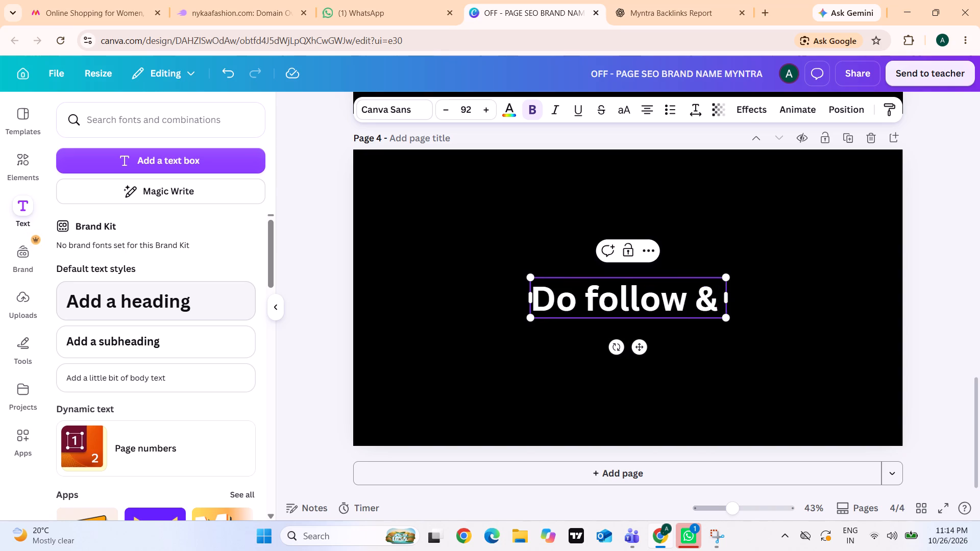
pyautogui.write('NO')
pyautogui.press('space')
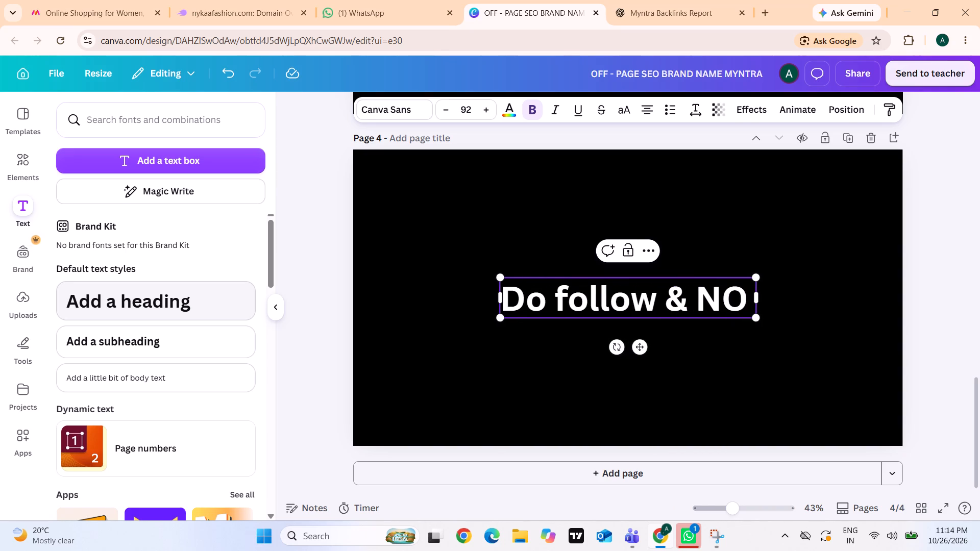
pyautogui.press('BackSpace')
pyautogui.press('BackSpace')
pyautogui.write('o')
pyautogui.press('space')
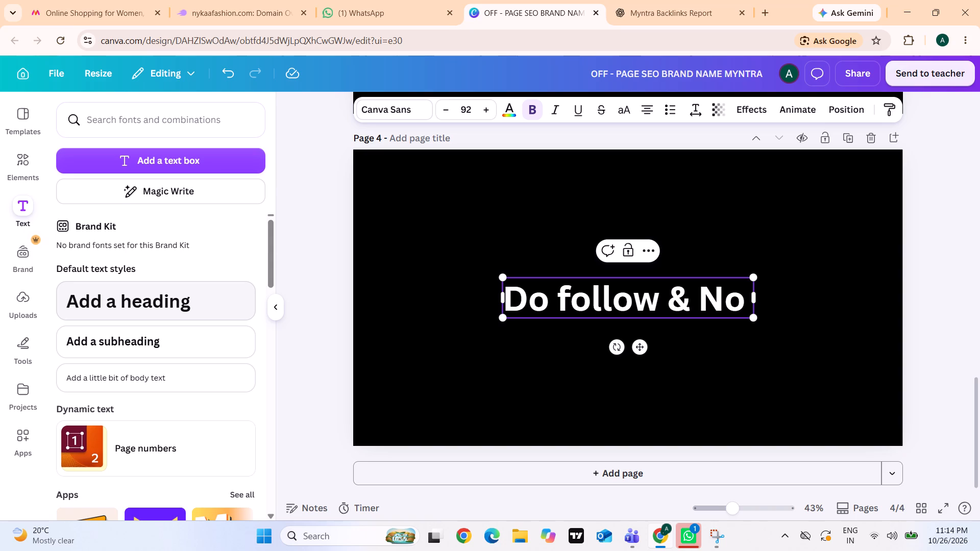
pyautogui.write('folloe')
pyautogui.press('BackSpace')
pyautogui.write('w')
pyautogui.press('space')
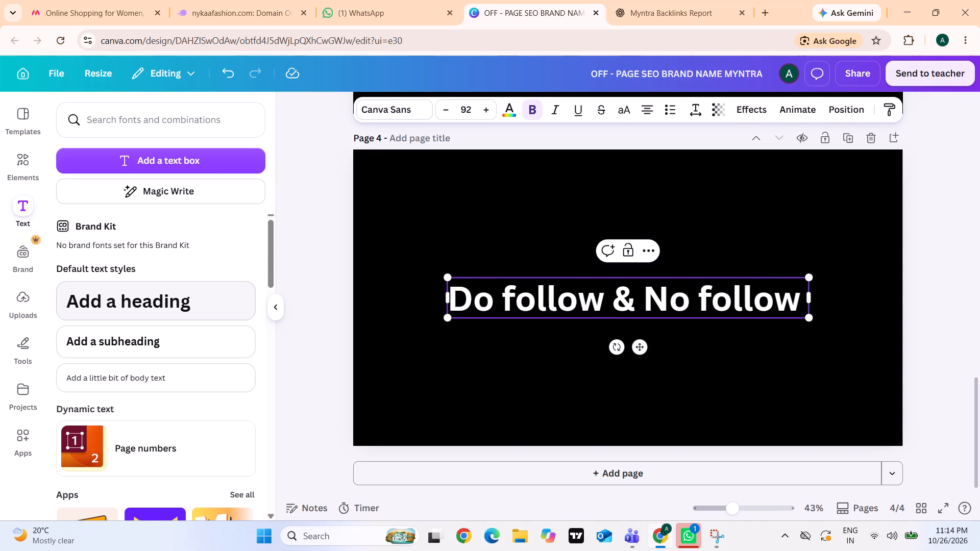
pyautogui.write('backlinks')
pyautogui.press('space')
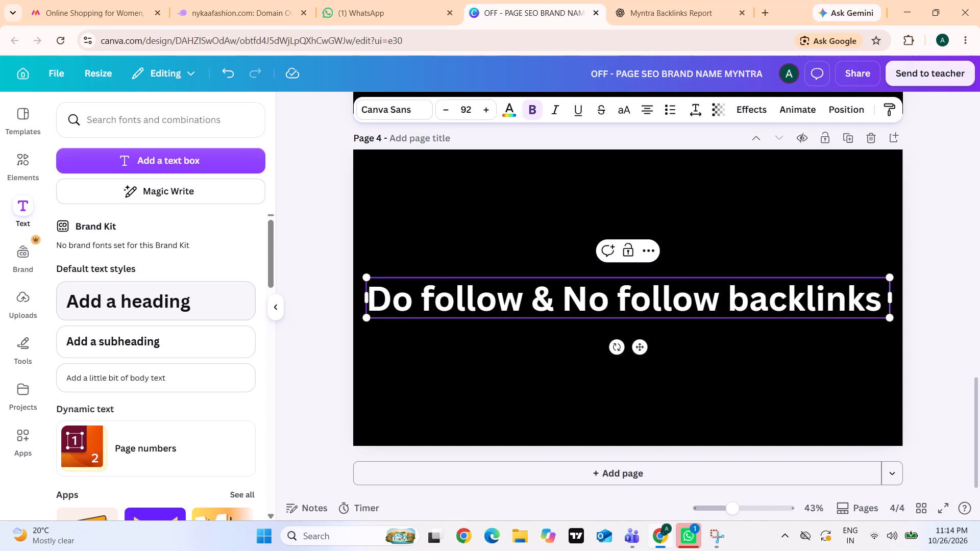
pyautogui.write('of')
pyautogui.press('space')
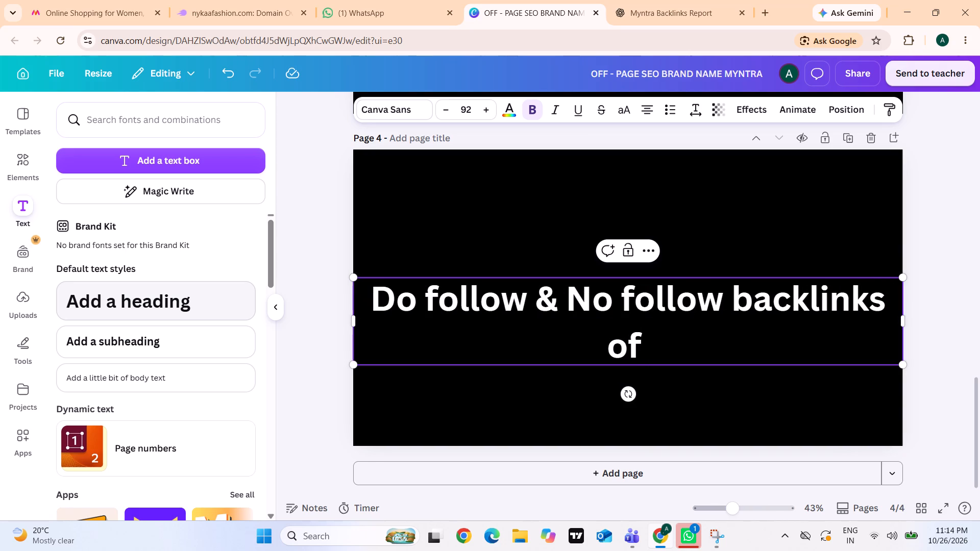
pyautogui.write('myntra')
pyautogui.press('space')
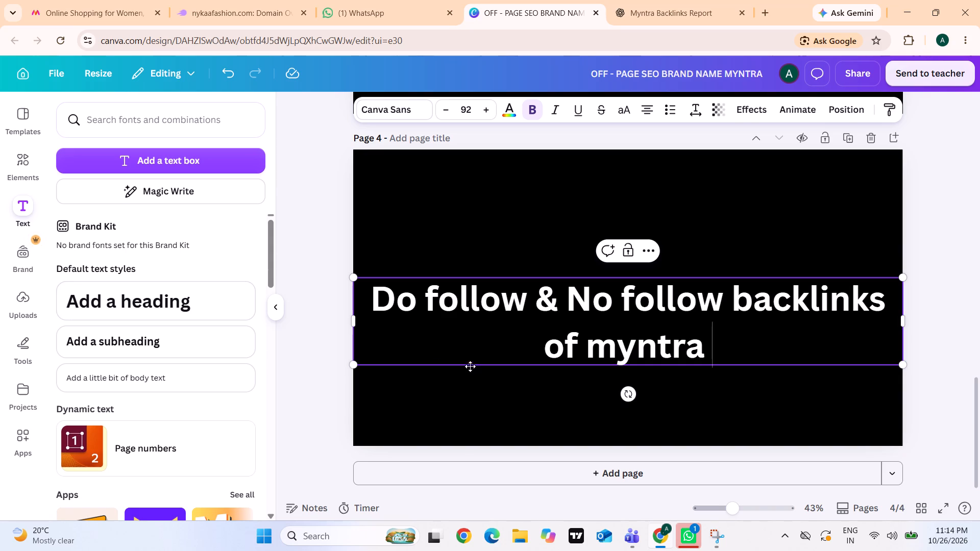
# Capitalise the initials in the page 4 heading: both instances of "Follow", plus "Backlinks" and "Of".
pyautogui.click(441, 302)
pyautogui.press('f')
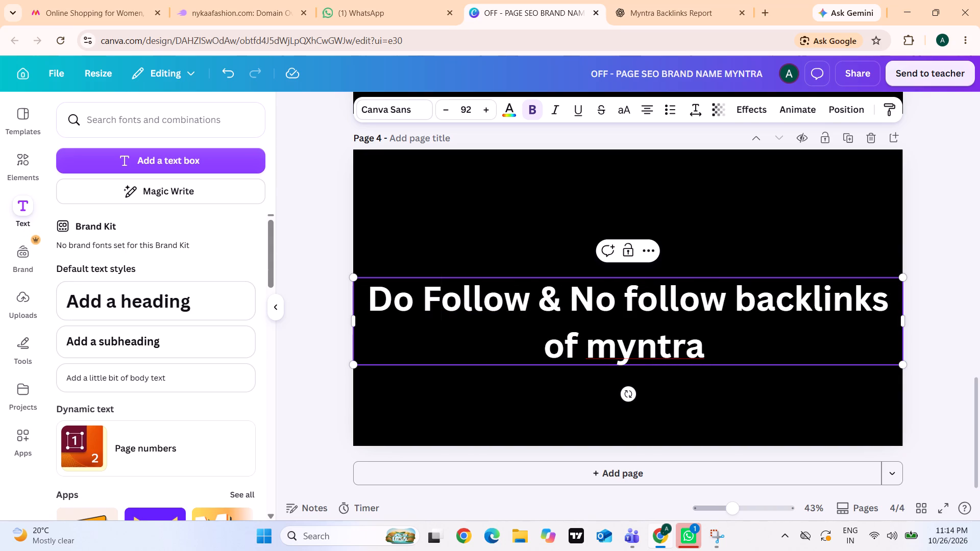
pyautogui.click(636, 307)
pyautogui.press('BackSpace')
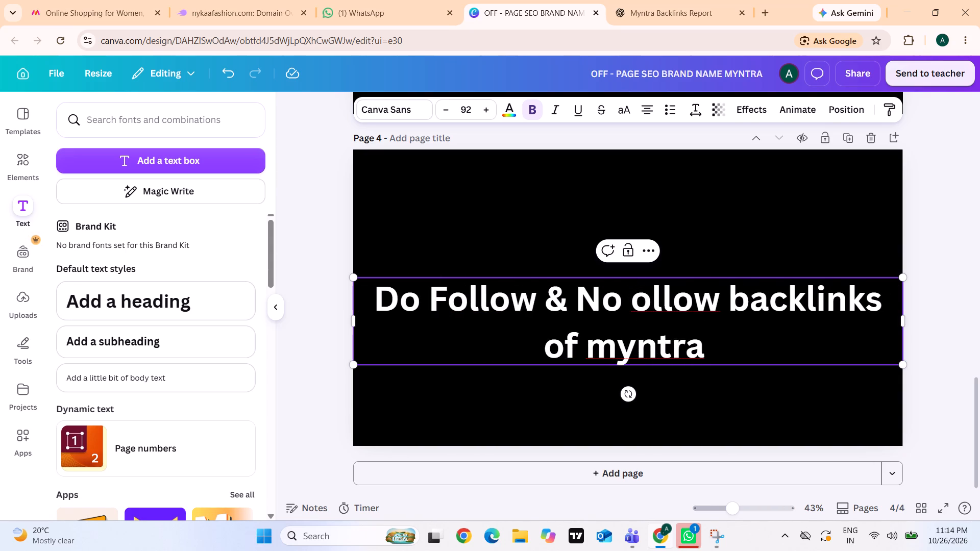
pyautogui.press('f')
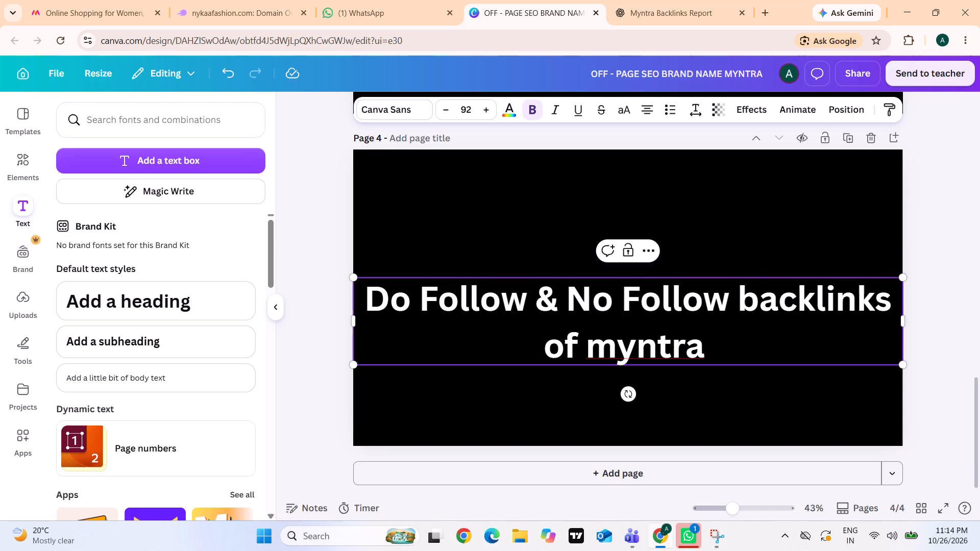
pyautogui.click(762, 304)
pyautogui.press('BackSpace')
pyautogui.press('b')
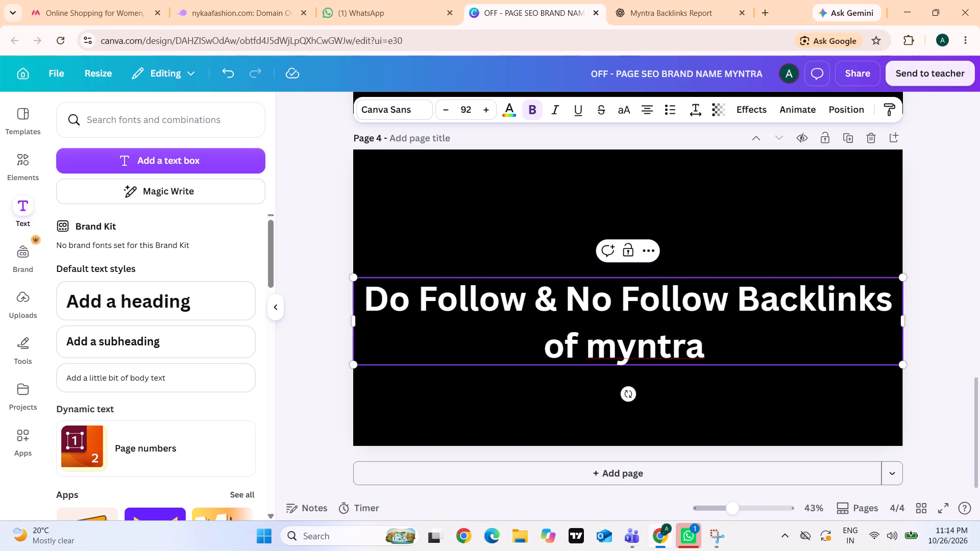
pyautogui.click(572, 348)
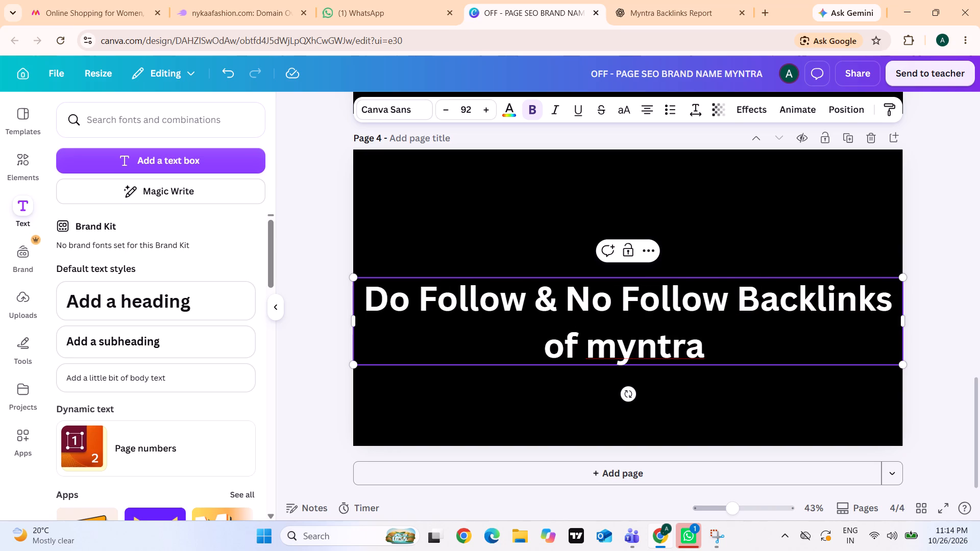
pyautogui.click(564, 354)
pyautogui.press('BackSpace')
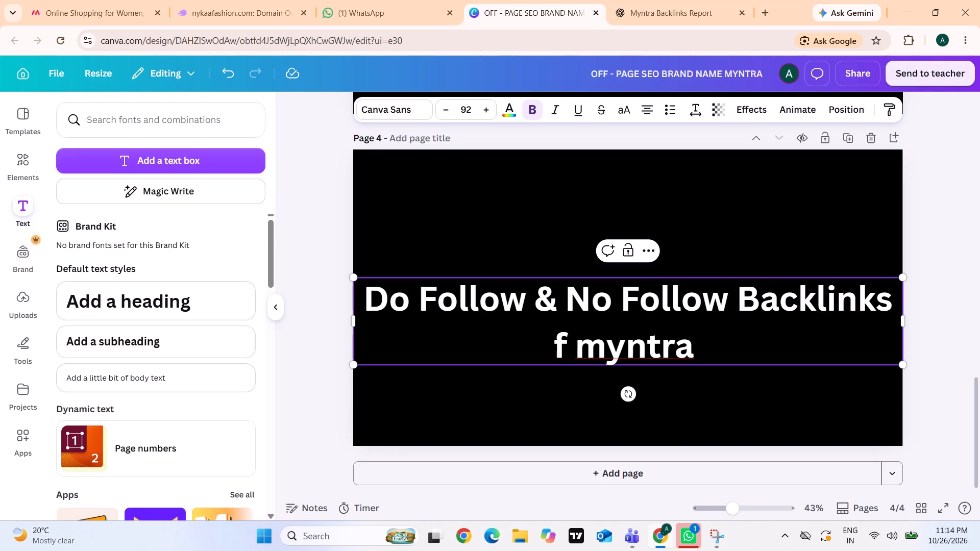
pyautogui.press('o')
pyautogui.click(630, 352)
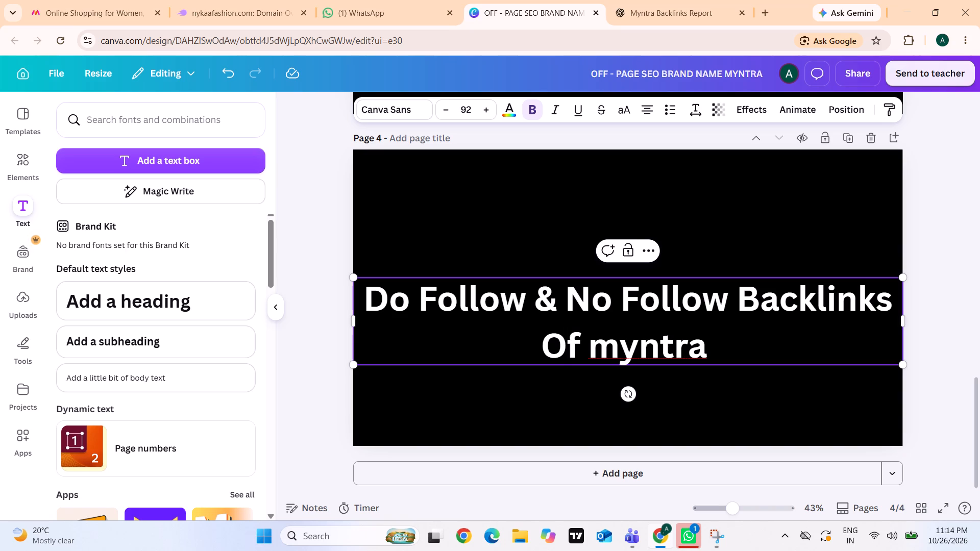
# Capitalise the initial of "Myntra" in the page 4 heading.
pyautogui.click(620, 355)
pyautogui.press('BackSpace')
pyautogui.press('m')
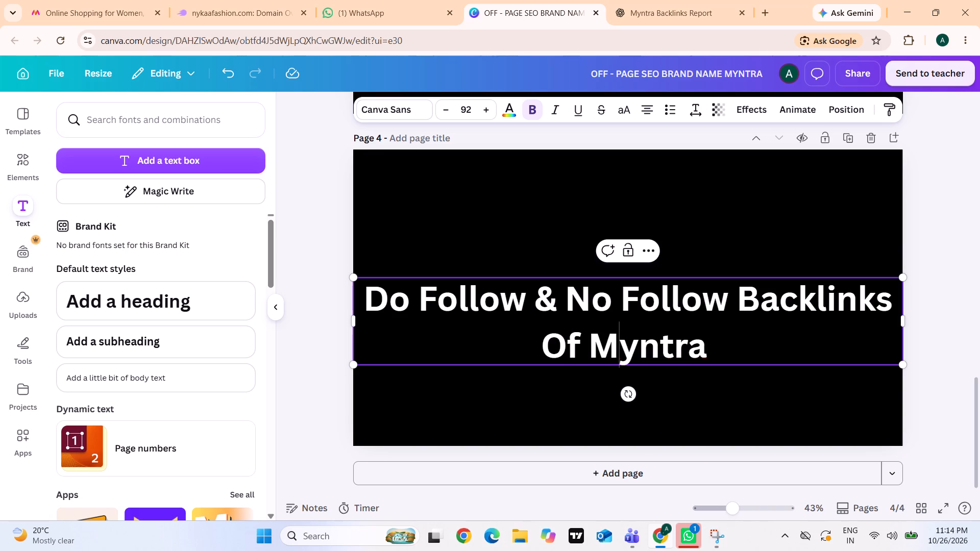
# Widen the page 4 heading's text box beyond the page's right edge.
pyautogui.moveTo(904, 328); pyautogui.dragTo(952, 327)
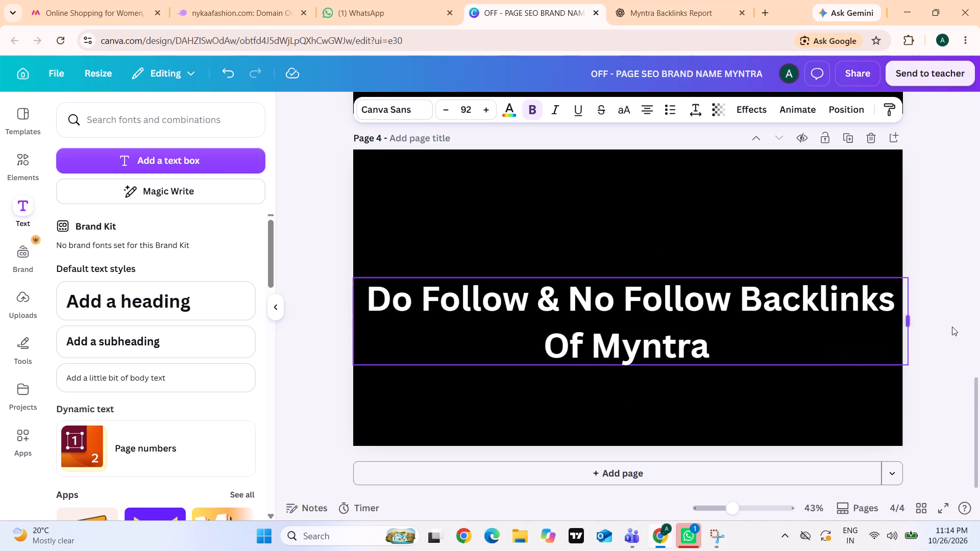
pyautogui.moveTo(952, 327); pyautogui.dragTo(979, 327)
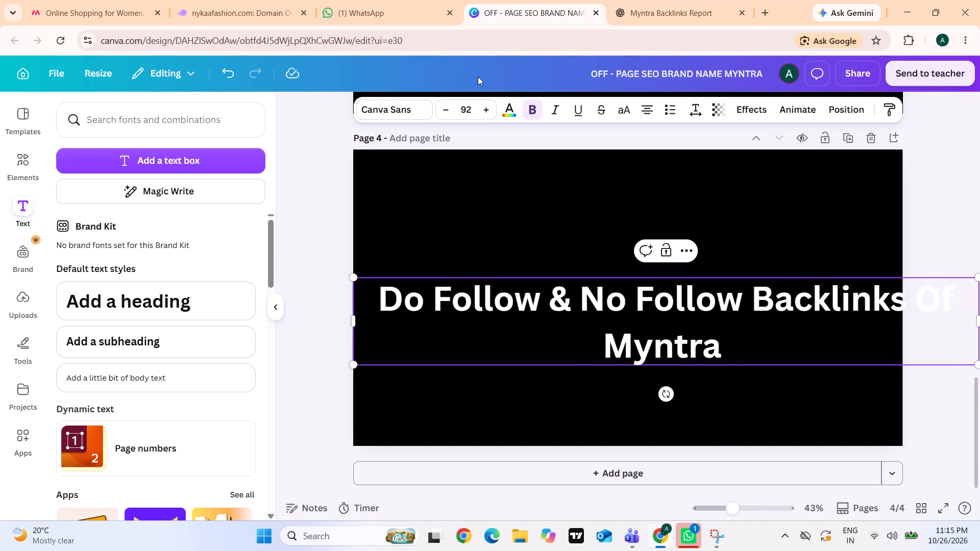
# Set the font size of the page 4 heading to 55.
pyautogui.click(472, 104)
pyautogui.press('BackSpace')
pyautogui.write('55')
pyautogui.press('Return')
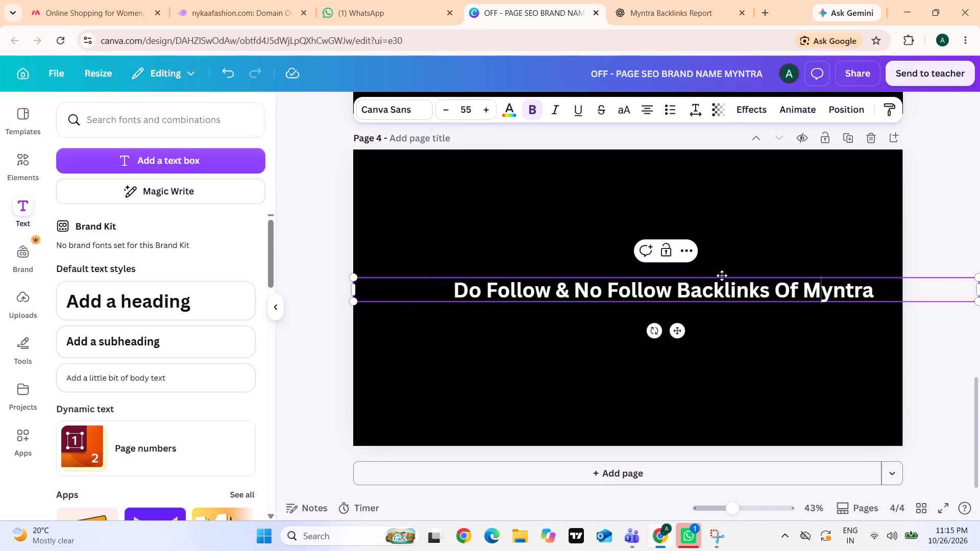
# Change the font of the page 4 heading to Montserrat.
pyautogui.click(401, 99)
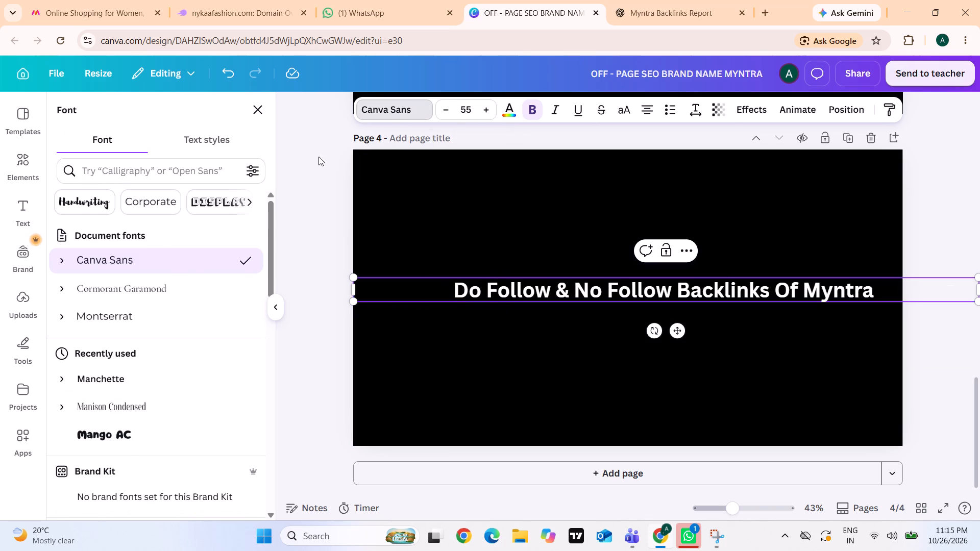
pyautogui.click(145, 314)
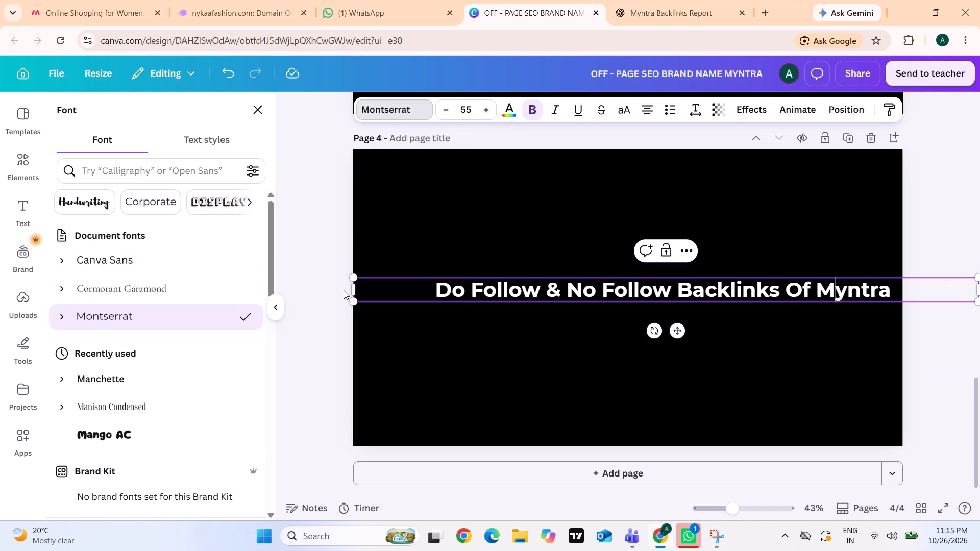
pyautogui.click(450, 238)
# Move the "Do Follow & No Follow Backlinks Of Myntra" heading to the top margin of page 4, roughly centred across the page.
pyautogui.moveTo(537, 298); pyautogui.dragTo(521, 243)
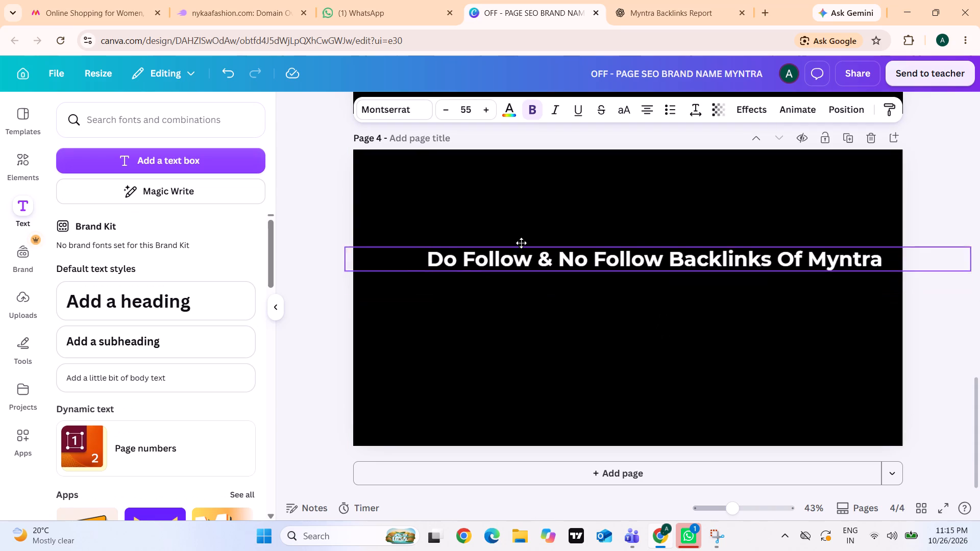
pyautogui.moveTo(521, 243); pyautogui.dragTo(513, 189)
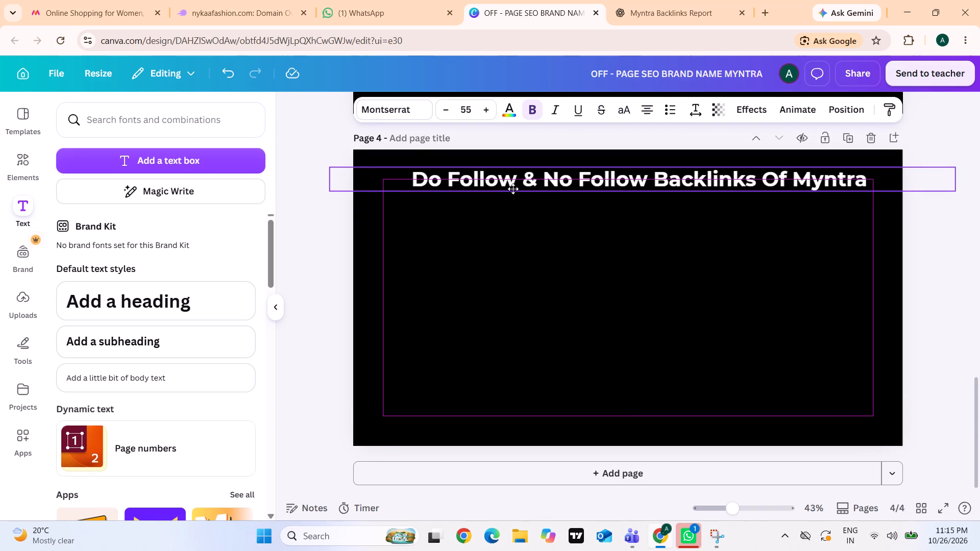
pyautogui.moveTo(513, 189); pyautogui.dragTo(509, 199)
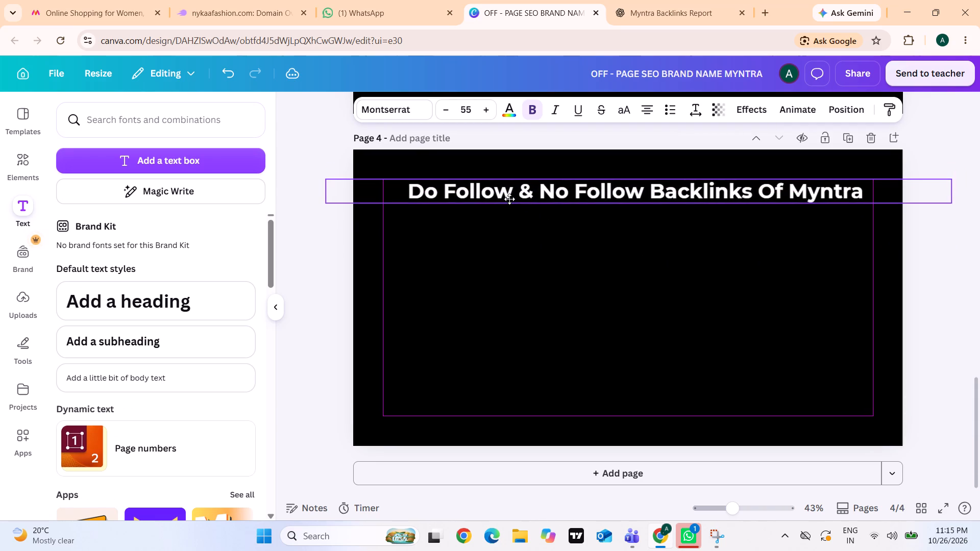
pyautogui.moveTo(509, 199); pyautogui.dragTo(506, 199)
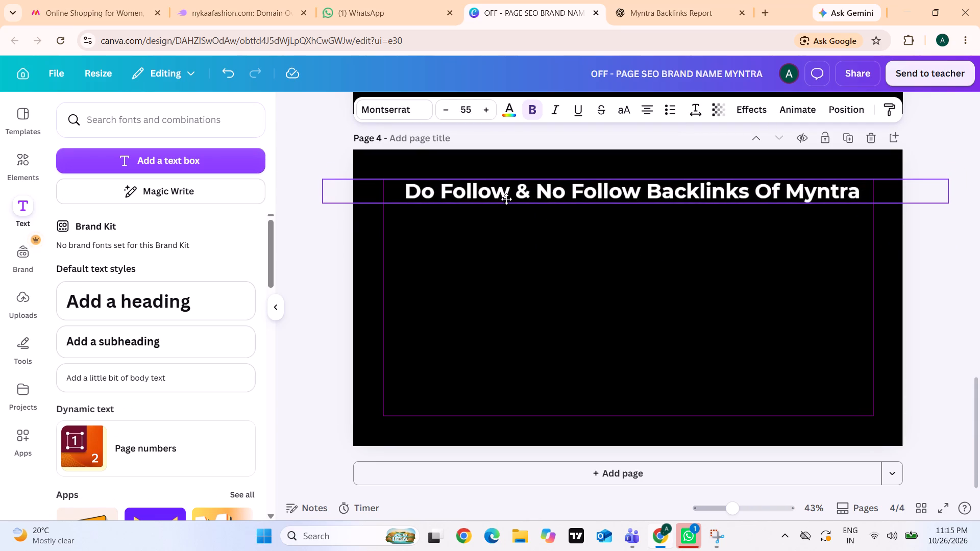
pyautogui.moveTo(506, 199); pyautogui.dragTo(504, 199)
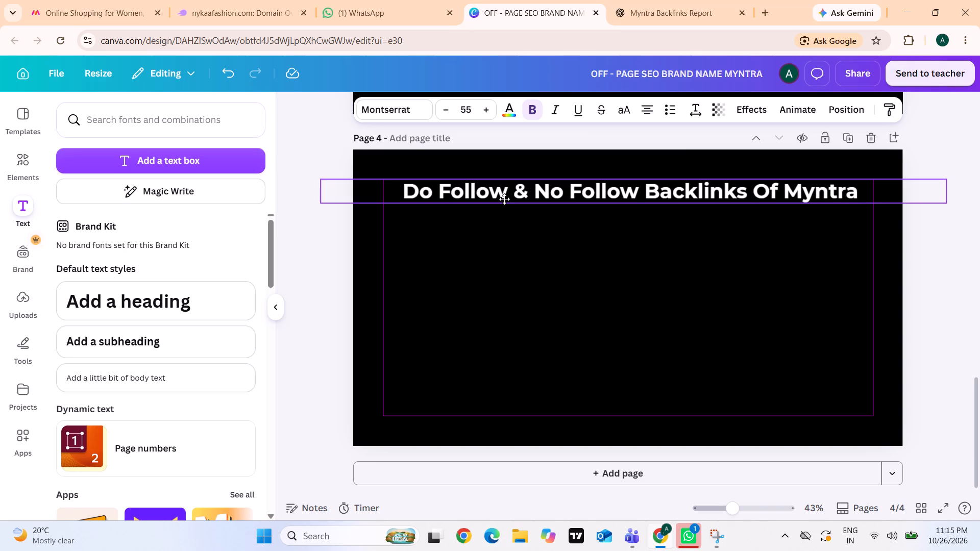
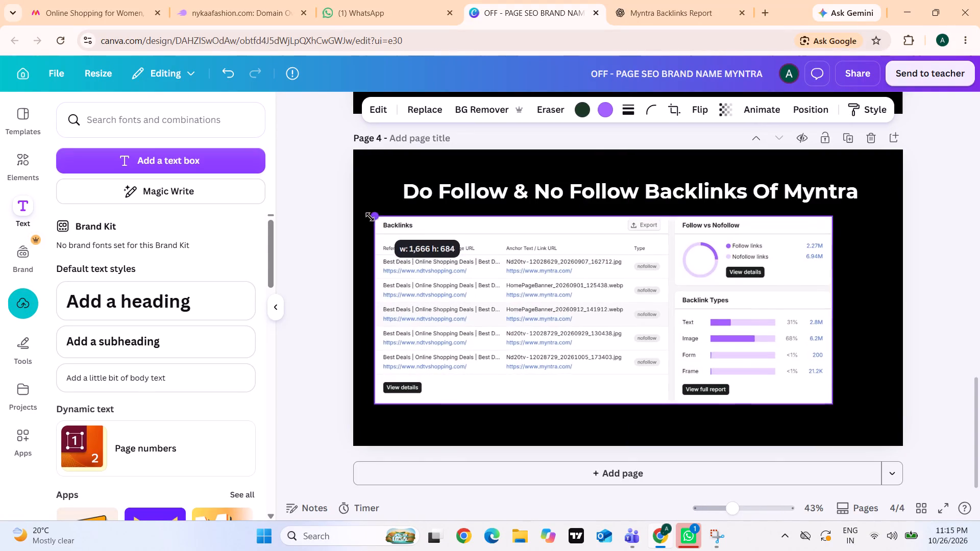
# Enlarge the backlinks report image on page 4 to span nearly the full page width, about 1,987 wide by 716 high.
pyautogui.moveTo(370, 217); pyautogui.dragTo(353, 212)
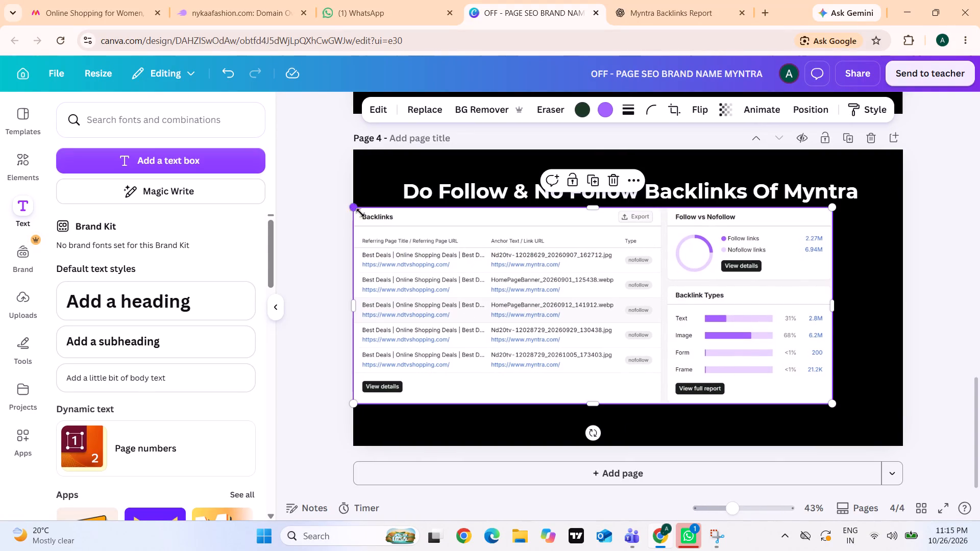
pyautogui.moveTo(834, 396); pyautogui.dragTo(836, 398)
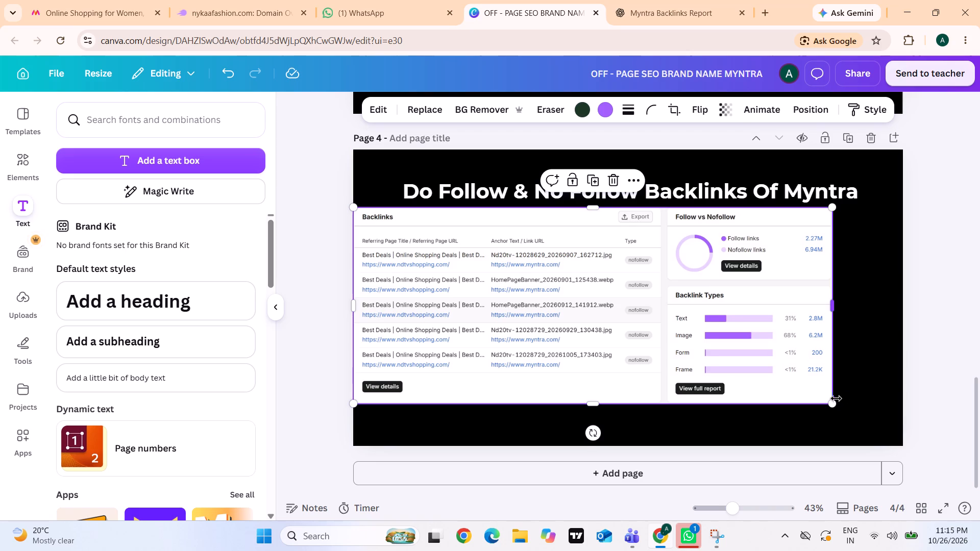
pyautogui.moveTo(836, 398); pyautogui.dragTo(906, 411)
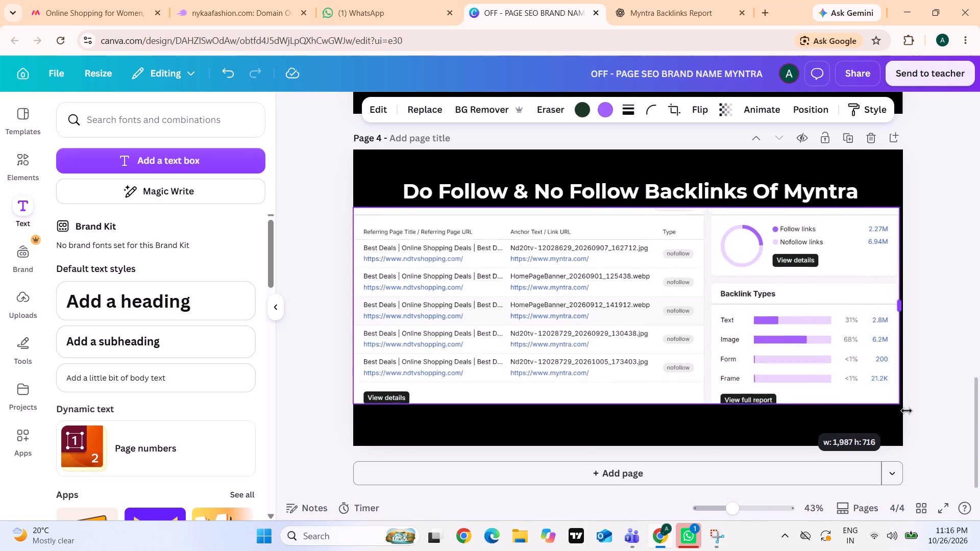
# Resize the backlinks screenshot on page 4 to about 1,964 wide by 812 high, extending it to include its top and bottom rows.
pyautogui.moveTo(906, 411); pyautogui.dragTo(898, 412)
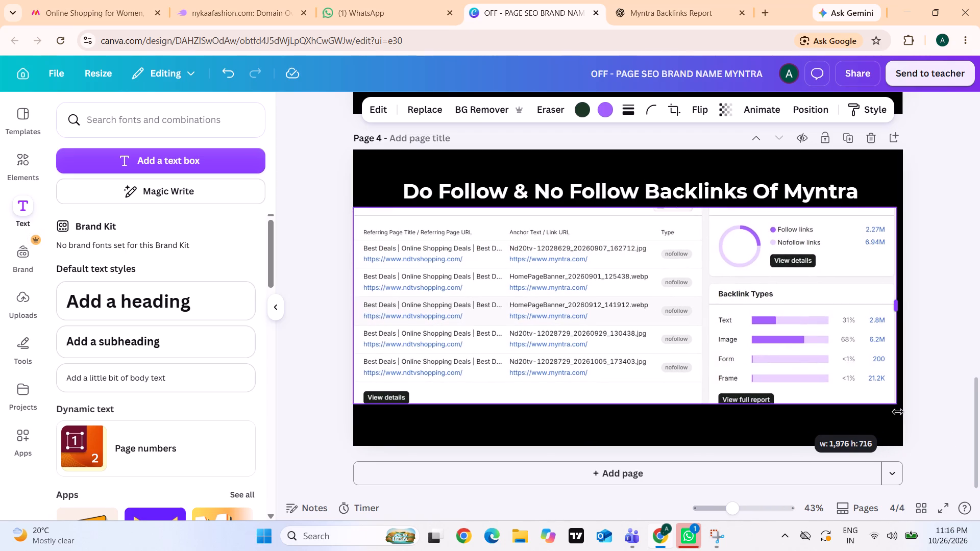
pyautogui.moveTo(898, 412); pyautogui.dragTo(862, 410)
pyautogui.moveTo(858, 401); pyautogui.dragTo(871, 412)
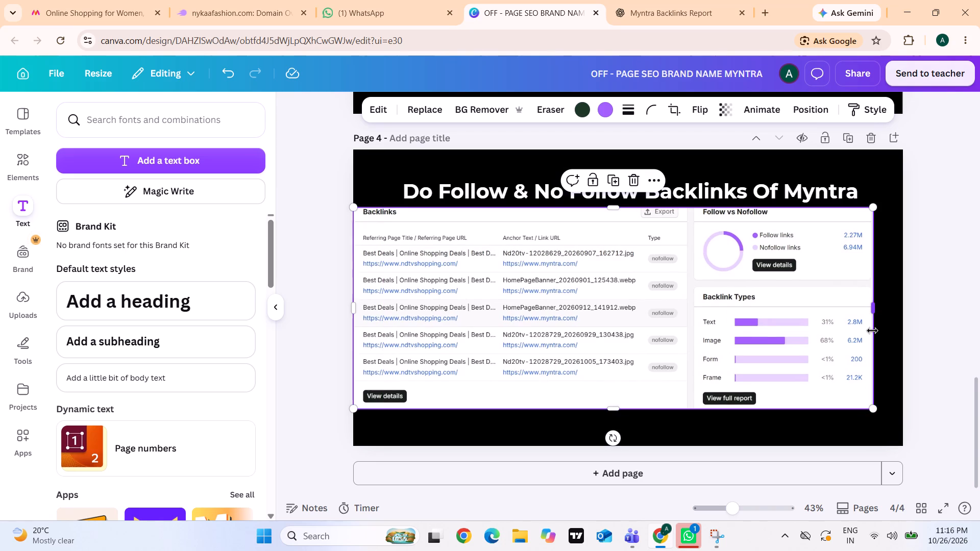
pyautogui.moveTo(872, 331); pyautogui.dragTo(900, 335)
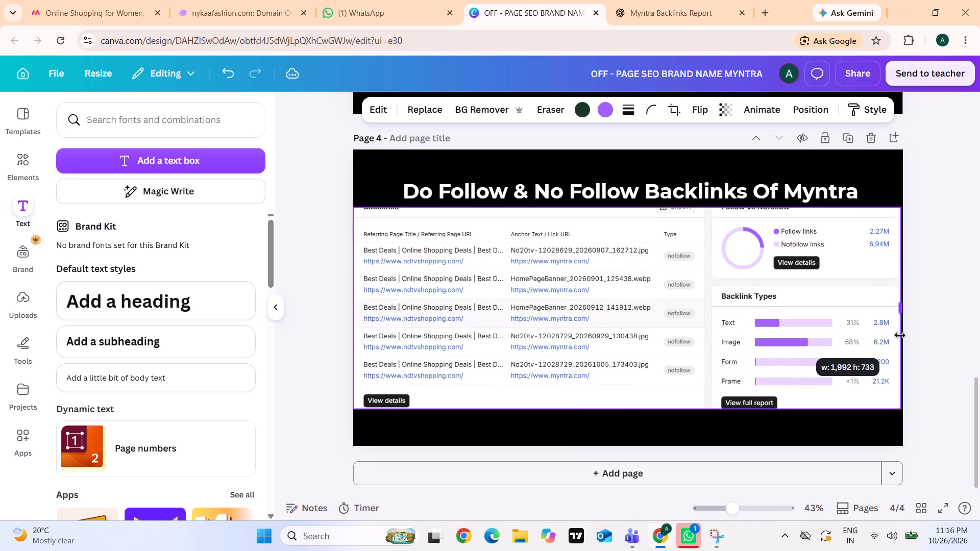
pyautogui.moveTo(900, 335); pyautogui.dragTo(892, 340)
pyautogui.moveTo(787, 337); pyautogui.dragTo(790, 347)
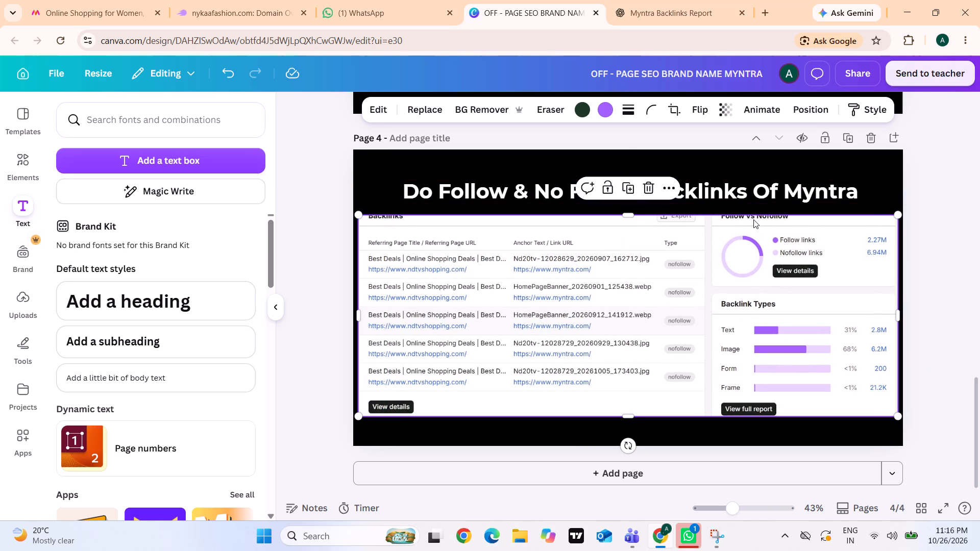
pyautogui.moveTo(750, 213); pyautogui.dragTo(747, 201)
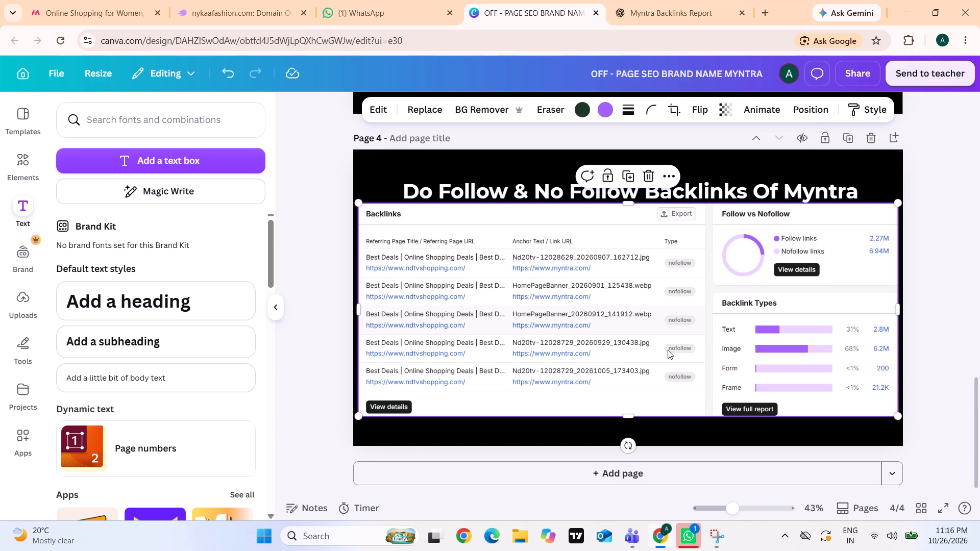
pyautogui.moveTo(629, 414); pyautogui.dragTo(629, 424)
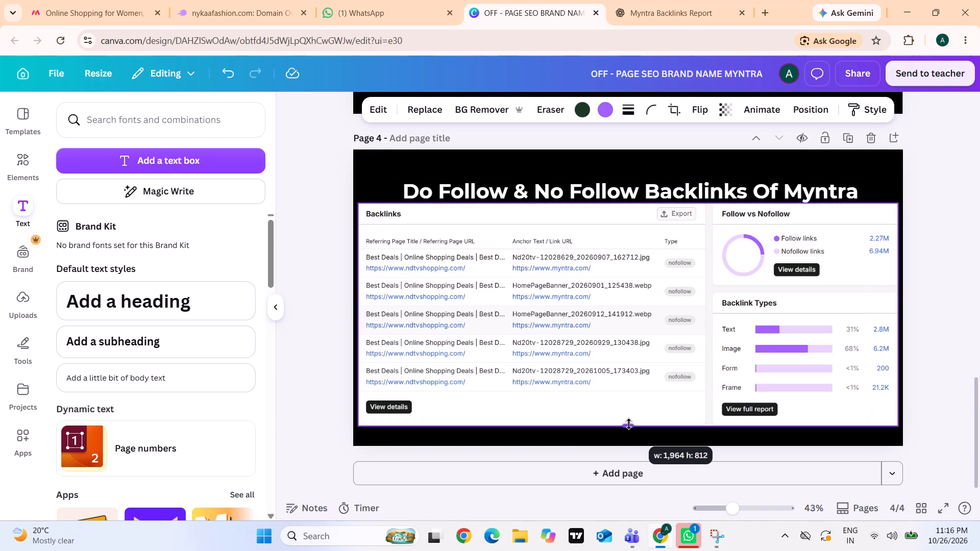
pyautogui.moveTo(629, 424); pyautogui.dragTo(628, 424)
# Align the page 4 screenshot with the page's left edge just below the heading and widen it to about 2,000.
pyautogui.moveTo(608, 387); pyautogui.dragTo(598, 387)
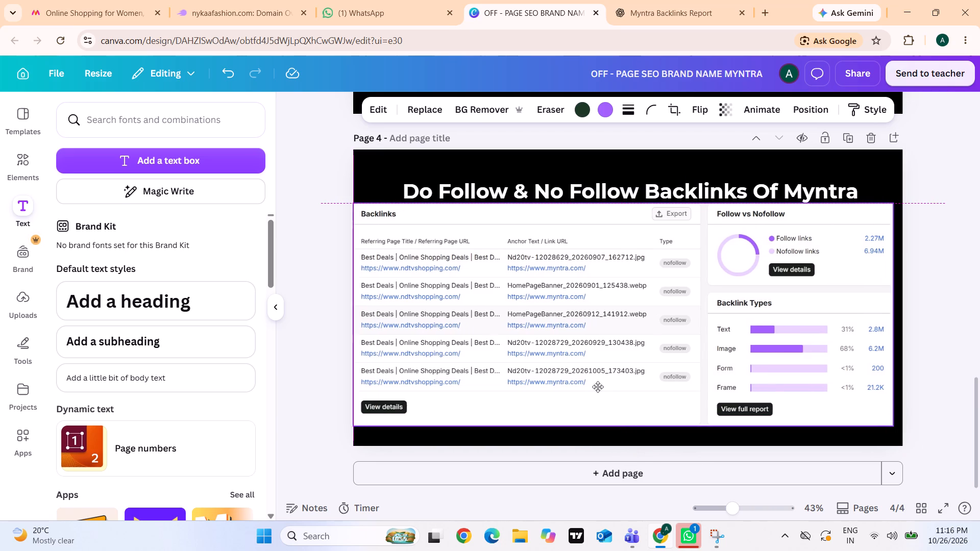
pyautogui.moveTo(598, 387); pyautogui.dragTo(603, 392)
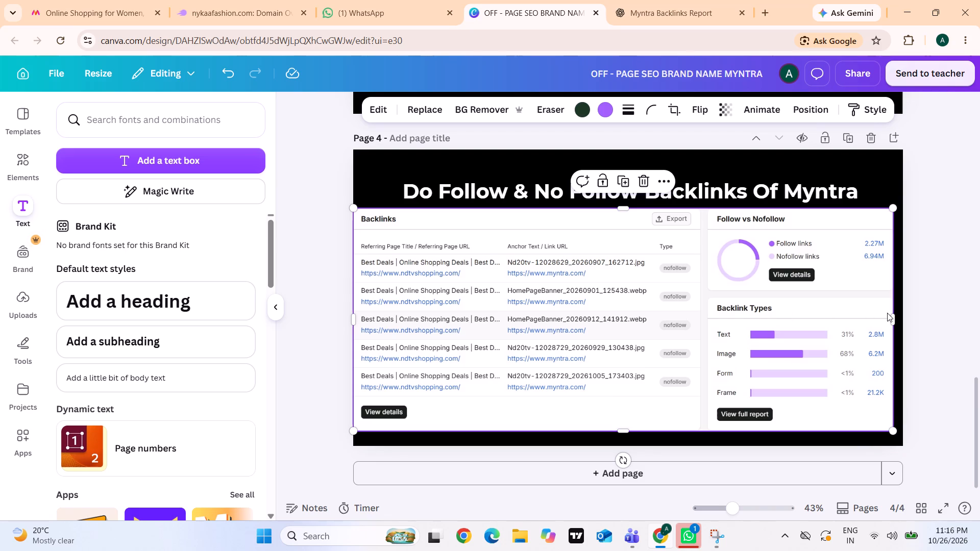
pyautogui.moveTo(892, 314); pyautogui.dragTo(899, 314)
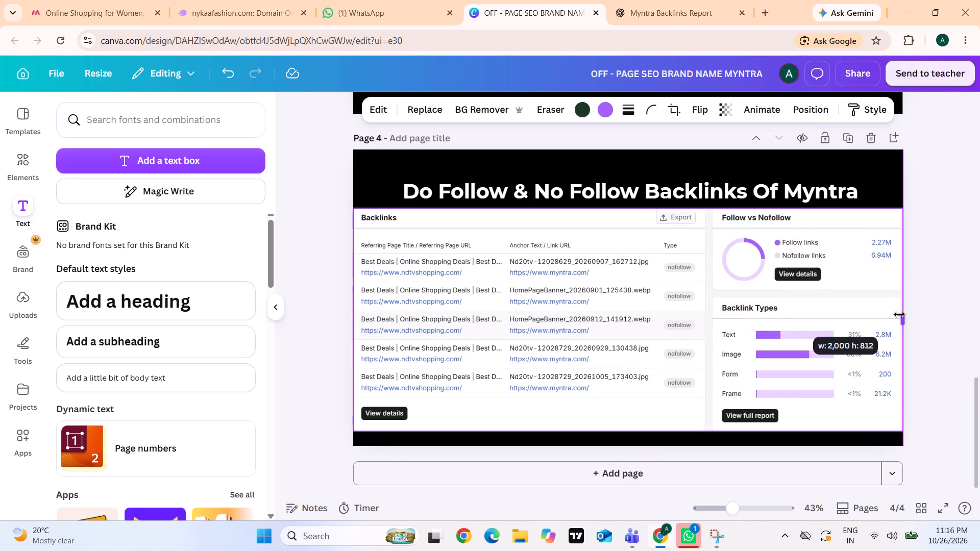
pyautogui.moveTo(899, 314); pyautogui.dragTo(903, 314)
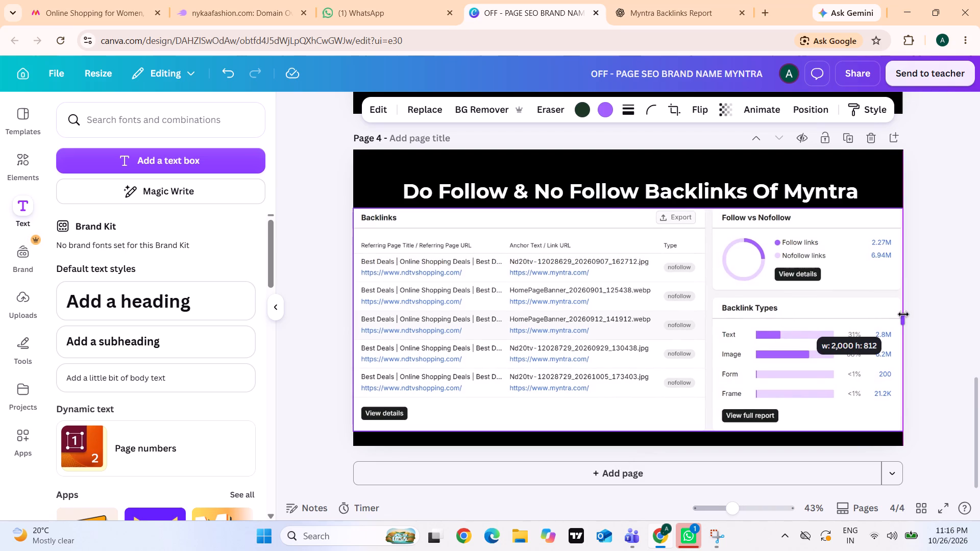
pyautogui.moveTo(903, 314); pyautogui.dragTo(905, 315)
pyautogui.click(926, 308)
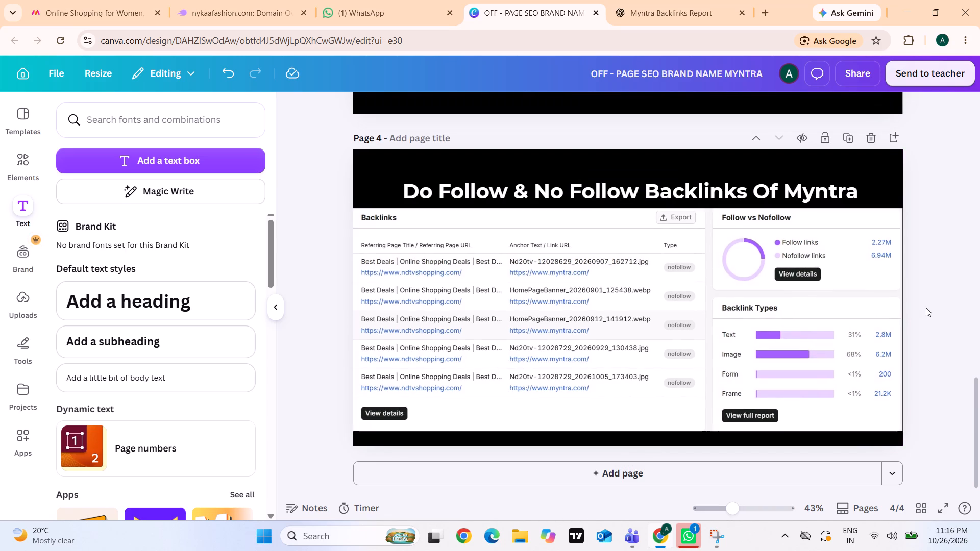
# Move the "Do Follow & No Follow Backlinks Of Myntra" heading slightly up, clear of the screenshot on page 4.
pyautogui.moveTo(806, 192); pyautogui.dragTo(797, 185)
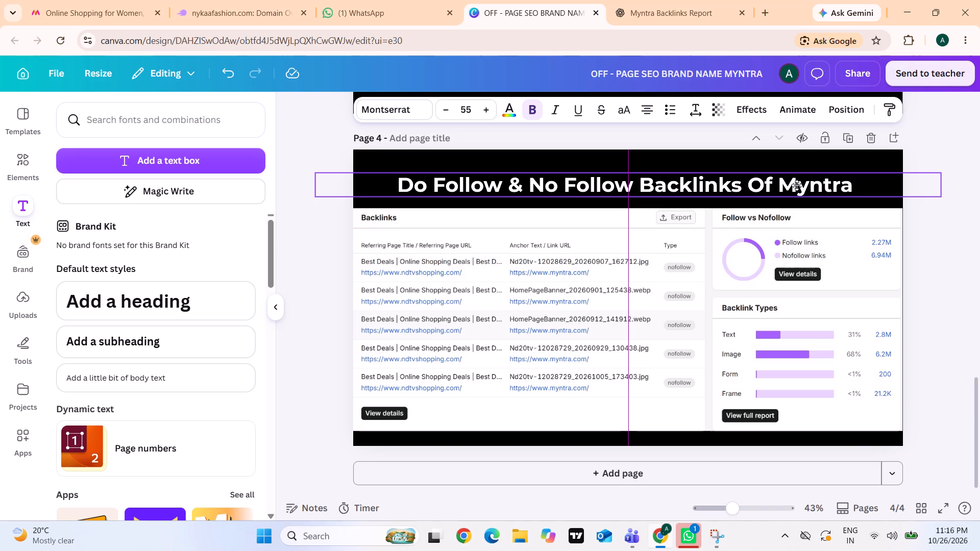
pyautogui.moveTo(797, 185); pyautogui.dragTo(800, 186)
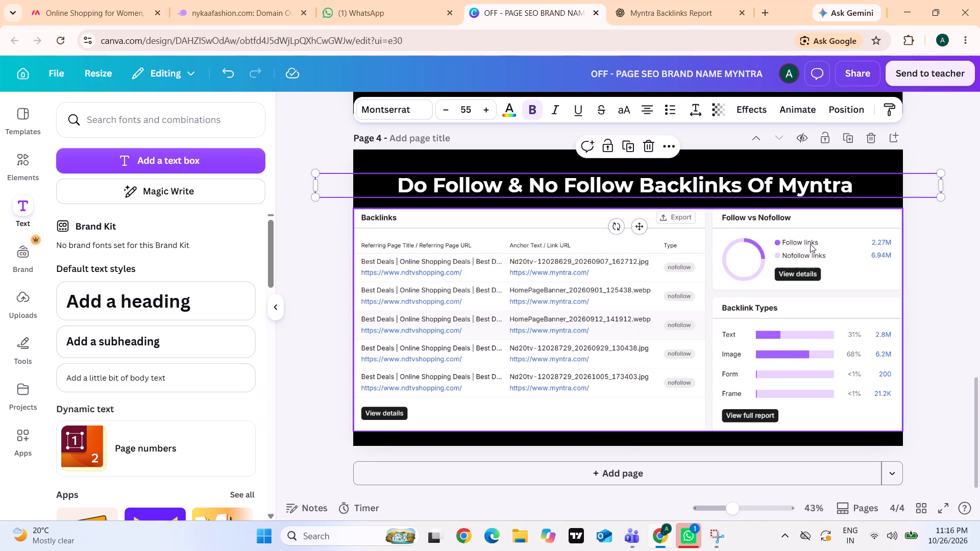
pyautogui.click(949, 306)
# Change the page 4 background to the off-white photo colour taken from the backlinks screenshot.
pyautogui.scroll(2, 942, 290)
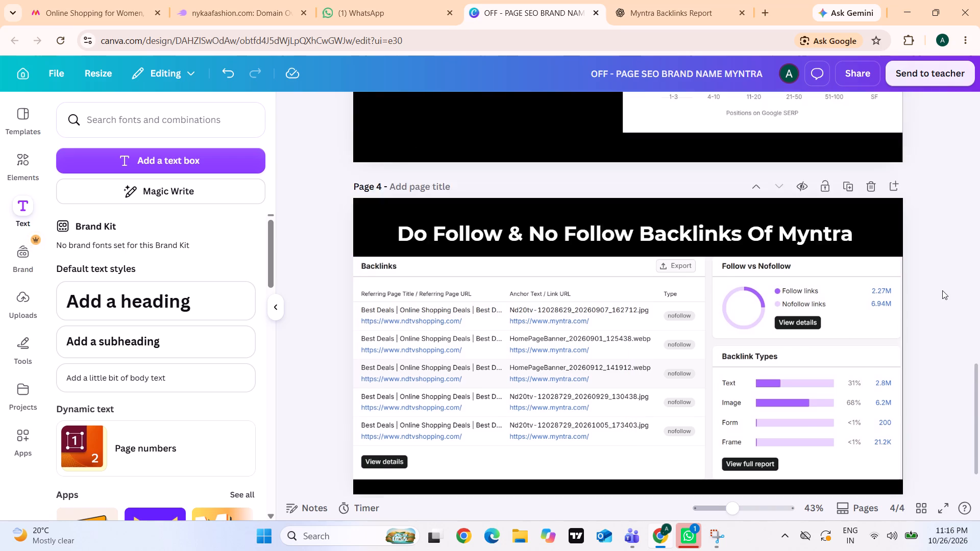
pyautogui.scroll(3, 942, 290)
pyautogui.scroll(-1, 942, 290)
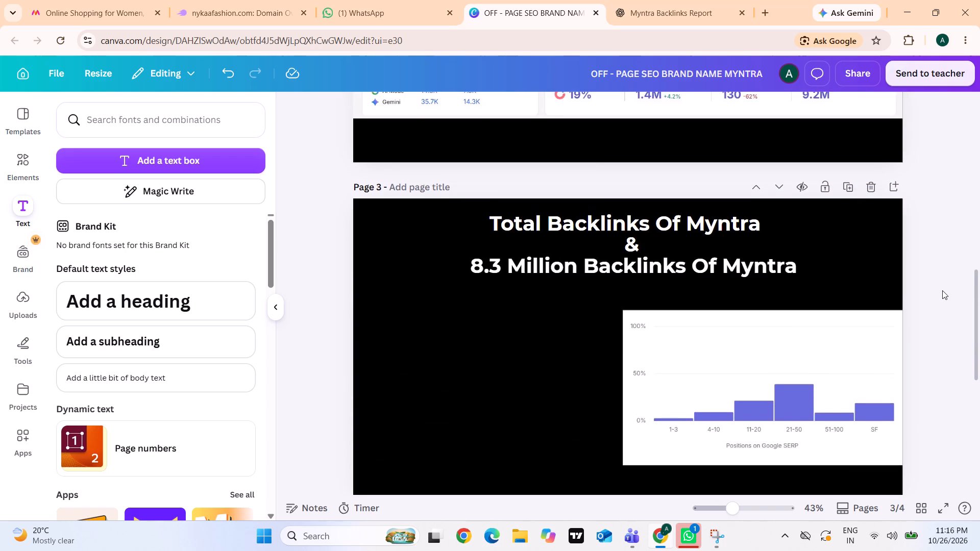
pyautogui.scroll(-2, 942, 290)
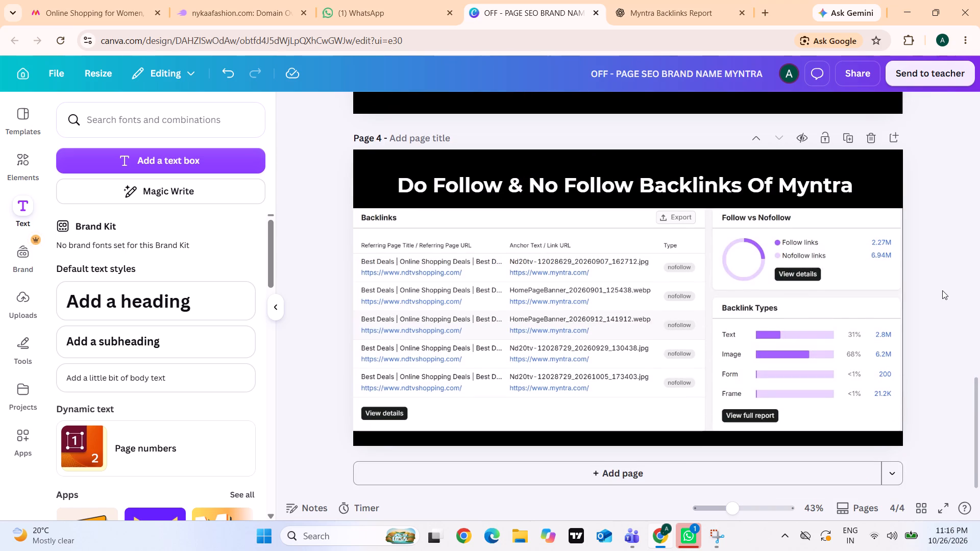
pyautogui.scroll(-2, 942, 290)
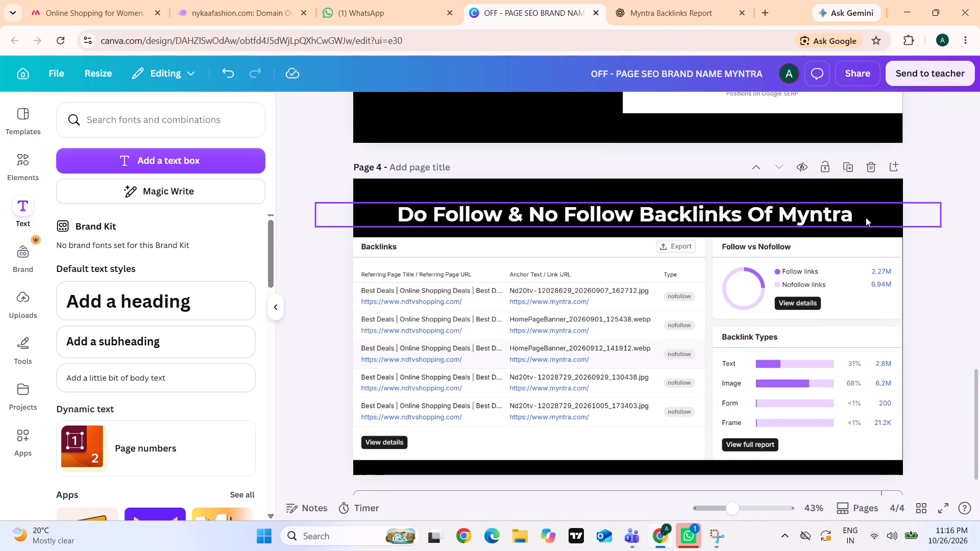
pyautogui.click(859, 196)
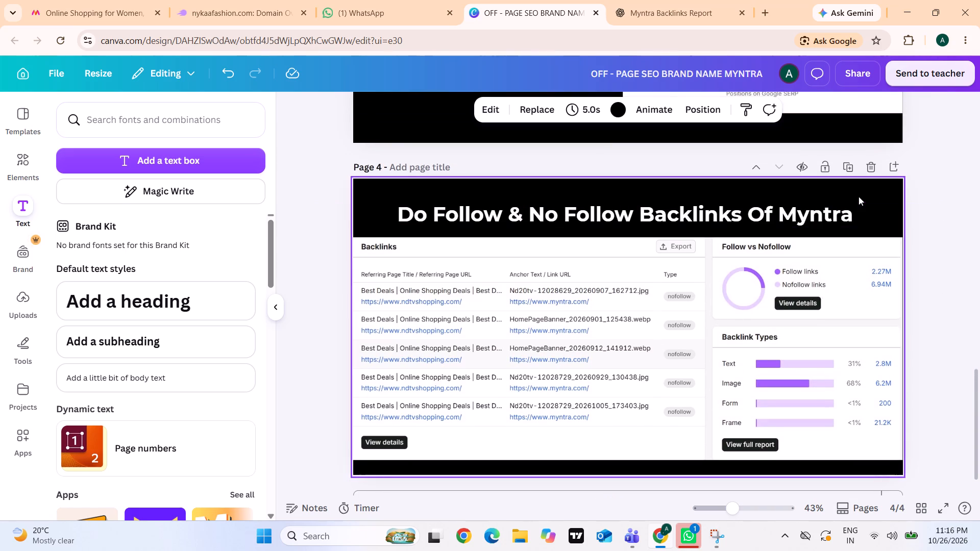
pyautogui.click(618, 107)
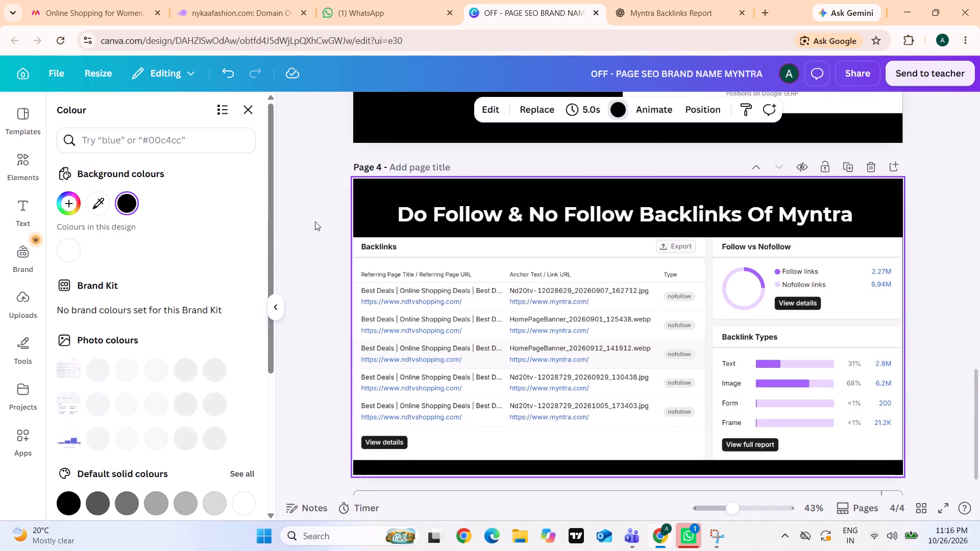
pyautogui.click(95, 375)
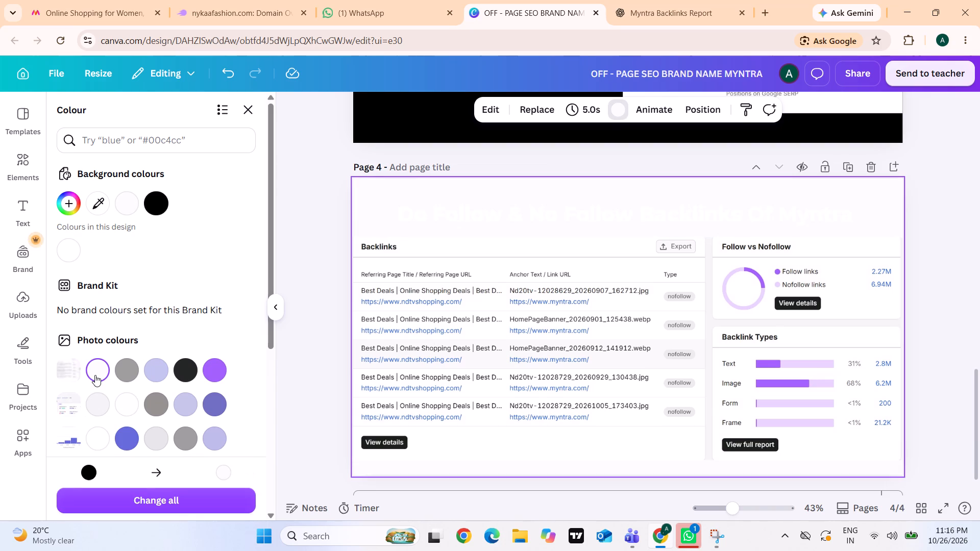
# Set the text colour of the page 4 heading to black.
pyautogui.click(591, 224)
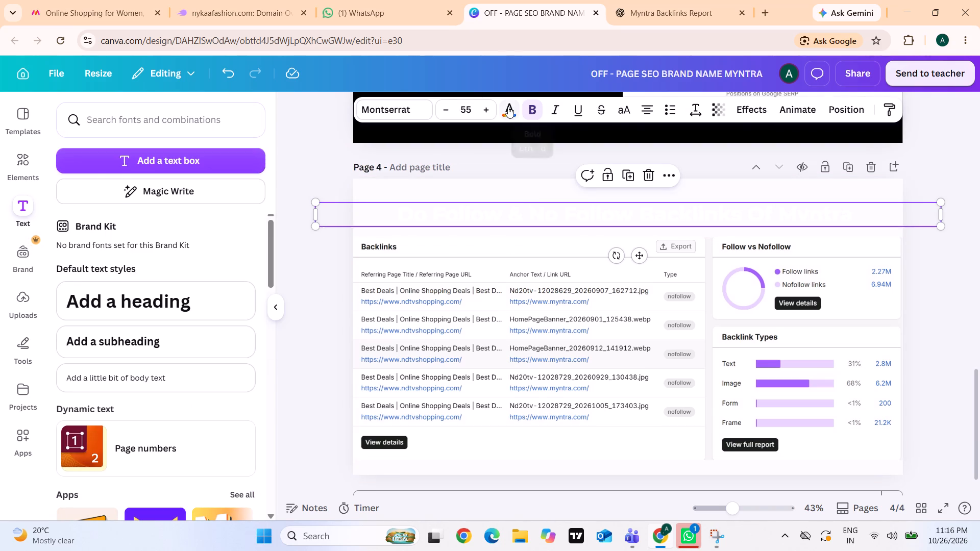
pyautogui.click(508, 107)
pyautogui.click(92, 259)
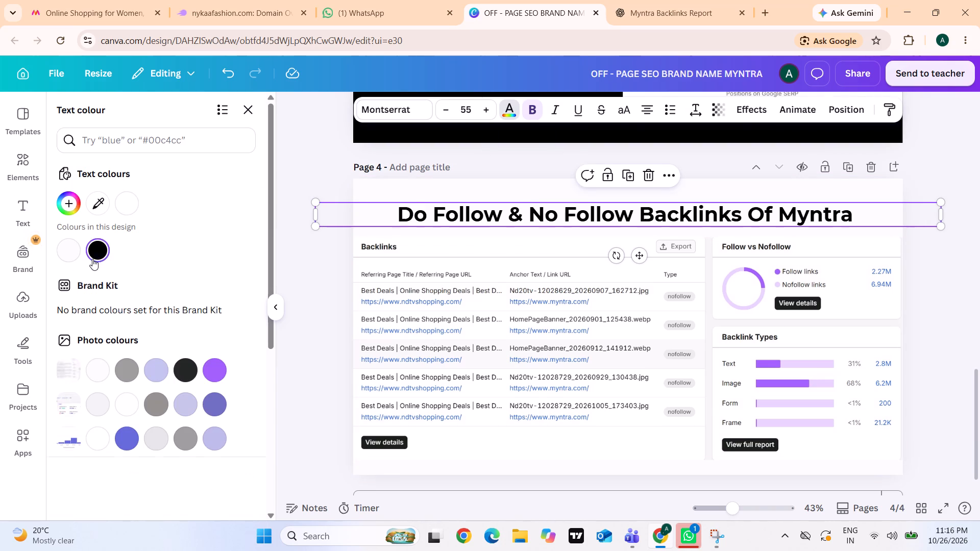
pyautogui.click(294, 251)
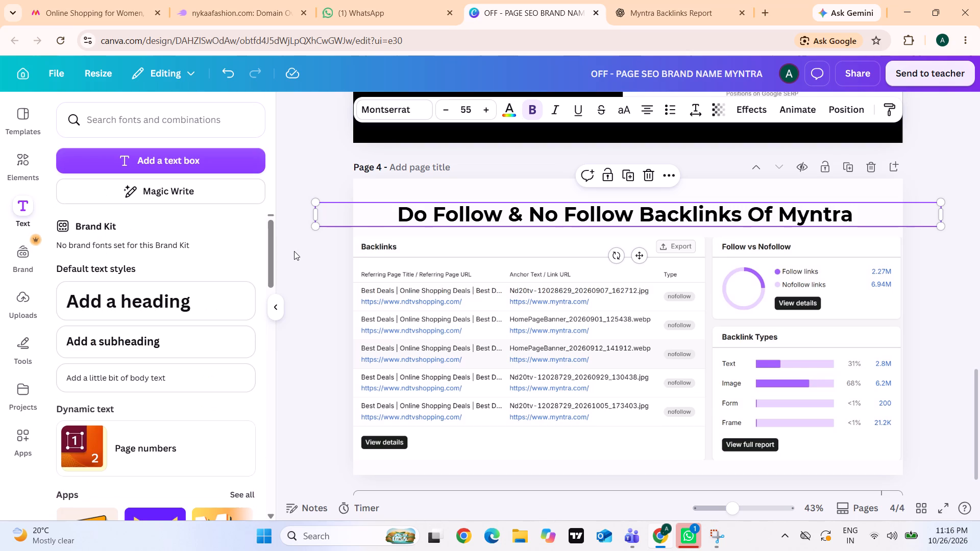
pyautogui.click(294, 251)
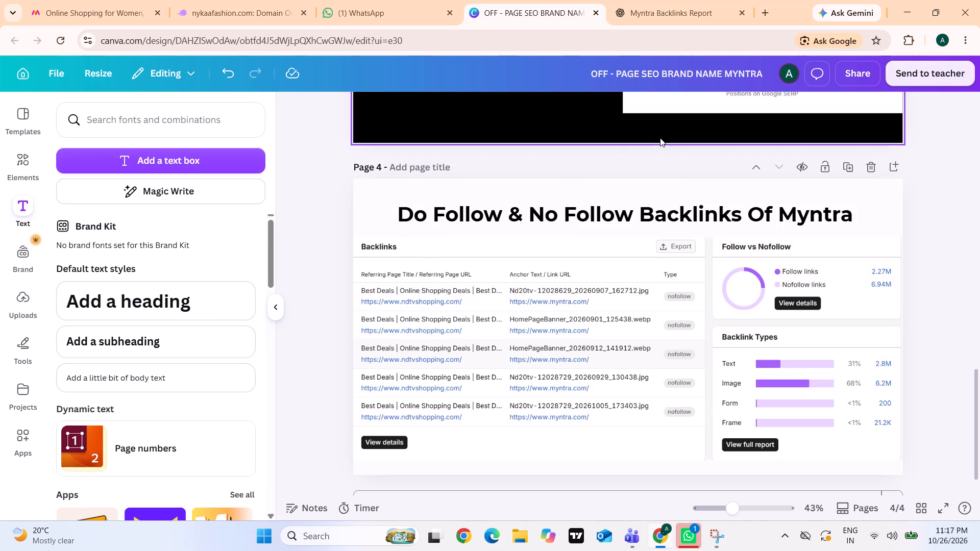
# Change the page 2 background to the same off-white colour used on page 4.
pyautogui.scroll(5, 660, 138)
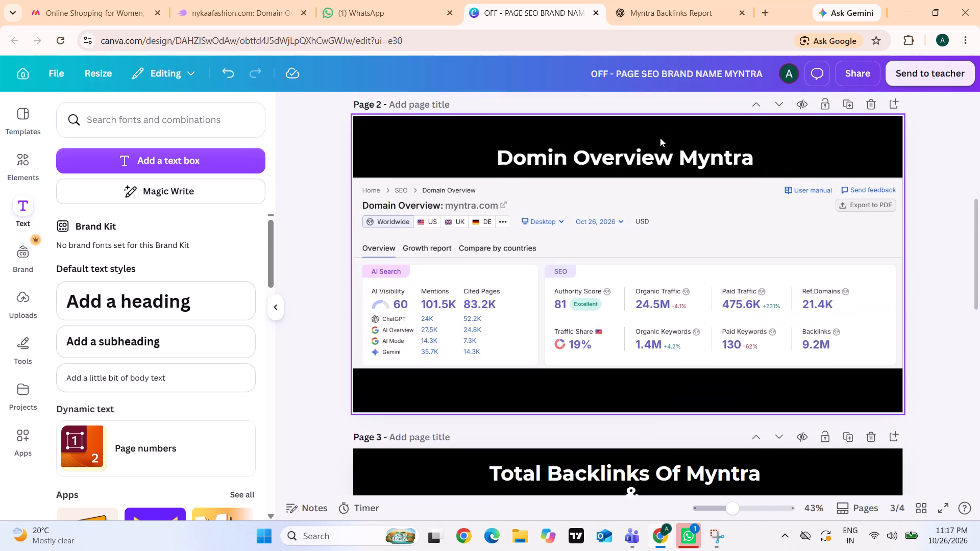
pyautogui.scroll(1, 660, 138)
pyautogui.scroll(7, 658, 191)
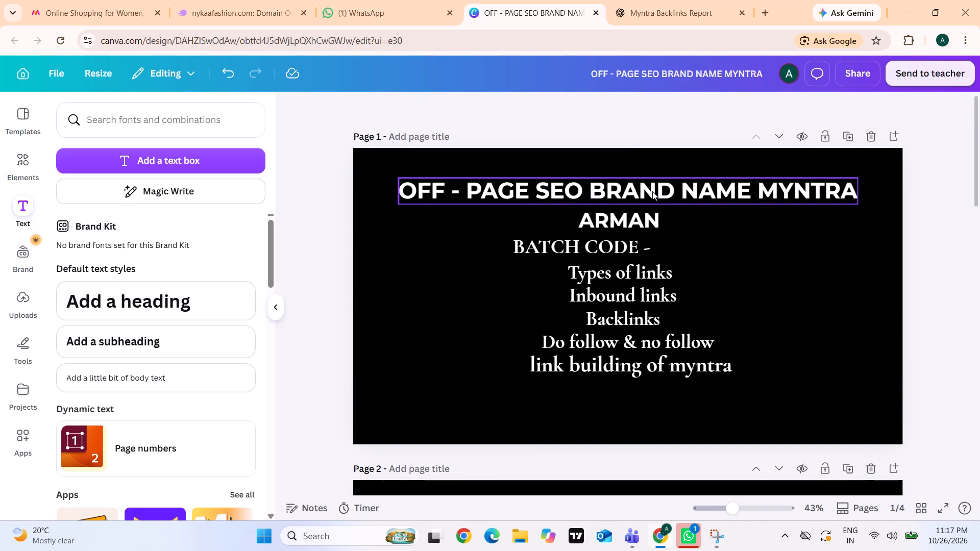
pyautogui.scroll(-3, 727, 290)
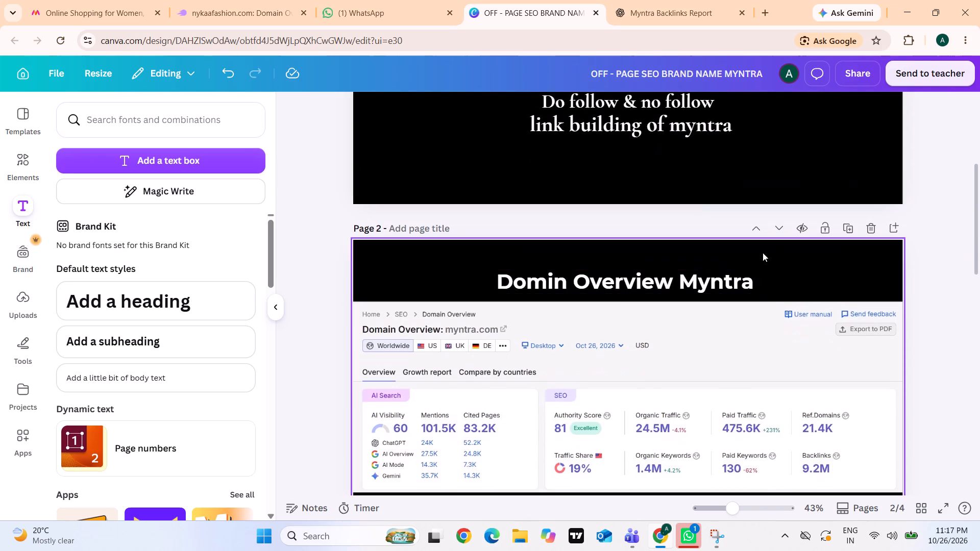
pyautogui.click(770, 256)
pyautogui.click(625, 106)
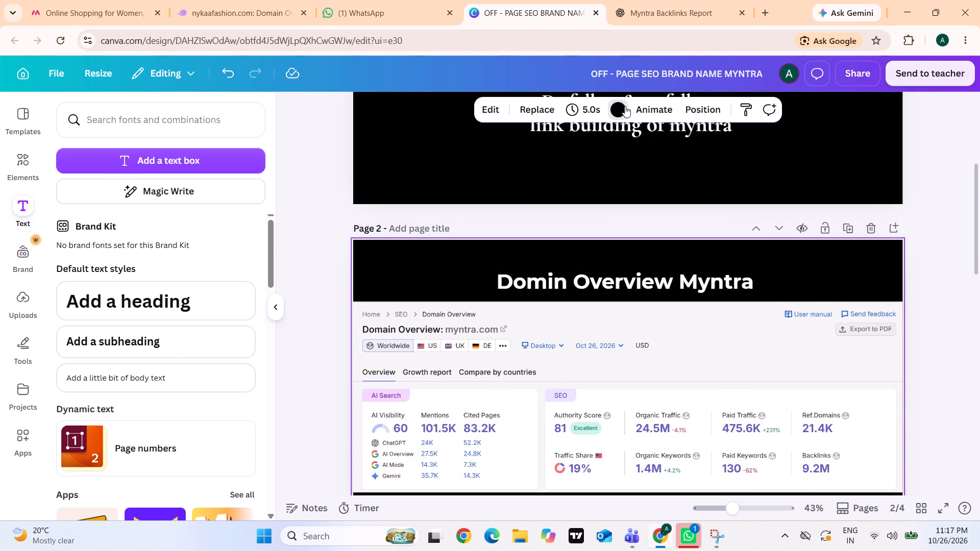
pyautogui.moveTo(122, 219); pyautogui.dragTo(125, 209)
pyautogui.click(125, 209)
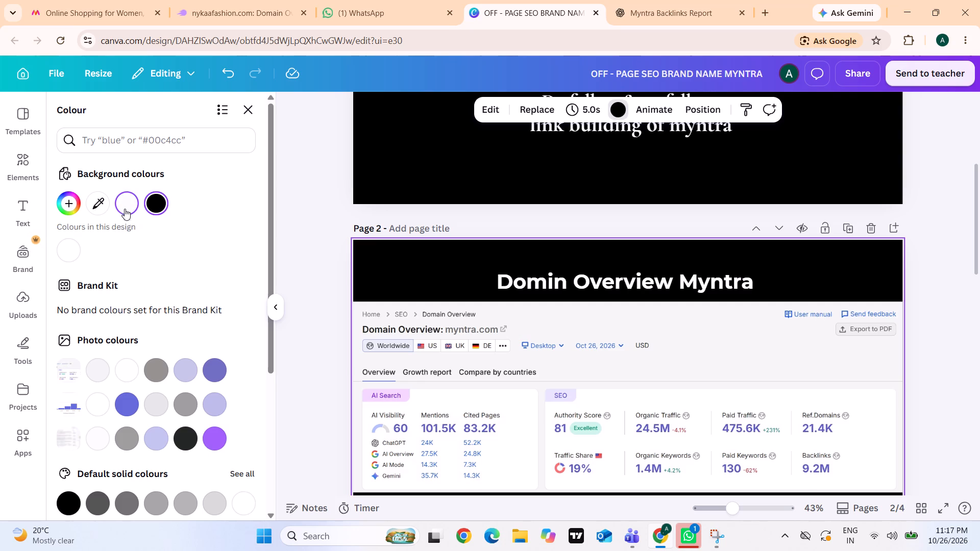
# Set the text colour of the "Domin Overview Myntra" heading on page 2 to black (#000000).
pyautogui.click(566, 294)
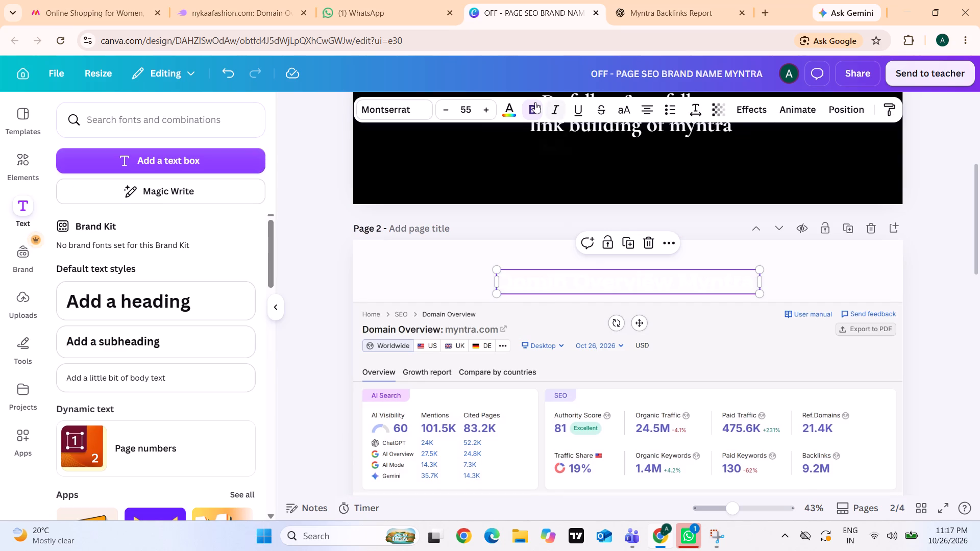
pyautogui.click(511, 106)
pyautogui.click(162, 201)
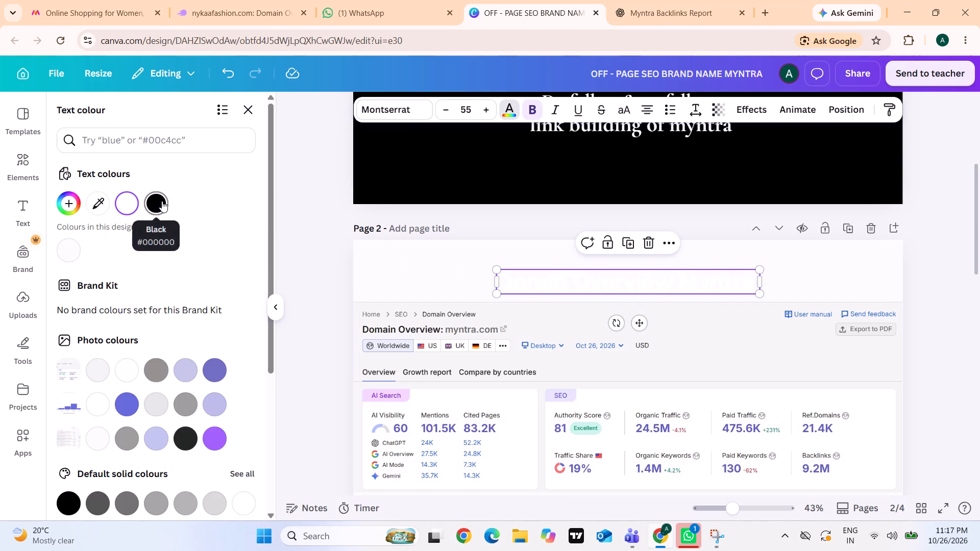
pyautogui.scroll(-3, 489, 252)
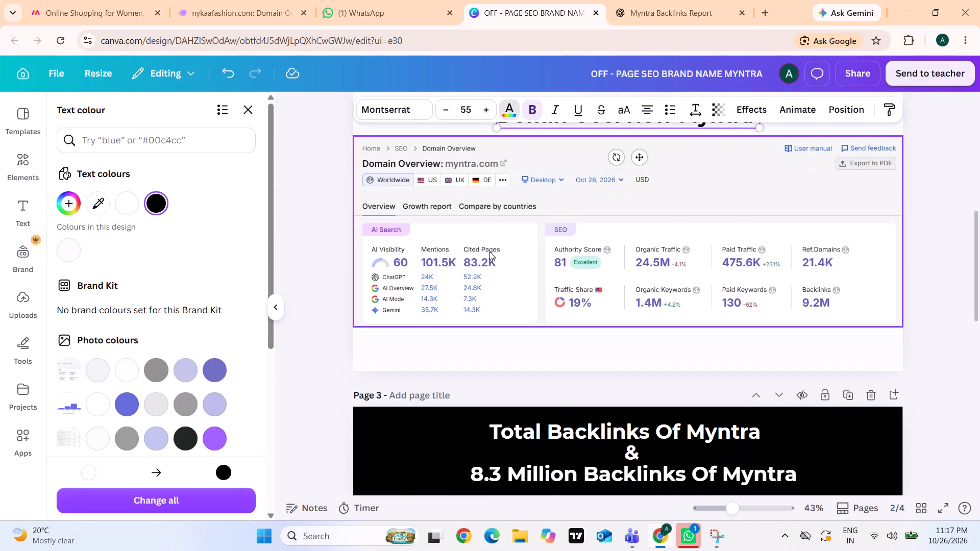
pyautogui.scroll(1, 489, 252)
pyautogui.click(335, 189)
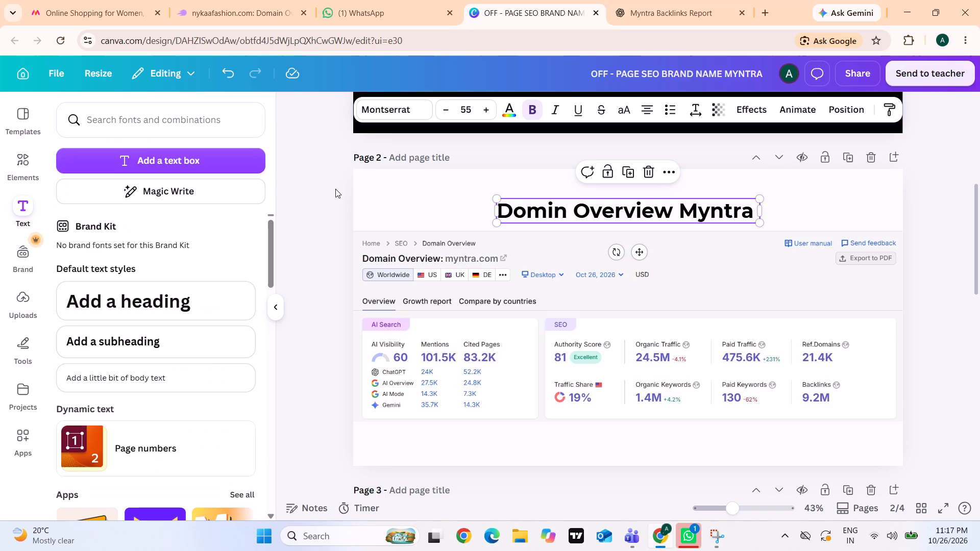
pyautogui.click(335, 189)
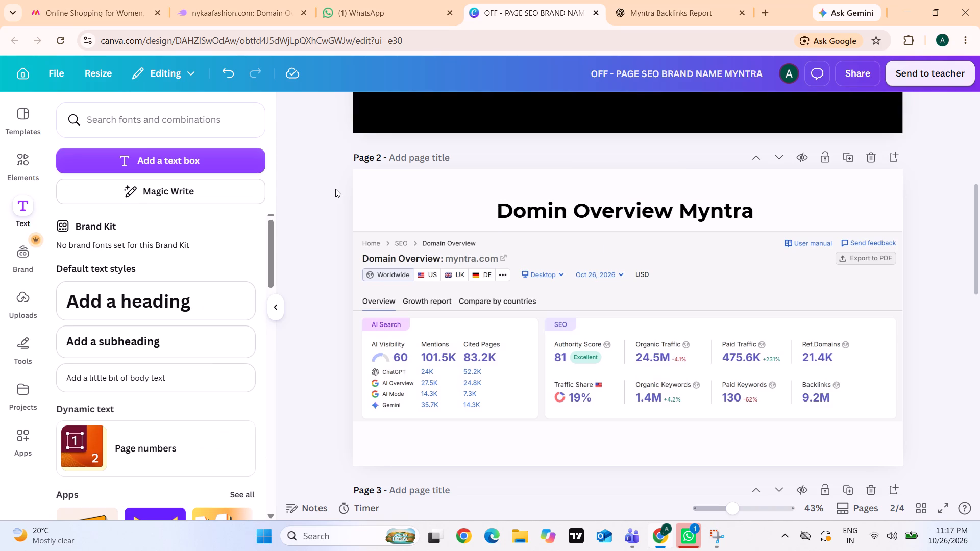
# Set the text colour of all three heading lines on page 3, including the "&", to black.
pyautogui.scroll(-4, 335, 189)
pyautogui.click(472, 219)
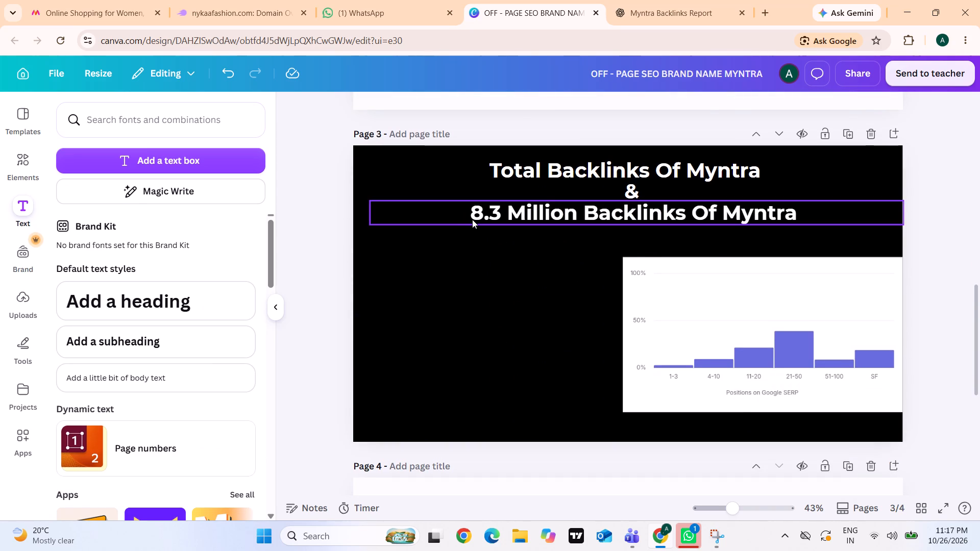
pyautogui.click(505, 119)
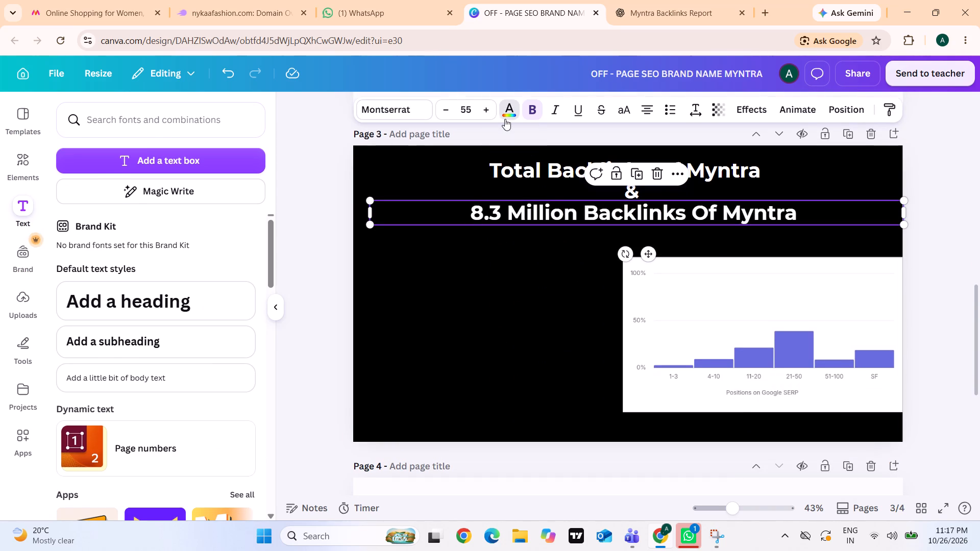
pyautogui.click(155, 202)
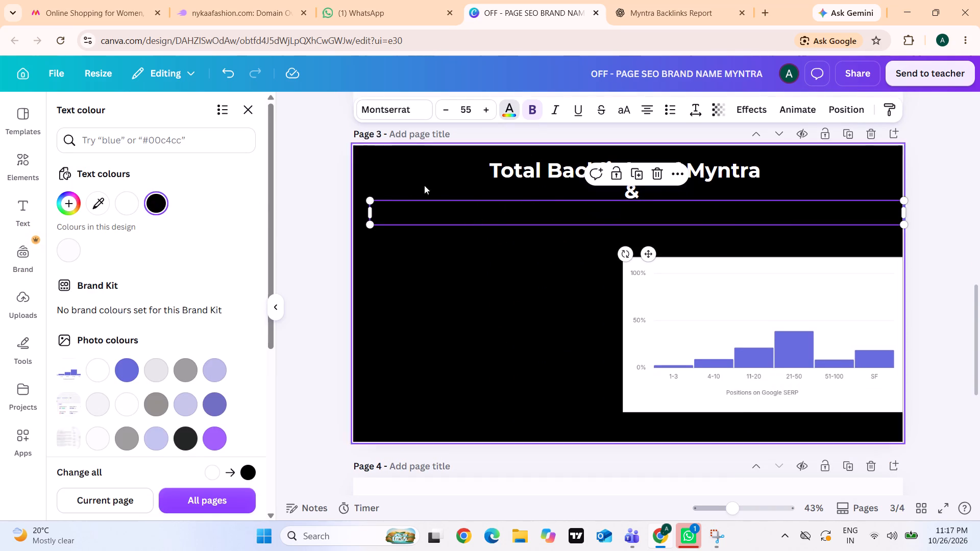
pyautogui.click(499, 167)
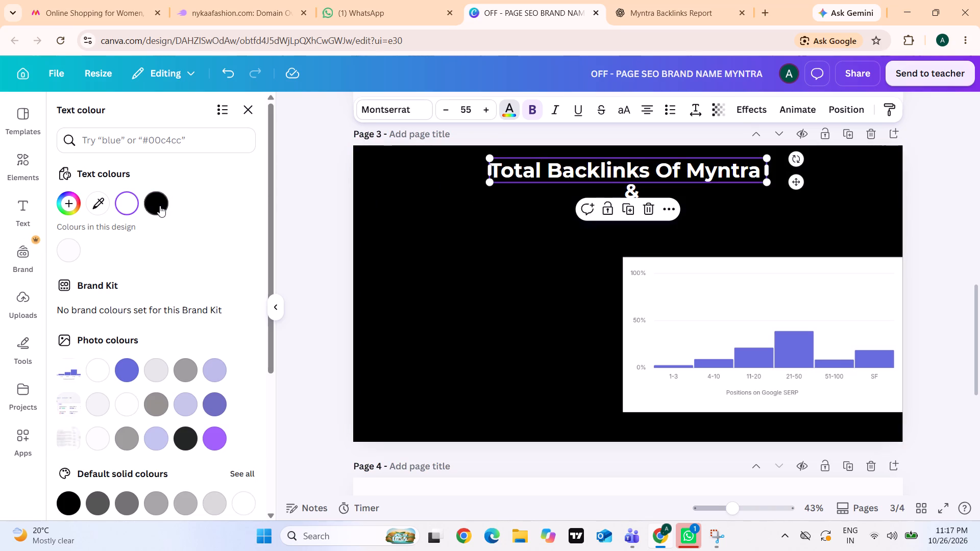
pyautogui.click(160, 206)
pyautogui.click(597, 191)
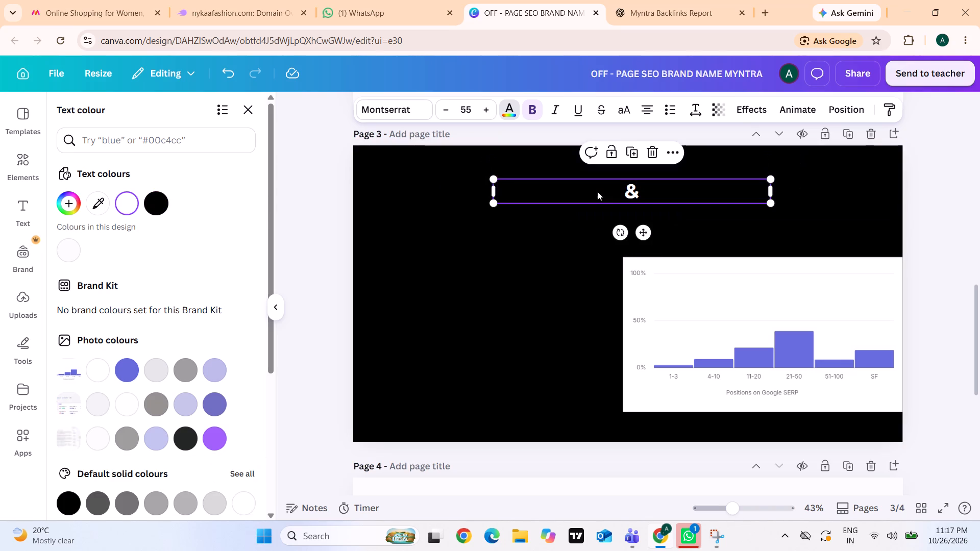
pyautogui.click(155, 205)
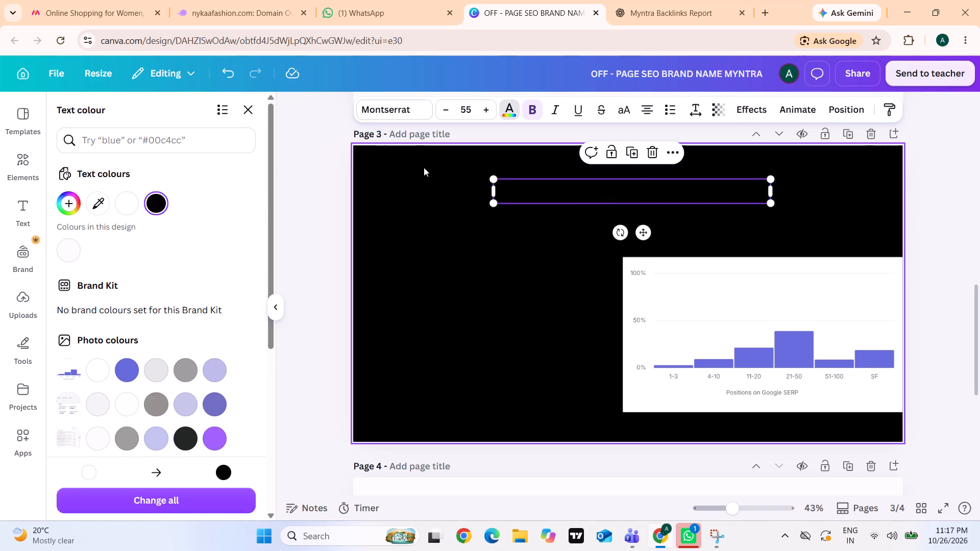
# Change the page 3 background from black to the same off-white colour used on the other content pages.
pyautogui.click(424, 167)
pyautogui.click(618, 109)
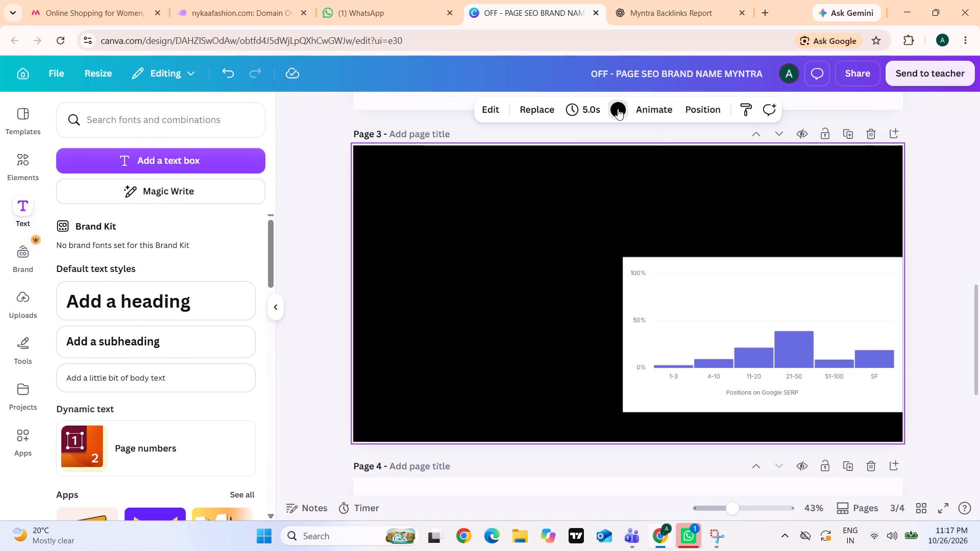
pyautogui.click(125, 209)
# Add a new blank page after page 4, the "Do Follow & No Follow Backlinks Of Myntra" page.
pyautogui.scroll(-1, 287, 246)
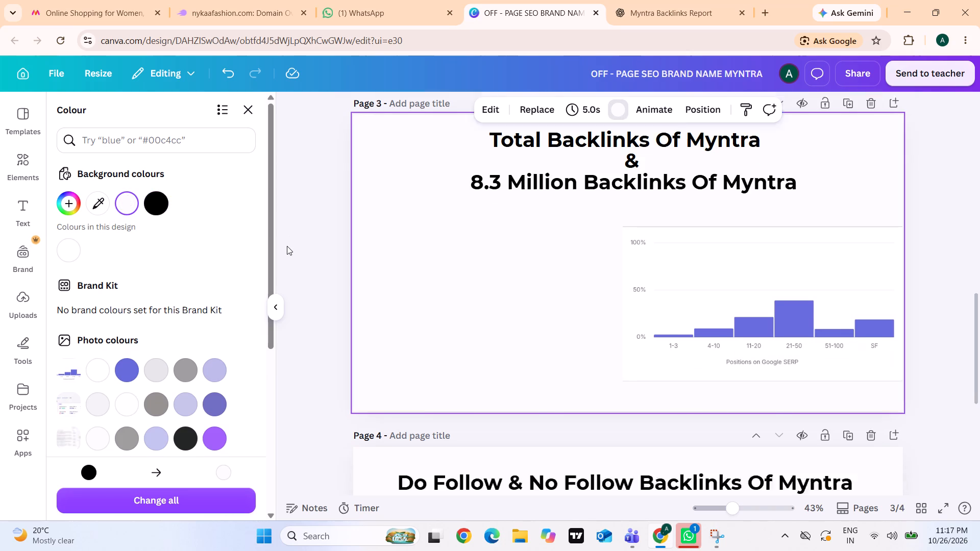
pyautogui.scroll(-3, 287, 246)
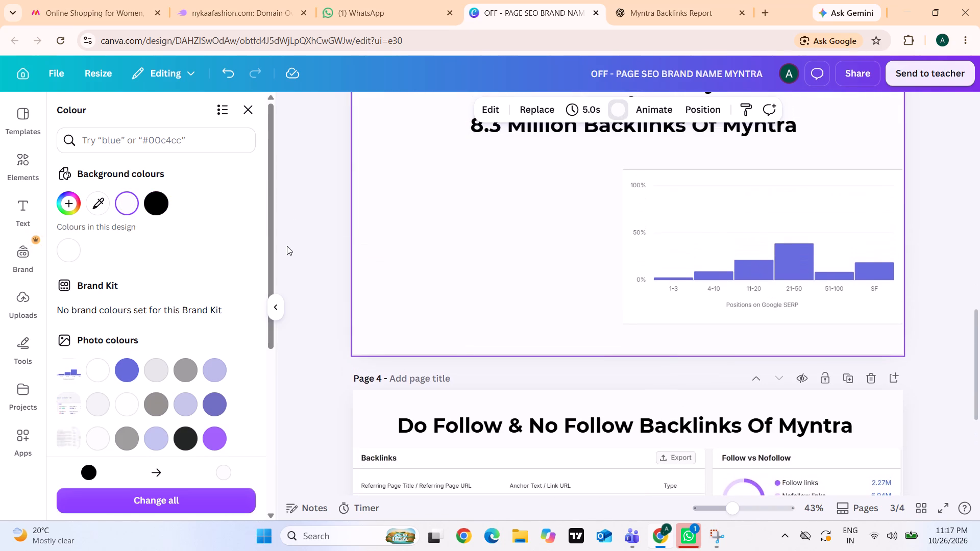
pyautogui.scroll(-2, 287, 246)
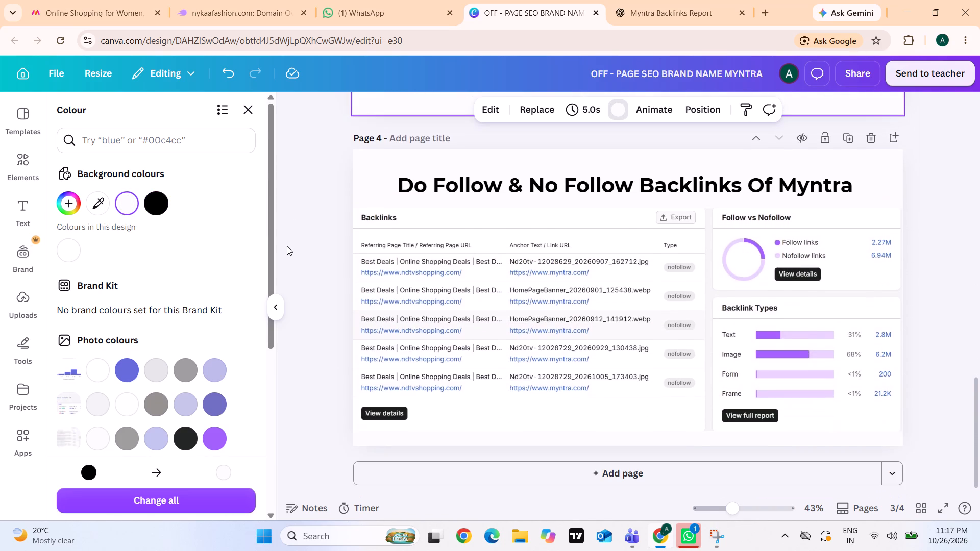
pyautogui.scroll(-1, 287, 246)
pyautogui.scroll(4, 287, 246)
pyautogui.scroll(-8, 287, 246)
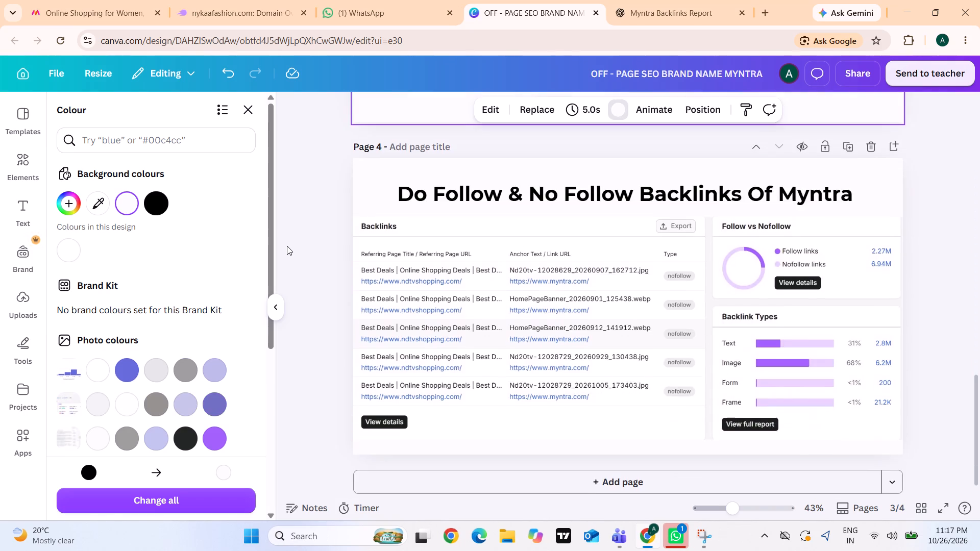
pyautogui.scroll(-3, 287, 246)
pyautogui.click(893, 133)
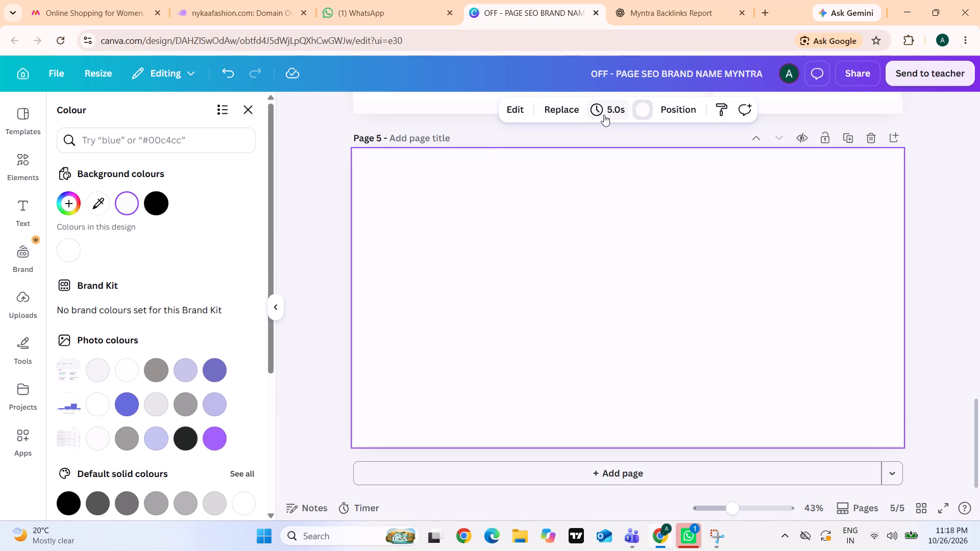
# Add a heading to the blank page 5 with the text "Refering Domin".
pyautogui.click(18, 227)
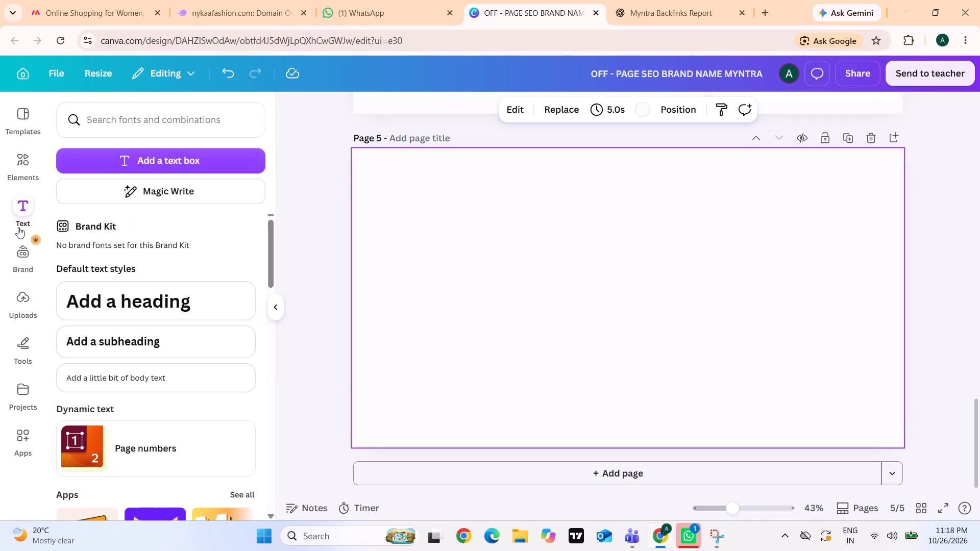
pyautogui.click(184, 306)
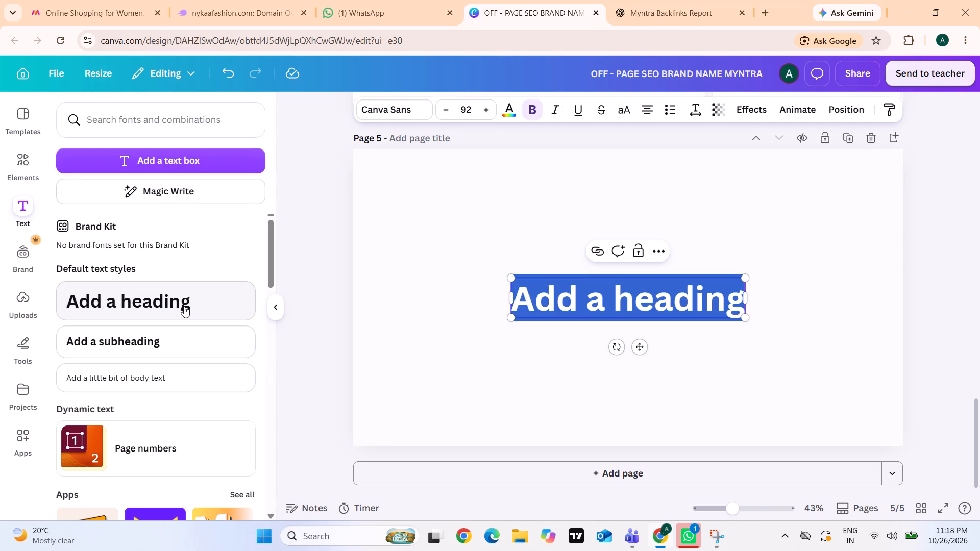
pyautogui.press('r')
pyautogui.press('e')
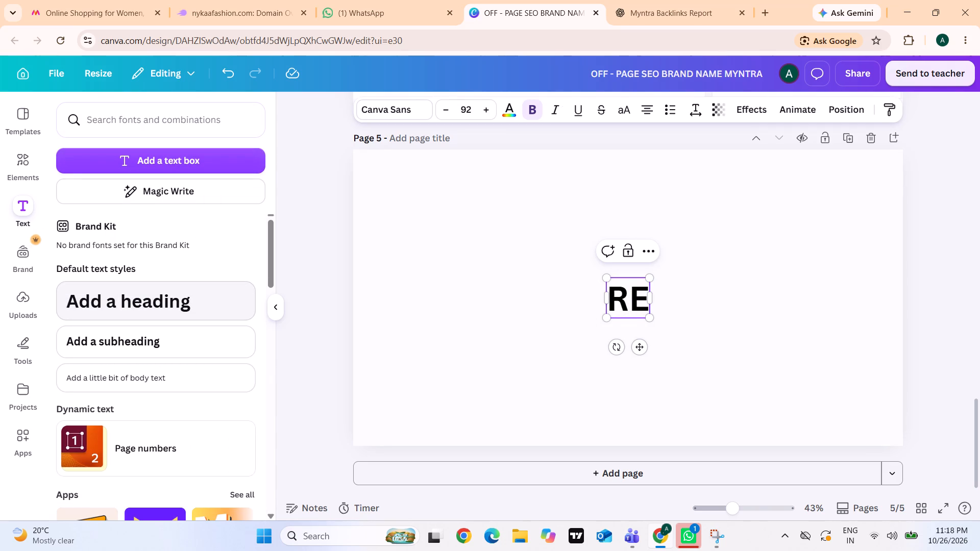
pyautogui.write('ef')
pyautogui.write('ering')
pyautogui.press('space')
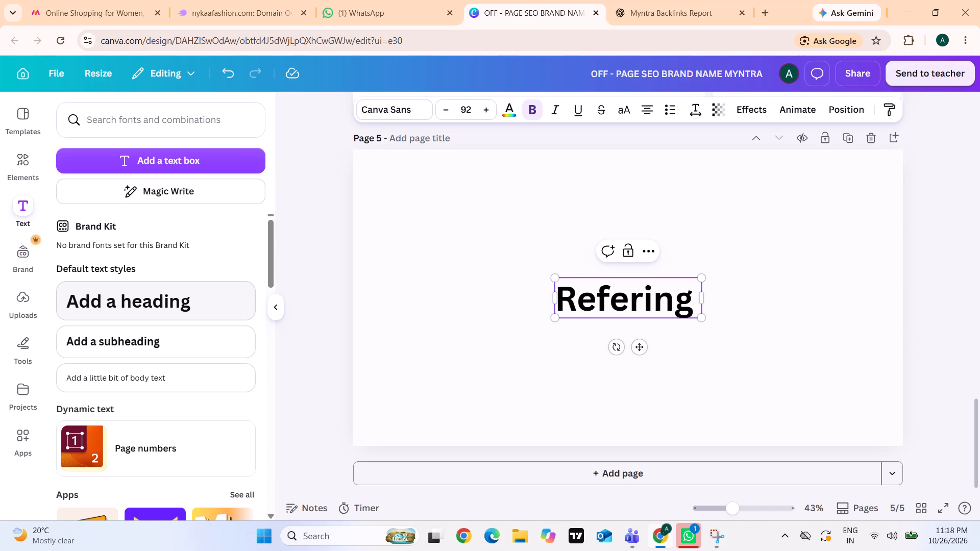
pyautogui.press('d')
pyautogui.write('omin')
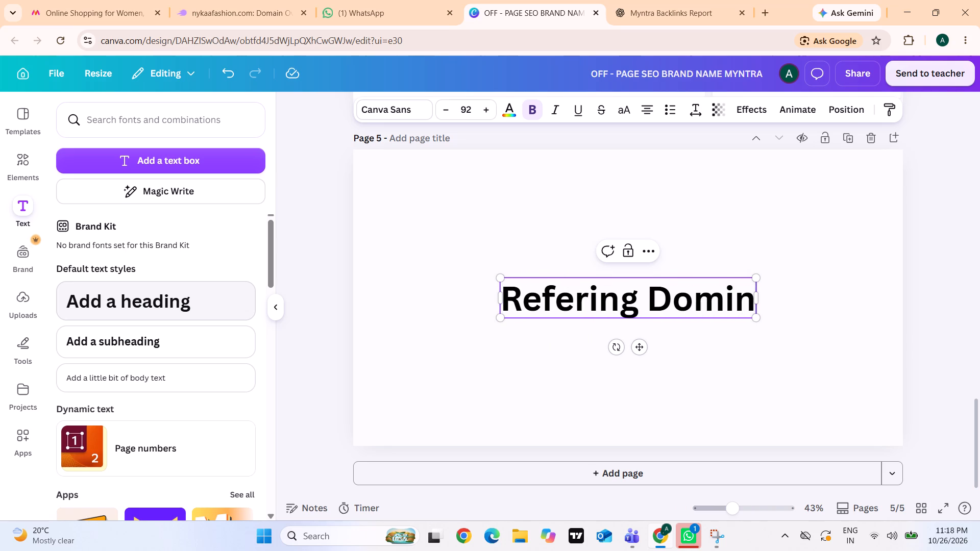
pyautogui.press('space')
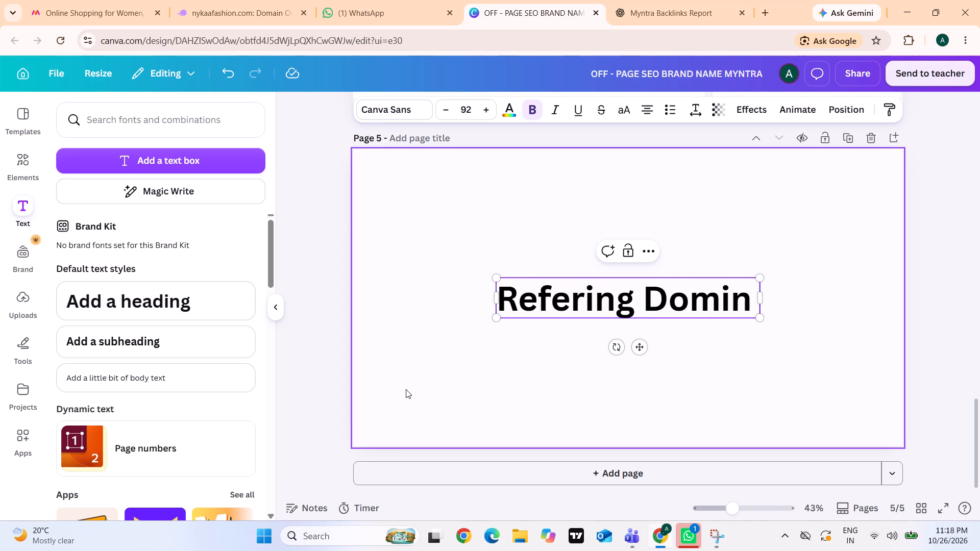
pyautogui.click(406, 389)
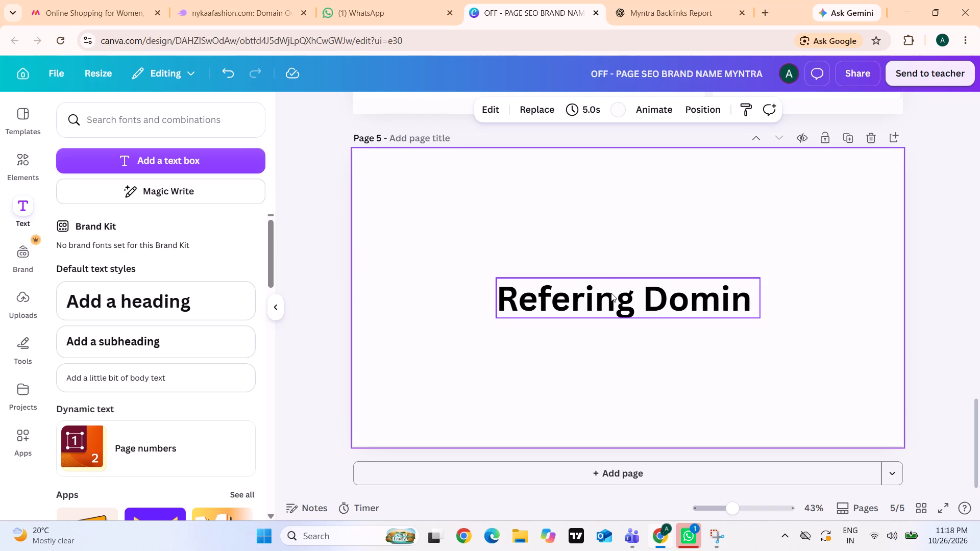
# Format the "Refering Domin" heading on page 5 in Montserrat at font size 55.
pyautogui.click(569, 299)
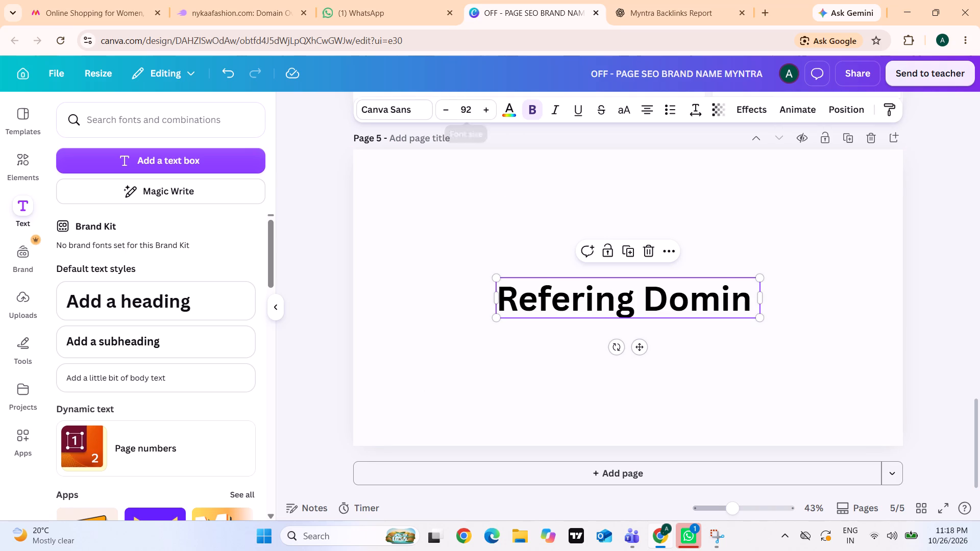
pyautogui.click(474, 111)
pyautogui.press('BackSpace')
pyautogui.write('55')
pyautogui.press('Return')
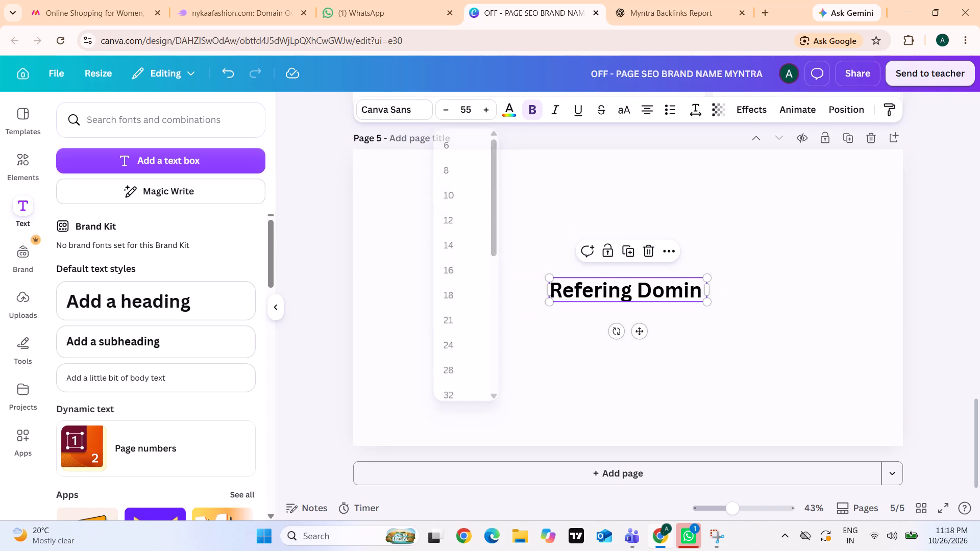
pyautogui.click(389, 99)
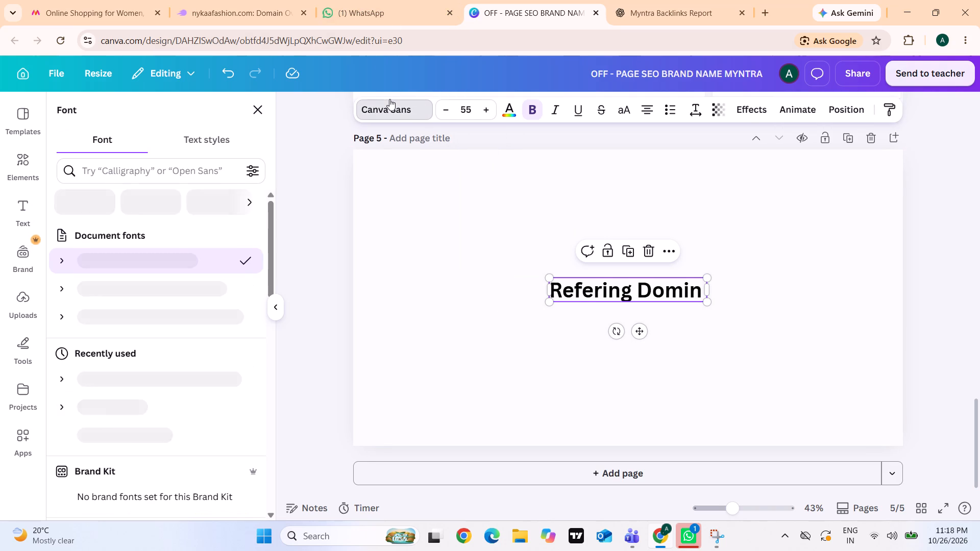
pyautogui.click(161, 313)
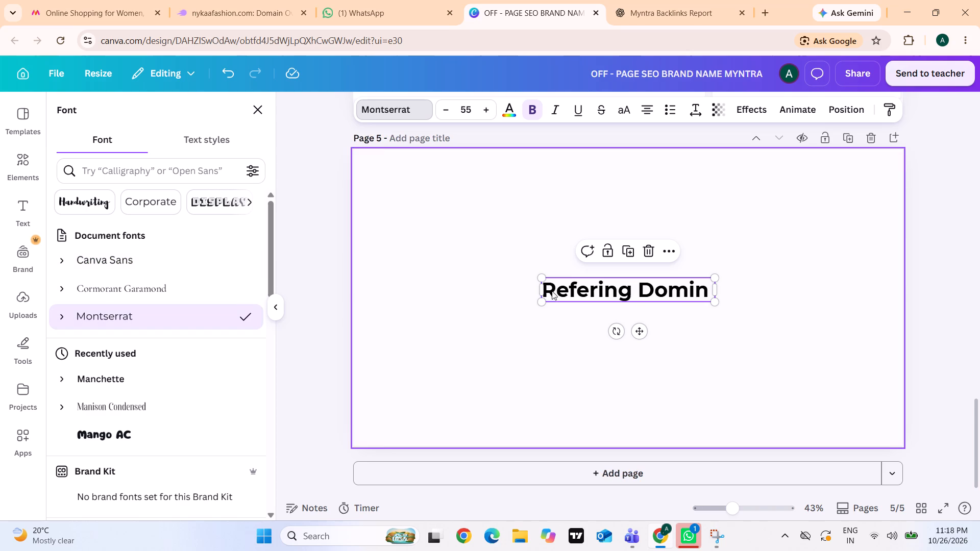
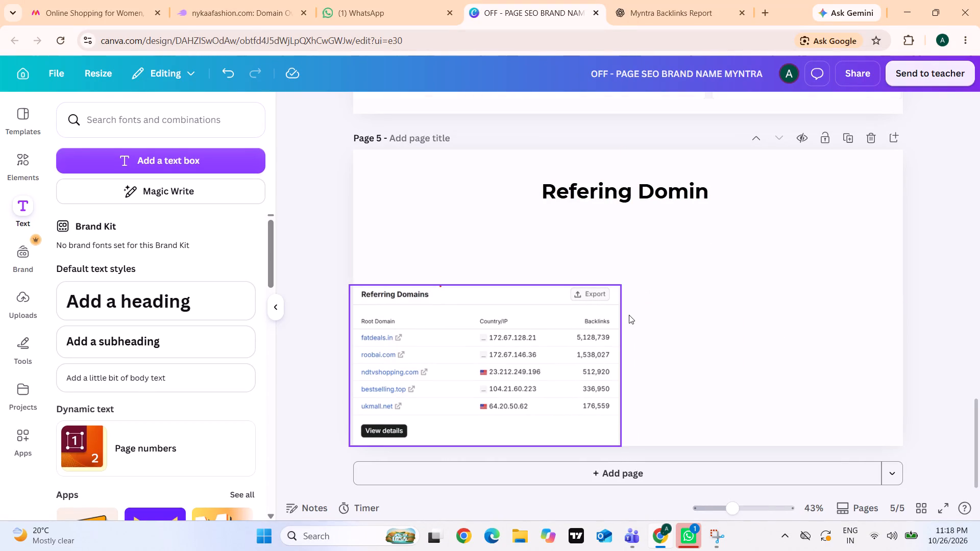
# Enlarge the Referring Domains report image on page 5 to about 1,542 × 916 and centre it horizontally on the page.
pyautogui.click(617, 291)
pyautogui.moveTo(618, 287); pyautogui.dragTo(776, 208)
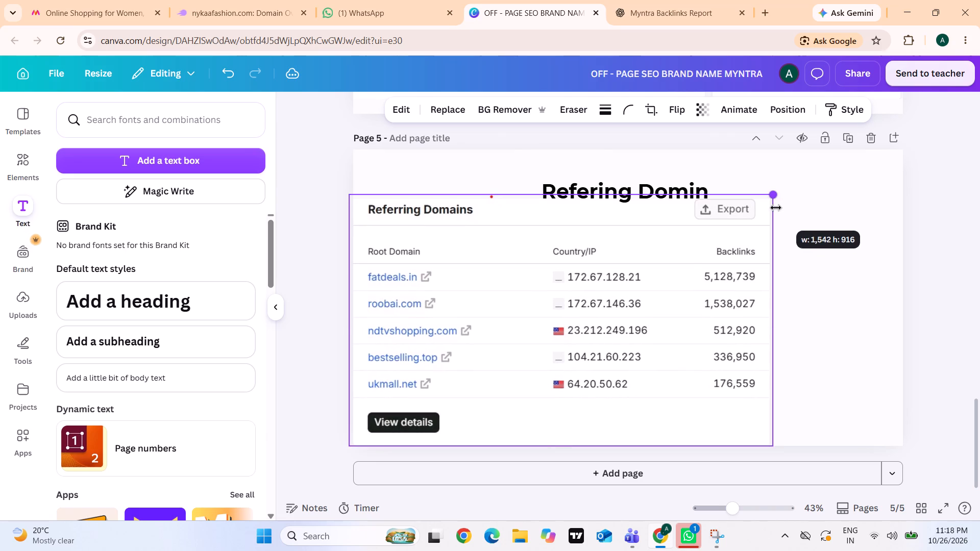
pyautogui.moveTo(688, 270); pyautogui.dragTo(741, 271)
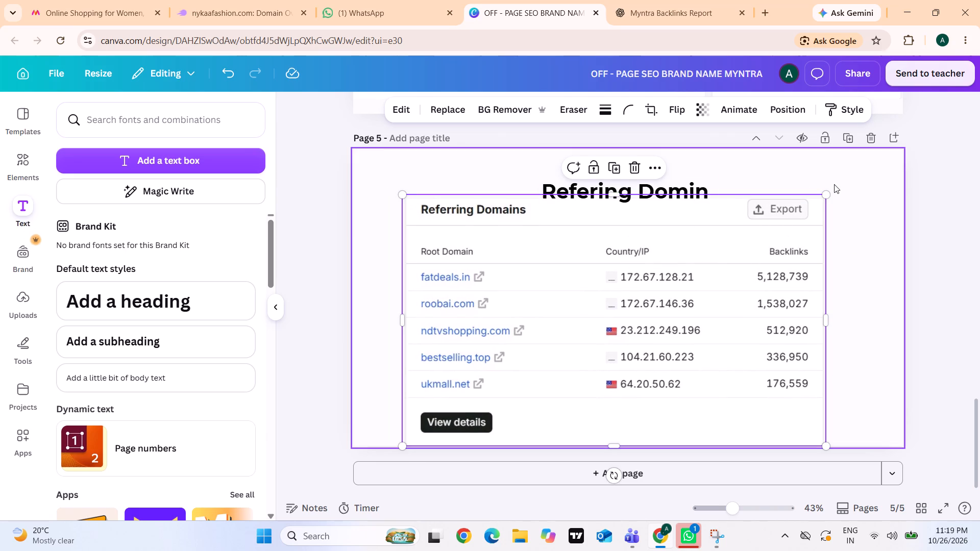
# Resize the Referring Domains screenshot on page 5 to about 1,655 wide, with its top edge just below the "Refering Domin" heading.
pyautogui.moveTo(829, 194); pyautogui.dragTo(812, 212)
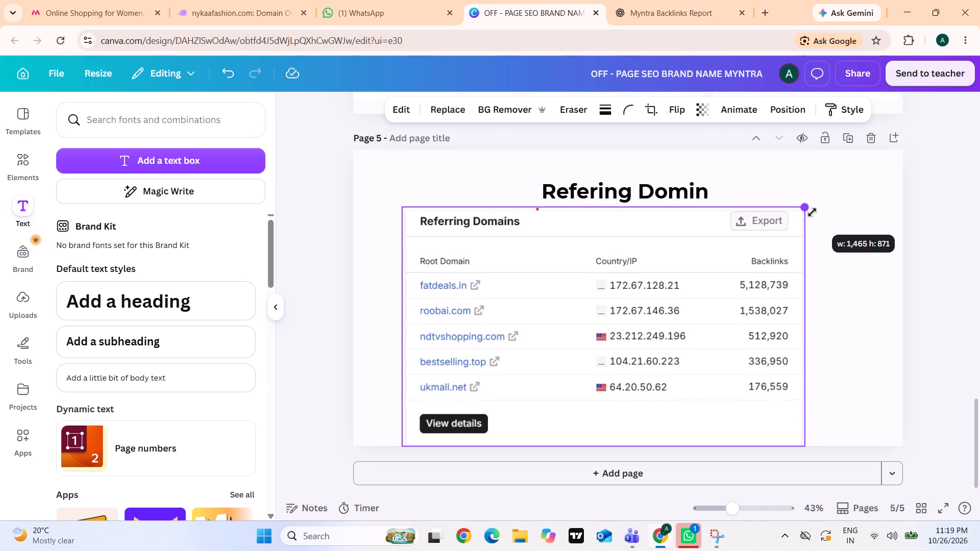
pyautogui.moveTo(812, 212); pyautogui.dragTo(808, 219)
pyautogui.moveTo(804, 317); pyautogui.dragTo(870, 323)
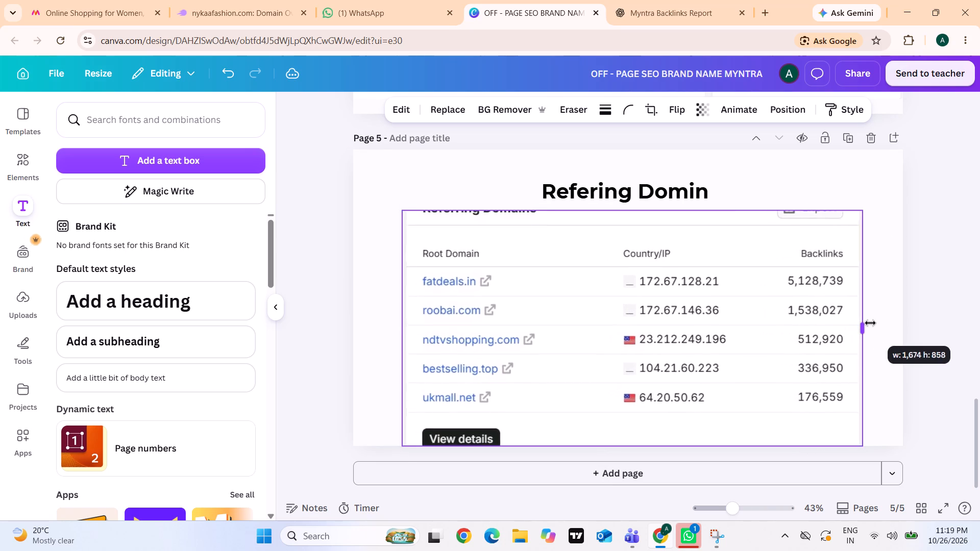
pyautogui.moveTo(870, 323); pyautogui.dragTo(868, 323)
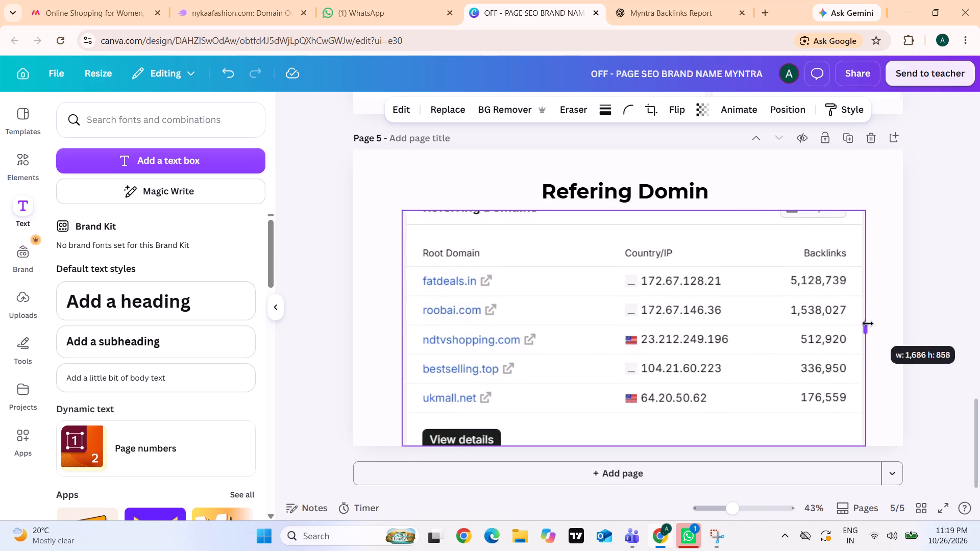
pyautogui.moveTo(868, 323); pyautogui.dragTo(799, 345)
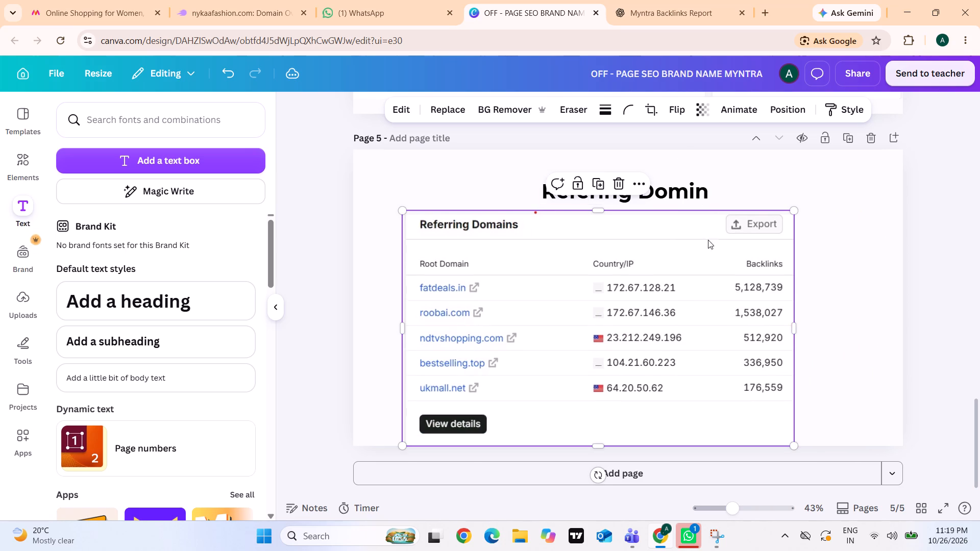
pyautogui.moveTo(793, 209); pyautogui.dragTo(743, 257)
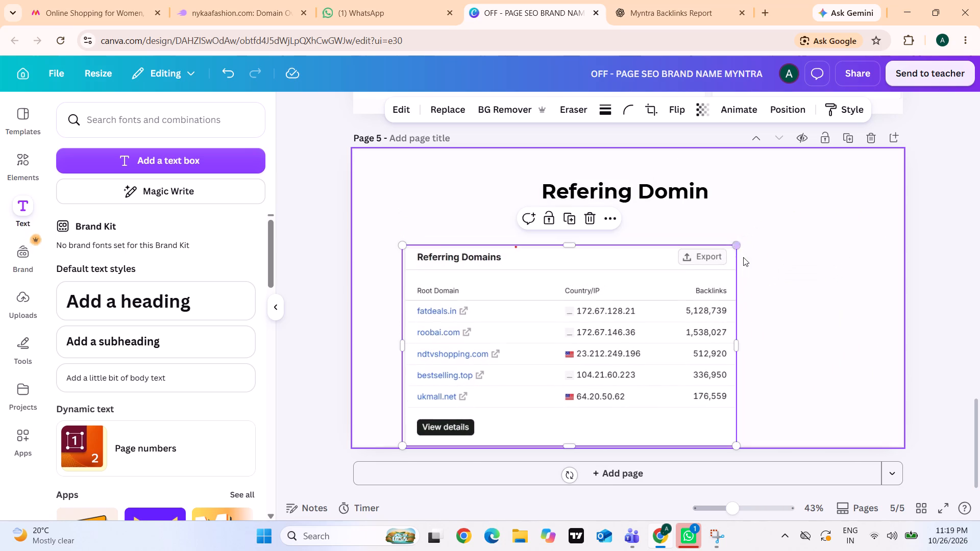
pyautogui.moveTo(736, 345); pyautogui.dragTo(860, 363)
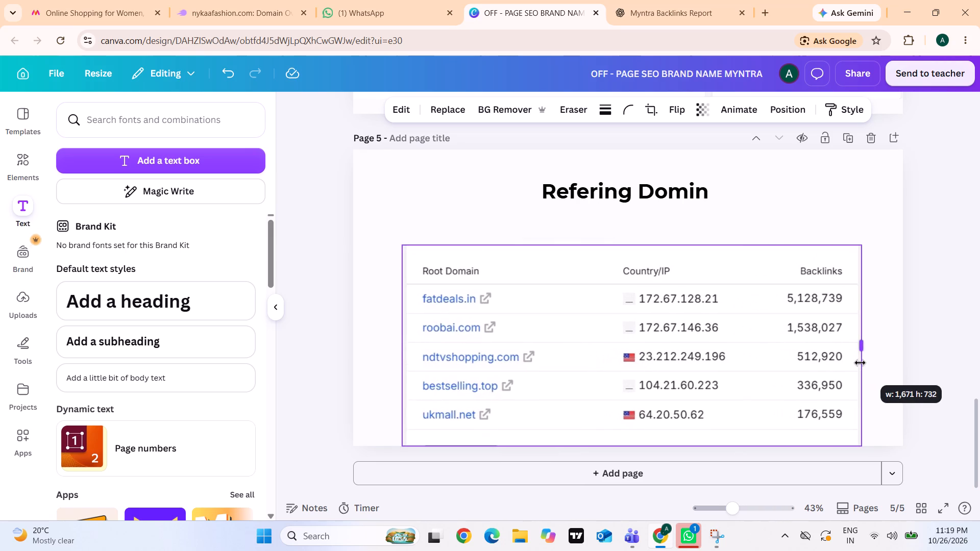
pyautogui.moveTo(860, 363); pyautogui.dragTo(856, 363)
pyautogui.moveTo(630, 244); pyautogui.dragTo(628, 240)
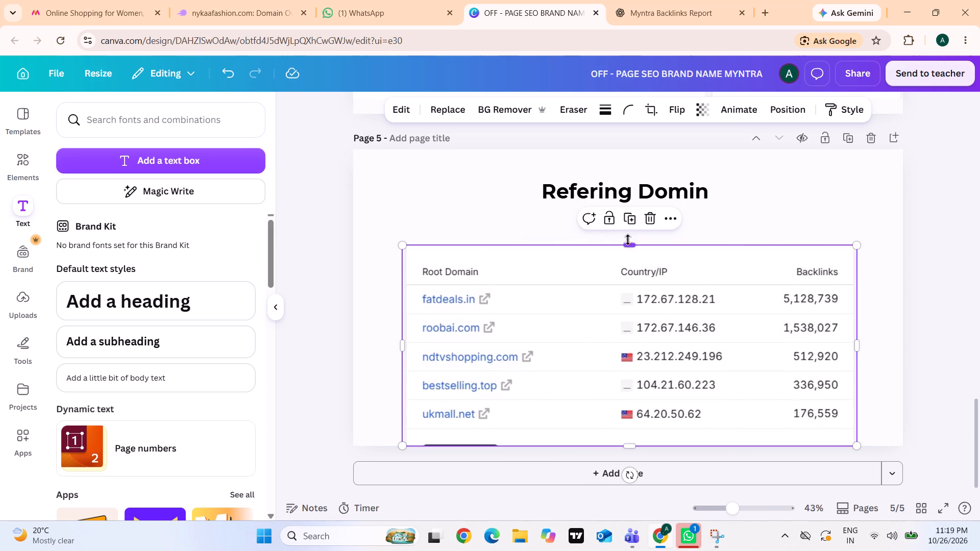
pyautogui.moveTo(628, 240); pyautogui.dragTo(626, 207)
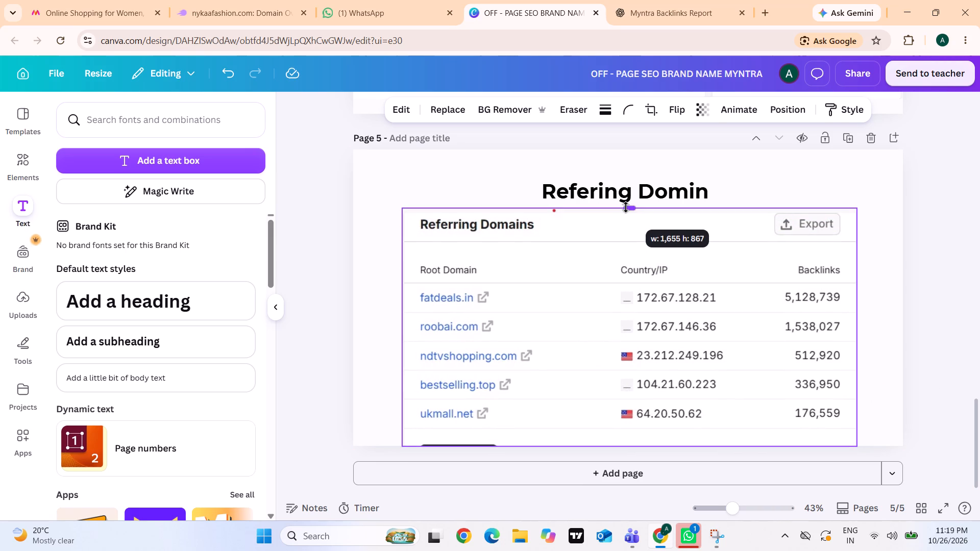
pyautogui.moveTo(626, 207); pyautogui.dragTo(627, 213)
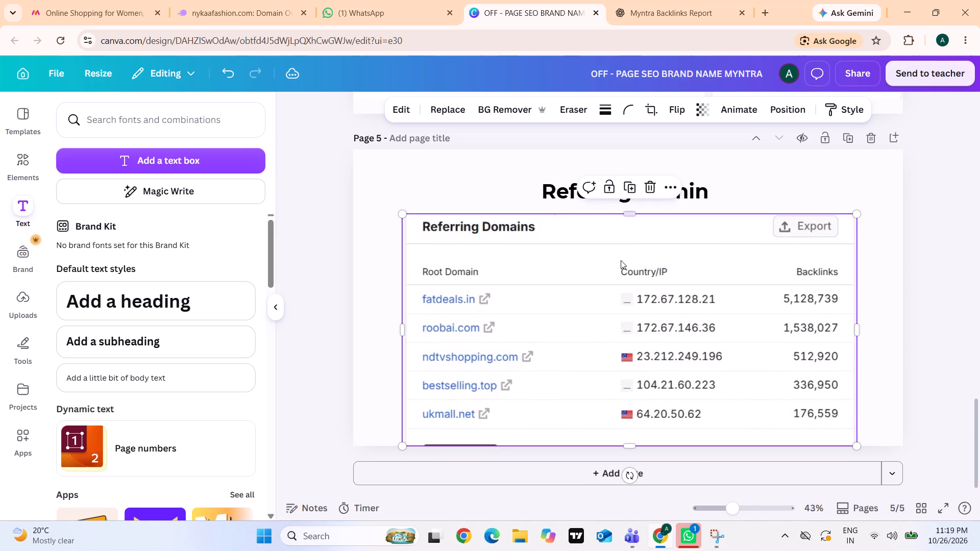
# Reposition the Referring Domains screenshot and extend its lower edge to about 928 high to include the "View details" button, centring it on the page.
pyautogui.moveTo(621, 260); pyautogui.dragTo(607, 251)
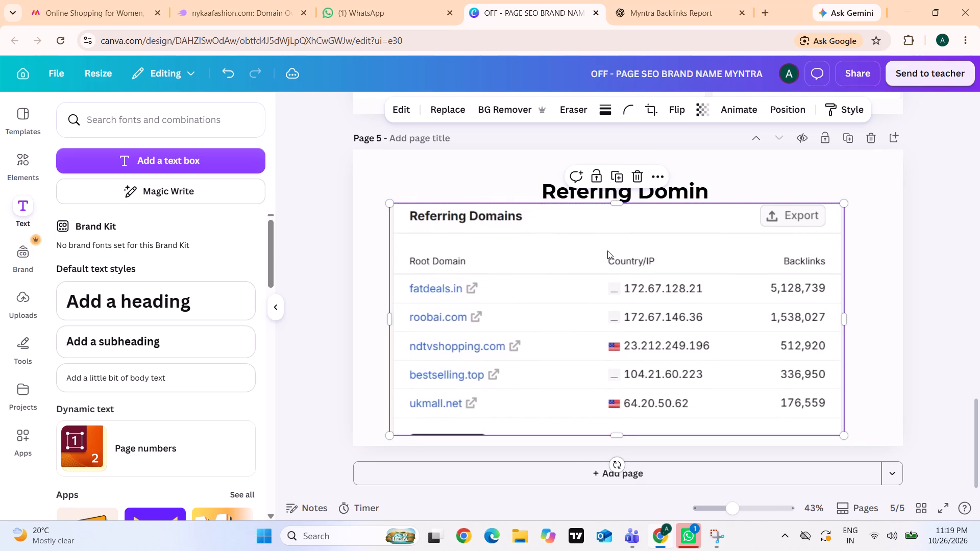
pyautogui.moveTo(610, 433); pyautogui.dragTo(610, 446)
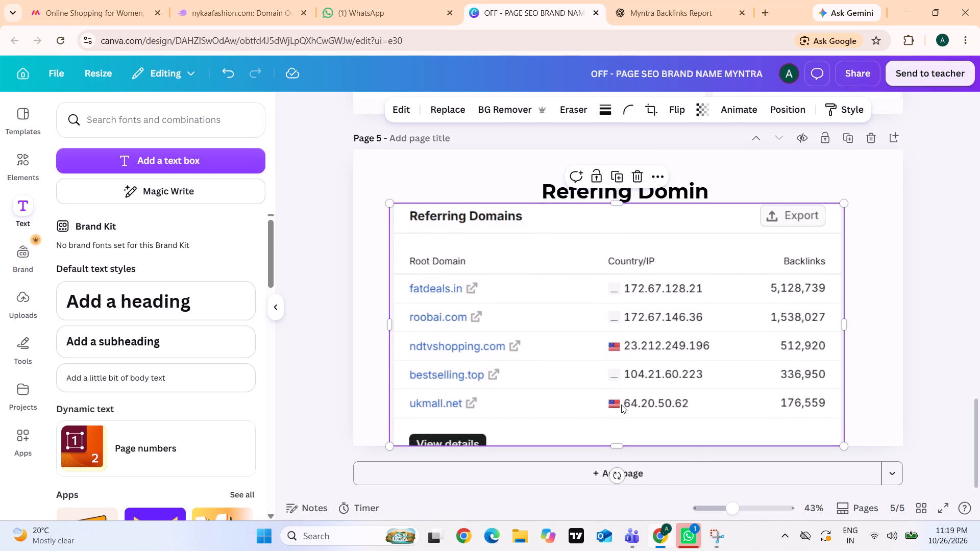
pyautogui.moveTo(621, 405); pyautogui.dragTo(621, 394)
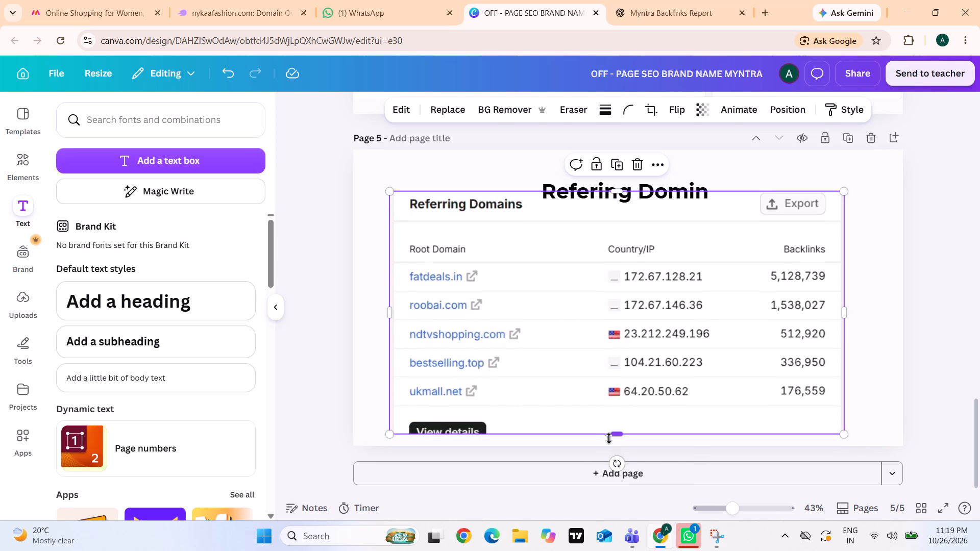
pyautogui.moveTo(615, 437); pyautogui.dragTo(615, 450)
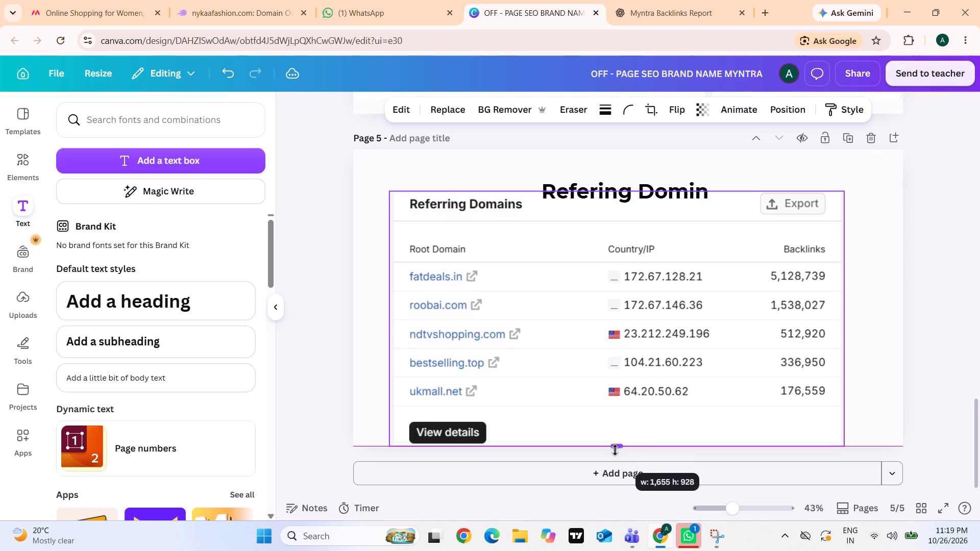
pyautogui.moveTo(615, 450); pyautogui.dragTo(615, 450)
pyautogui.moveTo(619, 436); pyautogui.dragTo(631, 437)
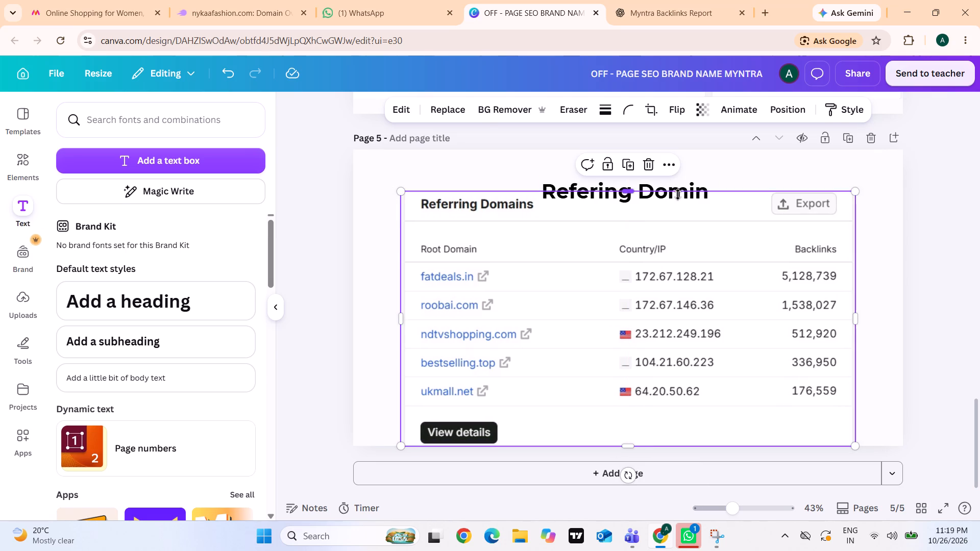
# Move the "Refering Domin" heading up towards the top edge of page 5, clear of the screenshot.
pyautogui.moveTo(573, 184); pyautogui.dragTo(573, 171)
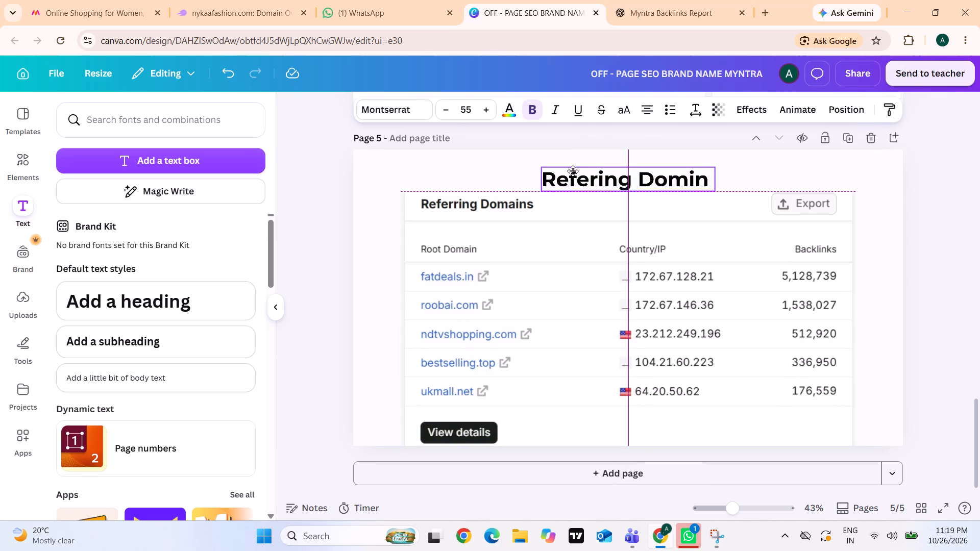
pyautogui.moveTo(573, 171); pyautogui.dragTo(570, 167)
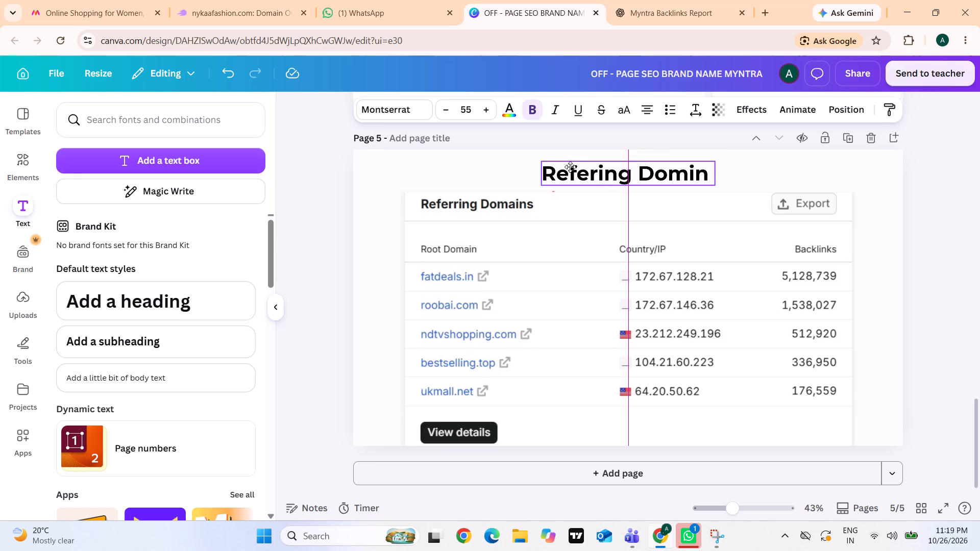
pyautogui.moveTo(570, 167); pyautogui.dragTo(567, 165)
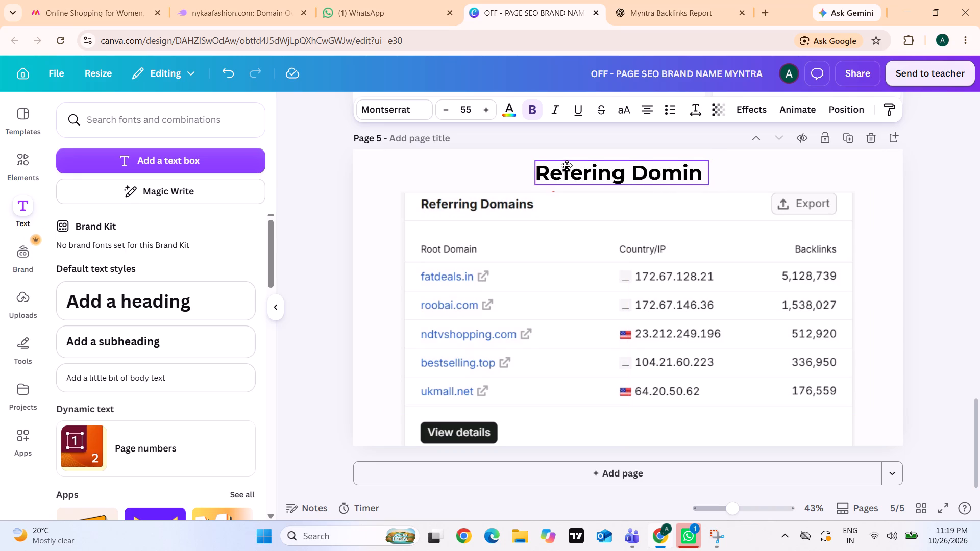
pyautogui.moveTo(567, 165); pyautogui.dragTo(567, 162)
# Shift the Referring Domains screenshot slightly up beneath the heading, keeping it horizontally centred on page 5.
pyautogui.moveTo(577, 267); pyautogui.dragTo(576, 262)
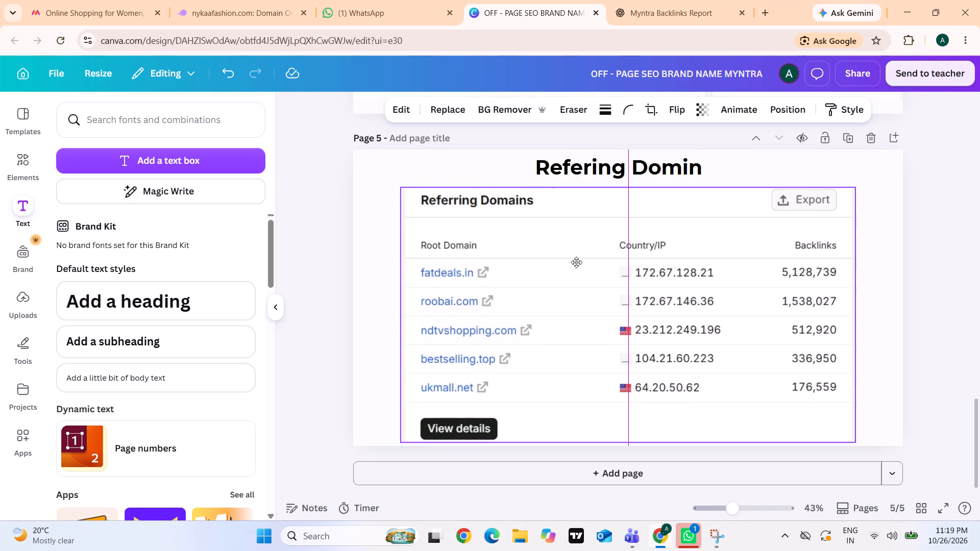
pyautogui.moveTo(576, 262); pyautogui.dragTo(575, 261)
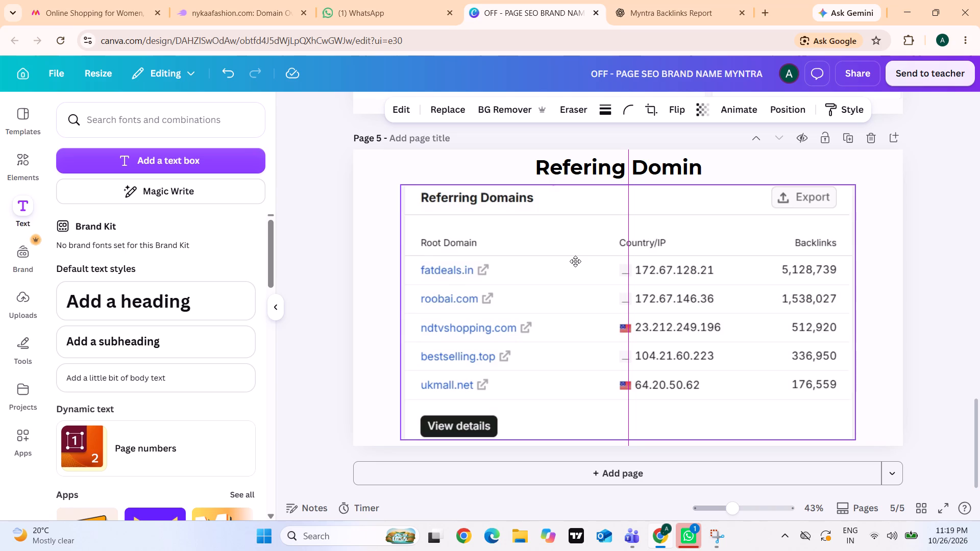
pyautogui.moveTo(575, 261); pyautogui.dragTo(575, 262)
# Fine-tune the position of the "Refering Domin" heading so it sits just above the screenshot on page 5.
pyautogui.moveTo(684, 166); pyautogui.dragTo(685, 168)
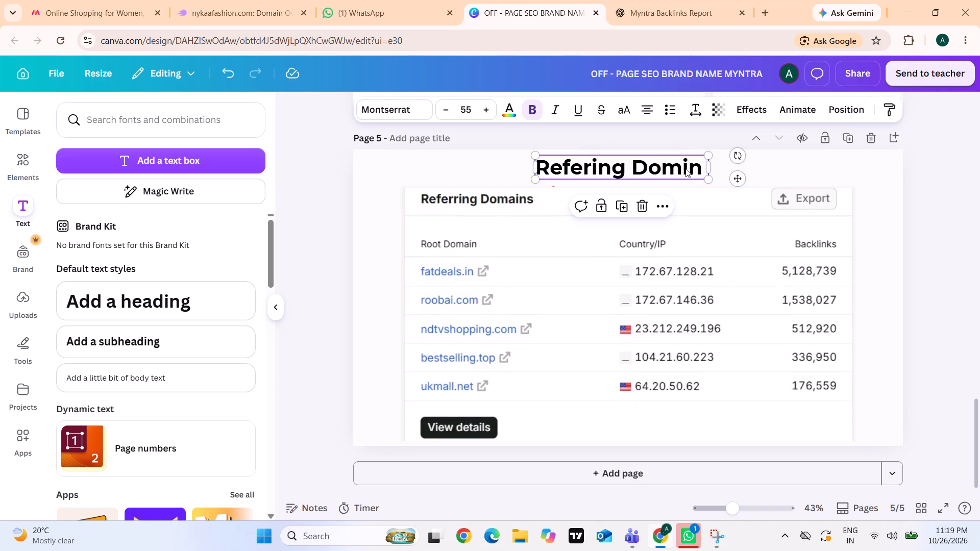
pyautogui.moveTo(685, 168); pyautogui.dragTo(683, 171)
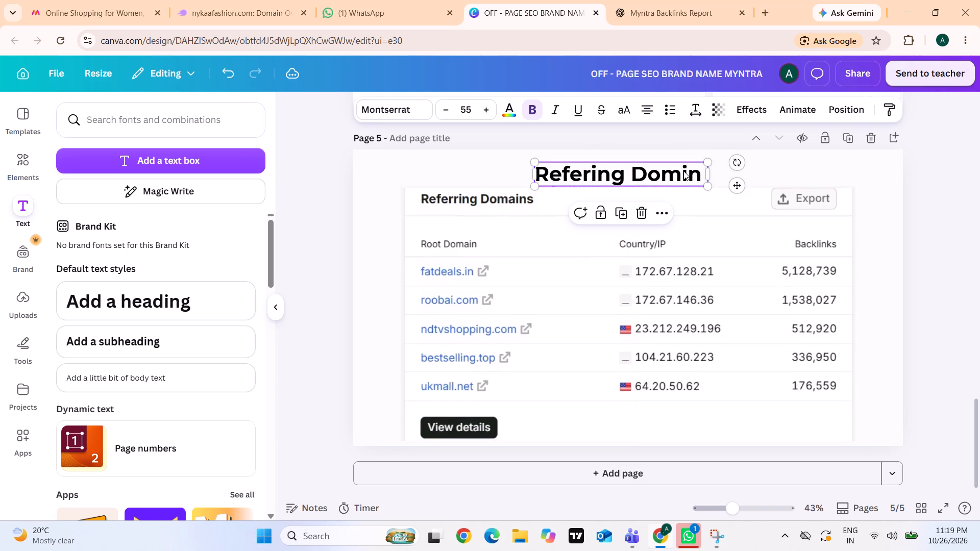
pyautogui.press('Up')
pyautogui.press('Up')
pyautogui.press('Up')
pyautogui.press('Up')
pyautogui.press('Up')
pyautogui.press('Up')
pyautogui.press('Up')
pyautogui.press('Right')
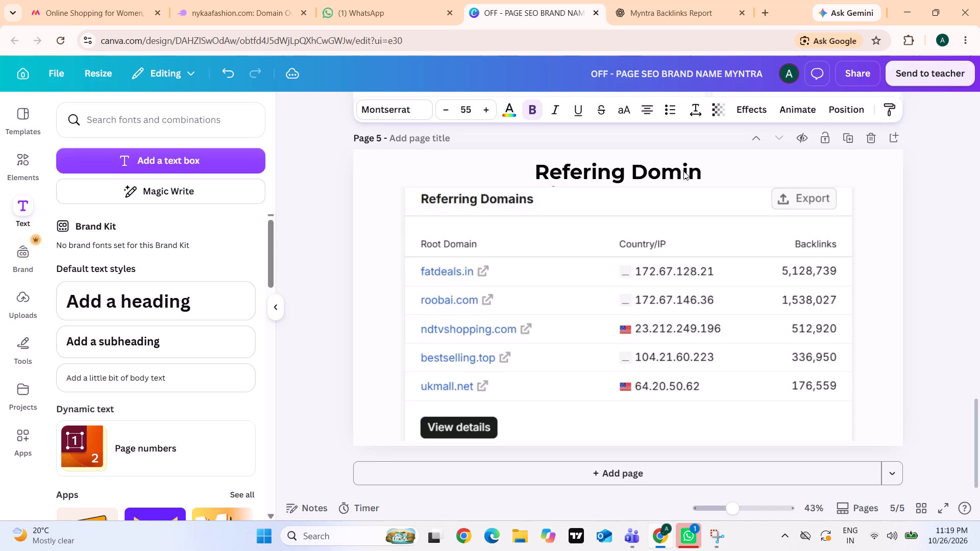
pyautogui.press('Up')
pyautogui.press('Up')
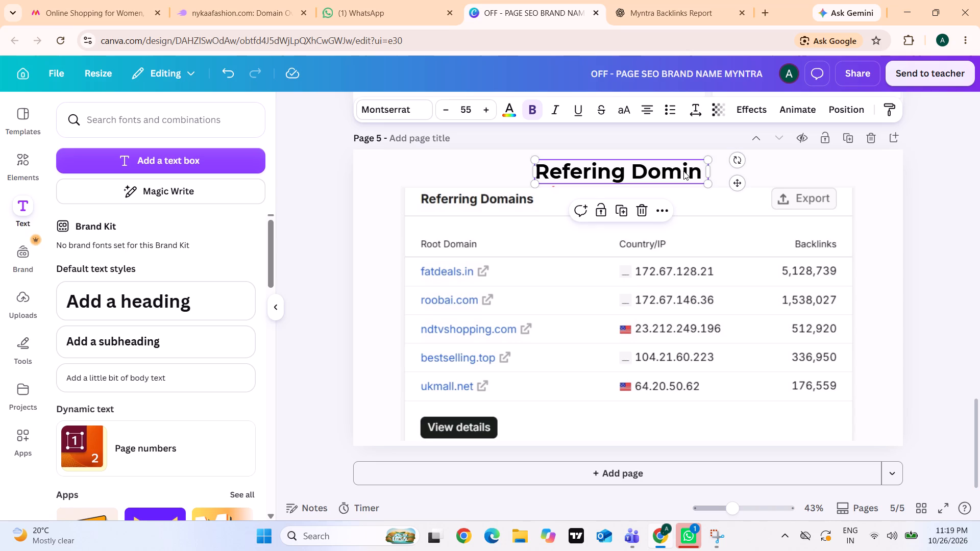
pyautogui.press('Right')
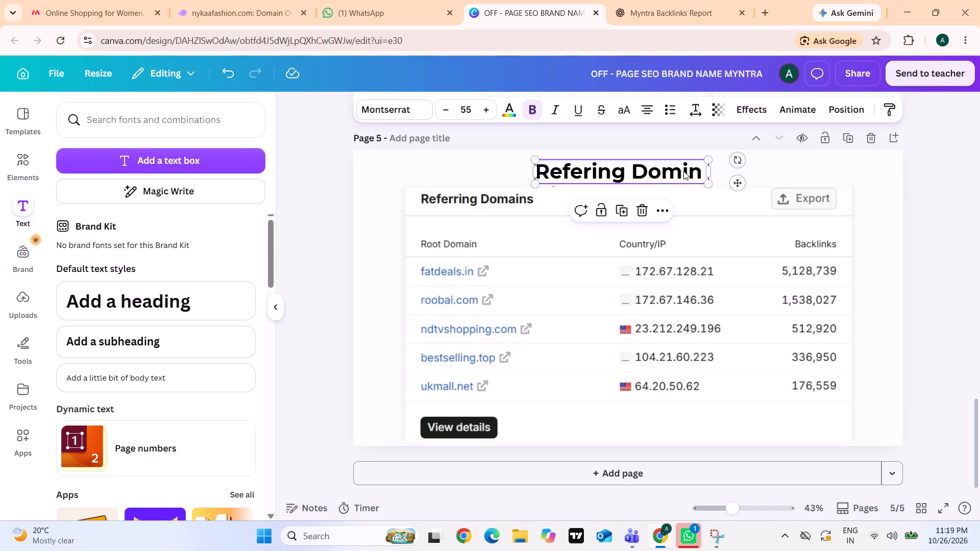
pyautogui.press('Down')
pyautogui.press('Left')
pyautogui.press('Down')
pyautogui.press('Right')
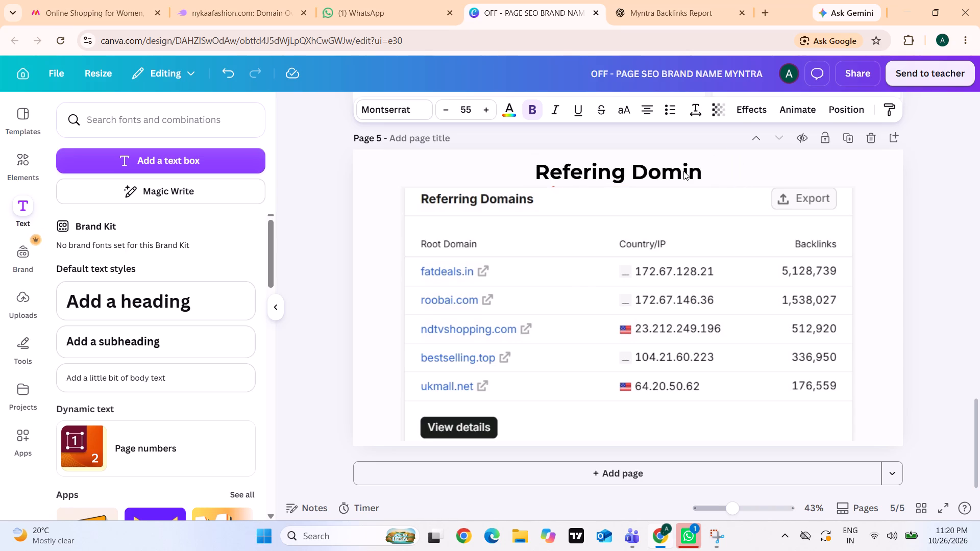
pyautogui.press('Up')
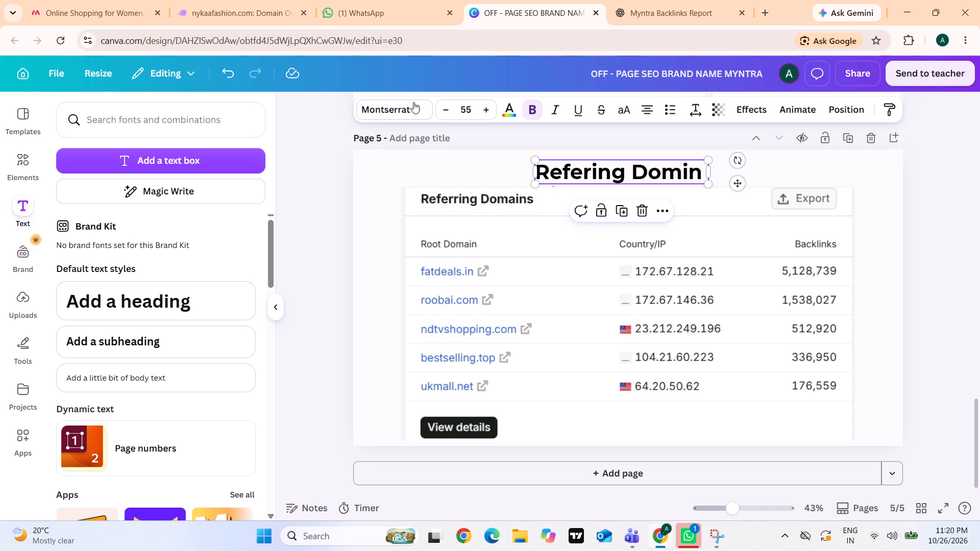
pyautogui.click(301, 169)
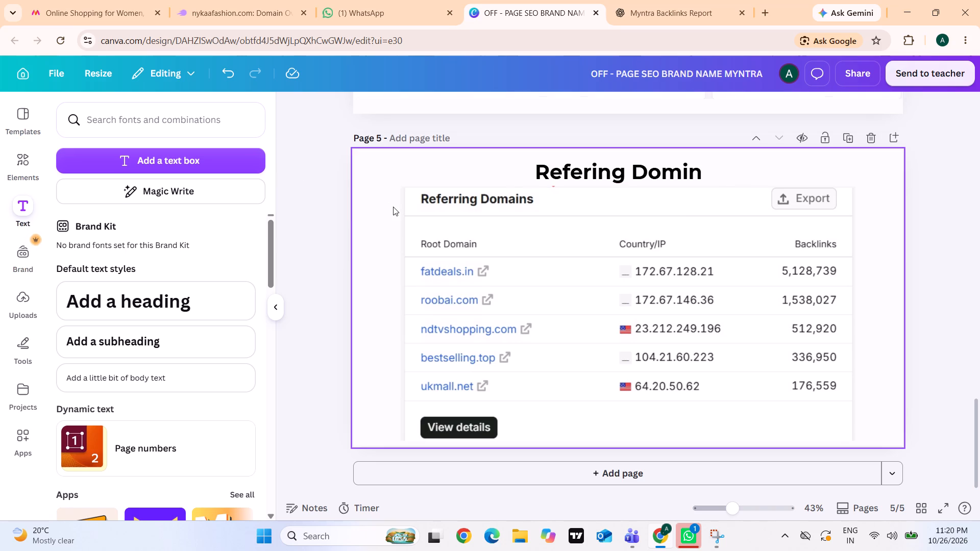
# Set the text colour of the title, the name line and the "BATCH CODE -" line on page 1 to black.
pyautogui.scroll(13, 393, 207)
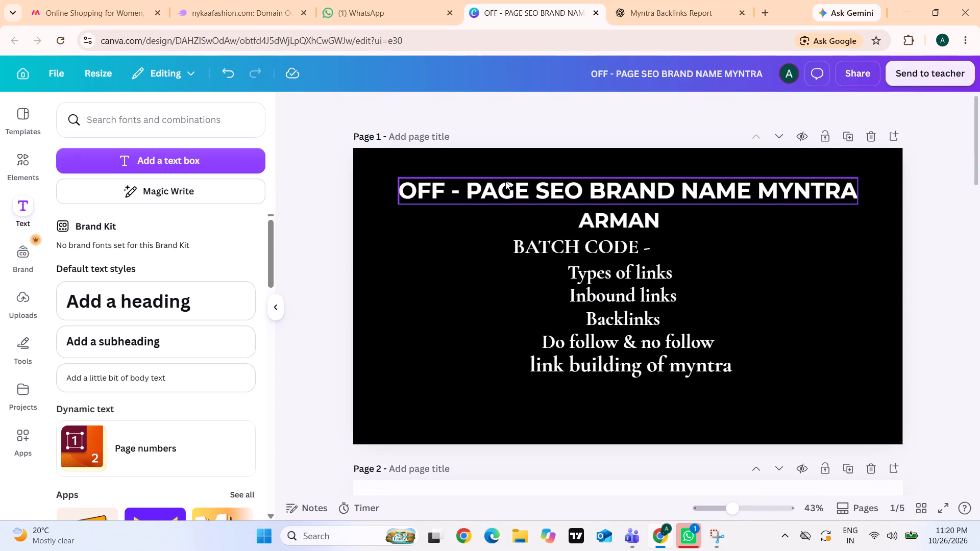
pyautogui.click(453, 258)
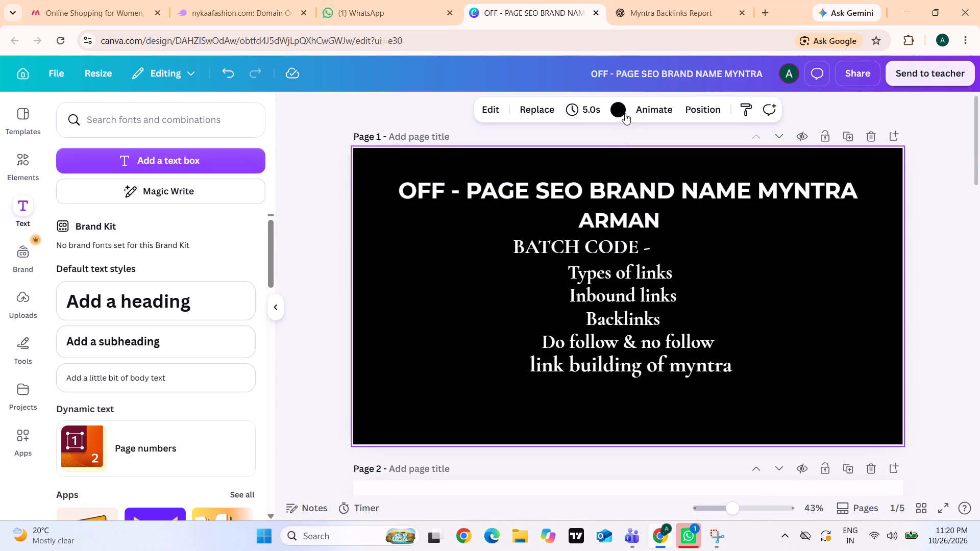
pyautogui.click(545, 196)
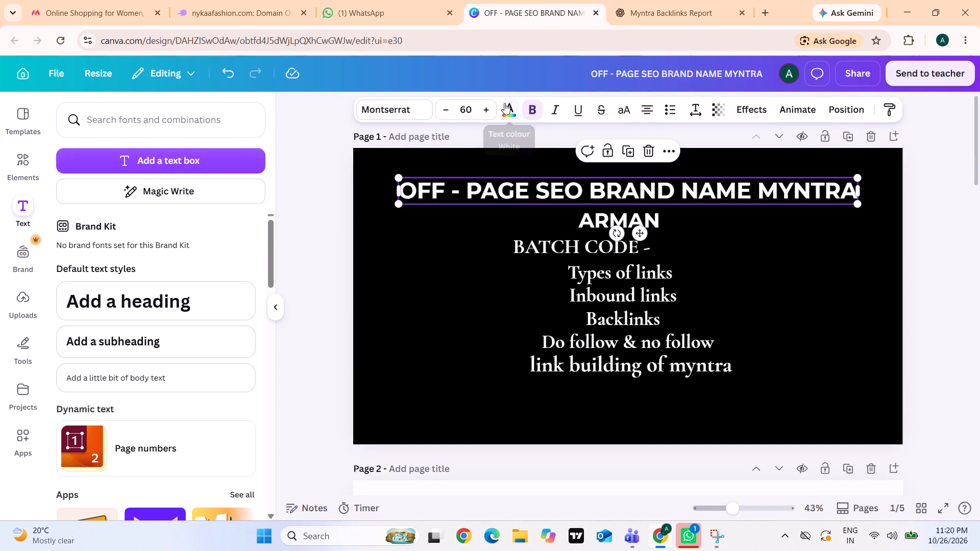
pyautogui.click(504, 103)
pyautogui.click(156, 204)
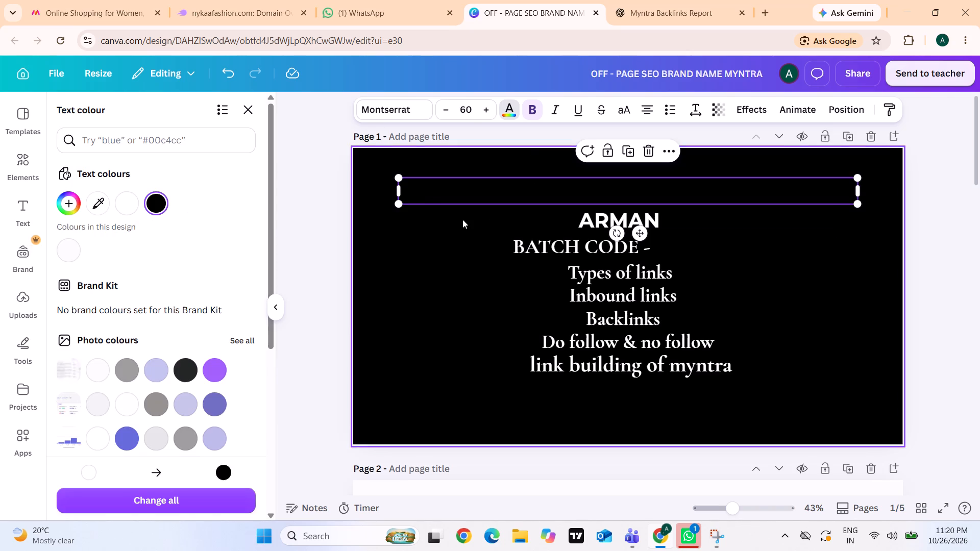
pyautogui.click(528, 218)
pyautogui.click(148, 201)
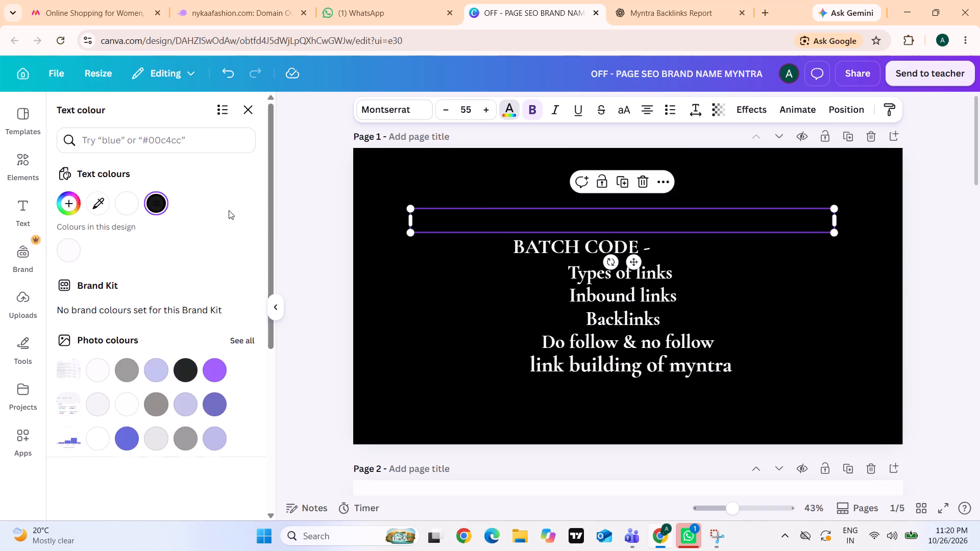
pyautogui.click(484, 247)
pyautogui.click(509, 247)
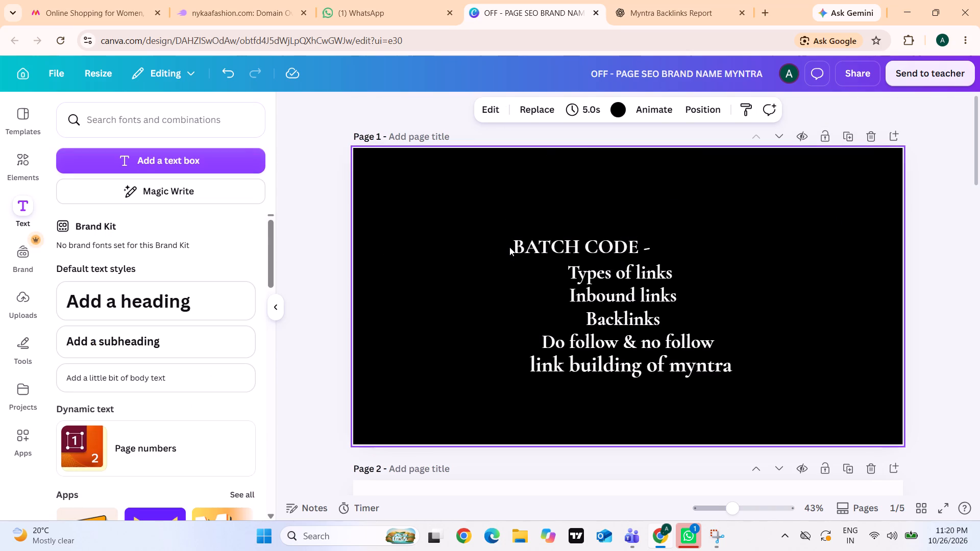
pyautogui.click(539, 245)
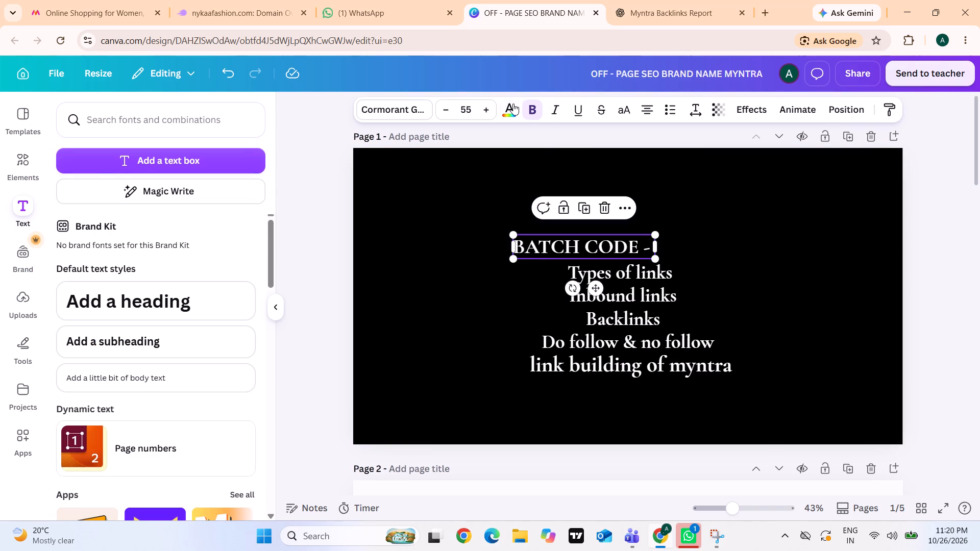
pyautogui.click(513, 104)
pyautogui.click(154, 195)
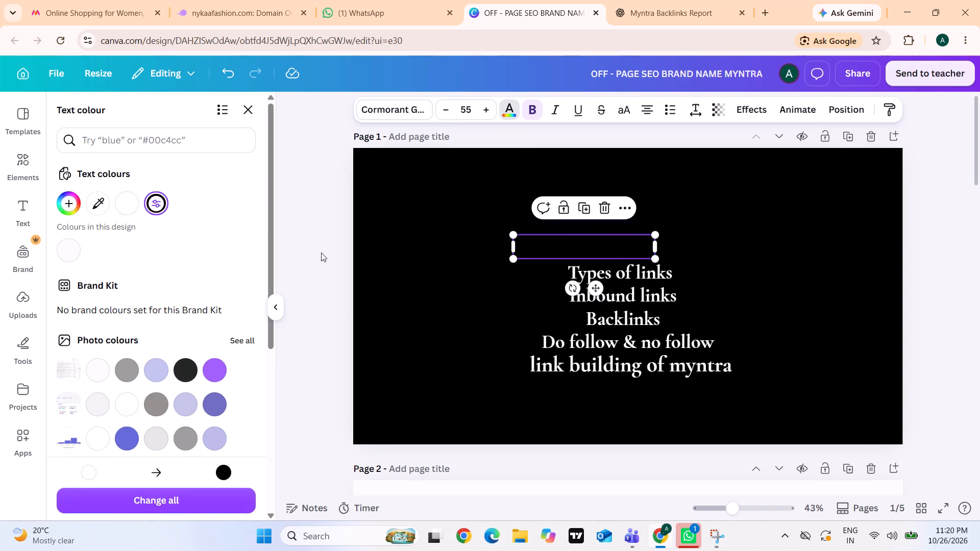
# Set the text colour of the five topic lines on page 1, from "Types of links" to "link building of myntra", to black.
pyautogui.click(612, 271)
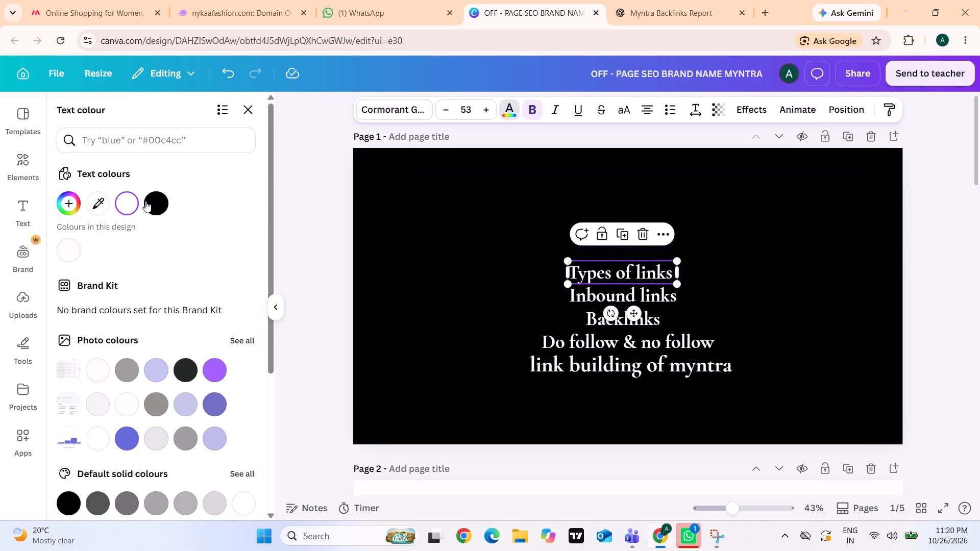
pyautogui.click(152, 205)
pyautogui.click(574, 292)
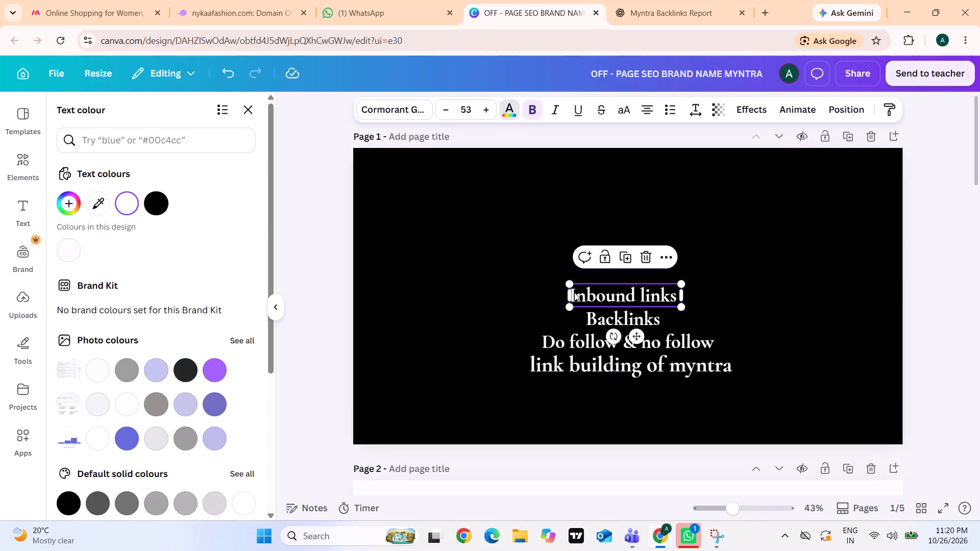
pyautogui.click(151, 204)
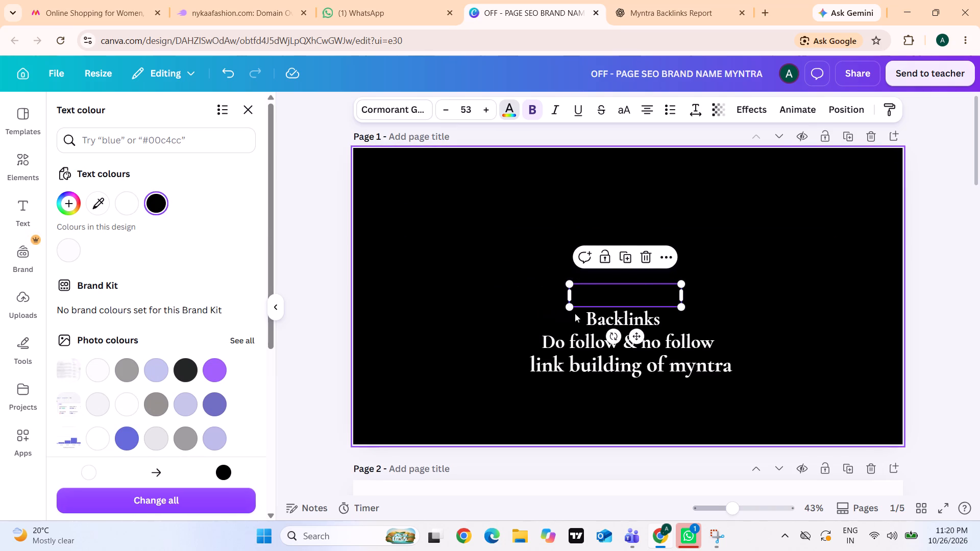
pyautogui.click(590, 314)
pyautogui.click(155, 193)
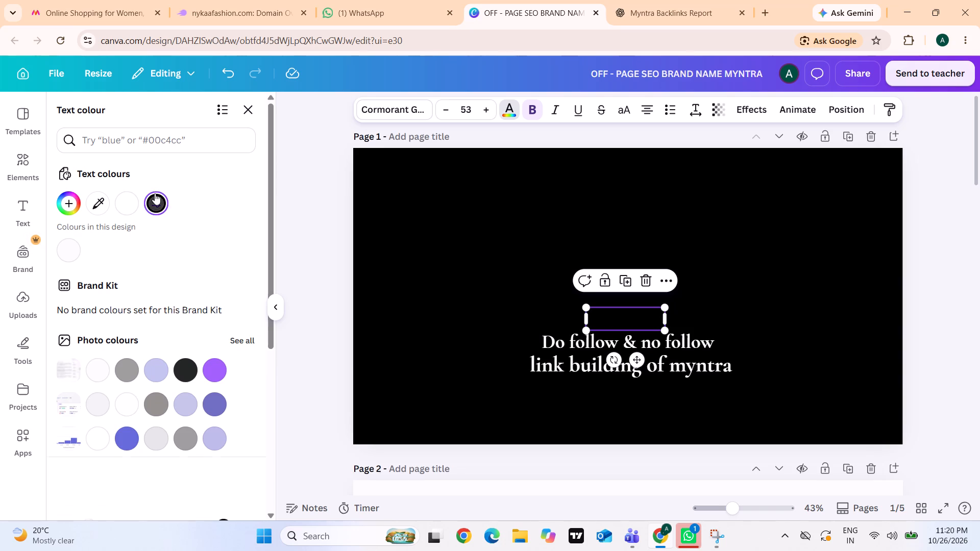
pyautogui.click(553, 343)
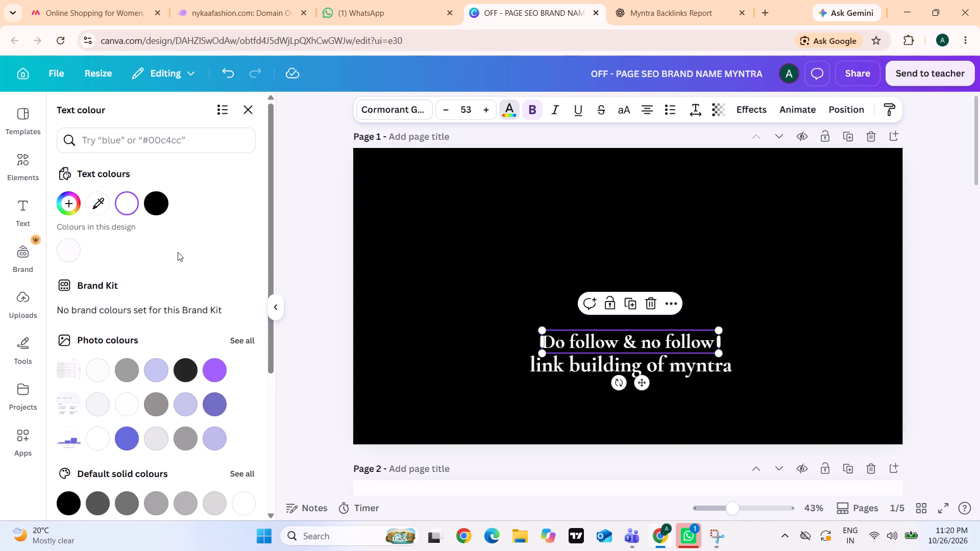
pyautogui.click(147, 200)
pyautogui.click(563, 378)
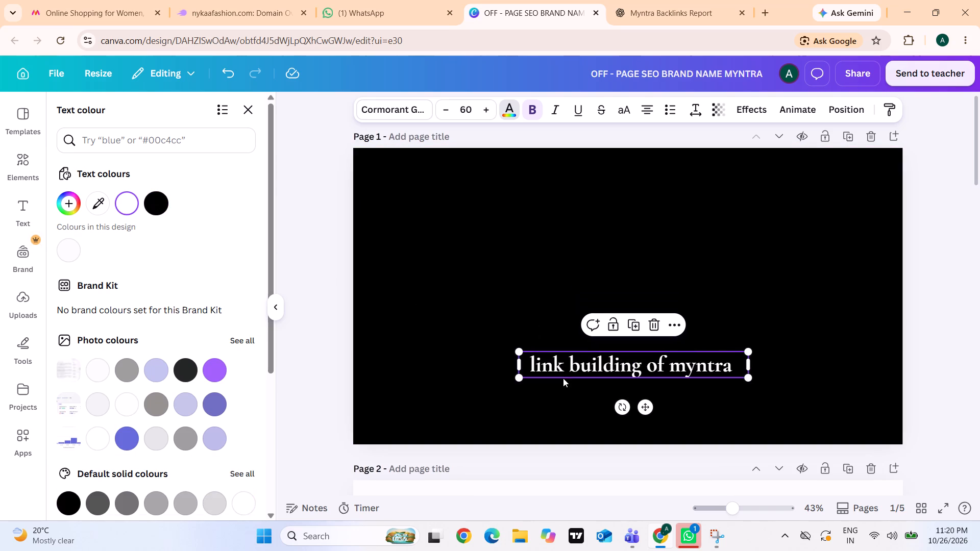
pyautogui.click(161, 197)
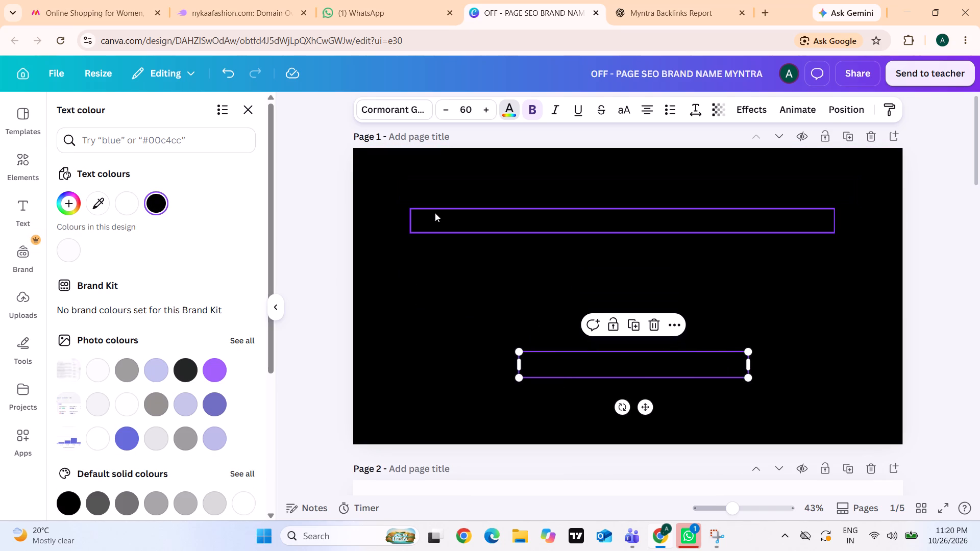
# Change the background colour of page 1 to the off-white #fcfcfc.
pyautogui.click(369, 304)
pyautogui.click(621, 107)
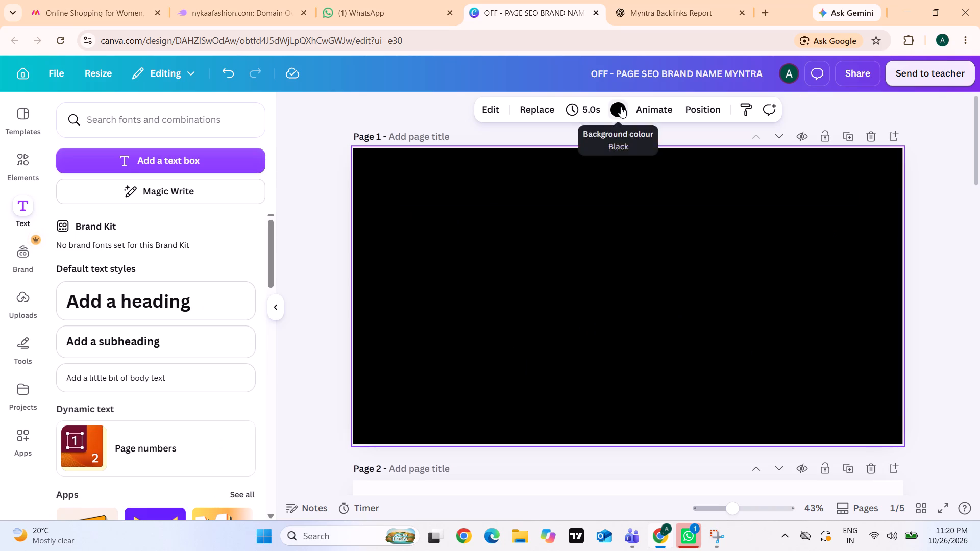
pyautogui.click(121, 202)
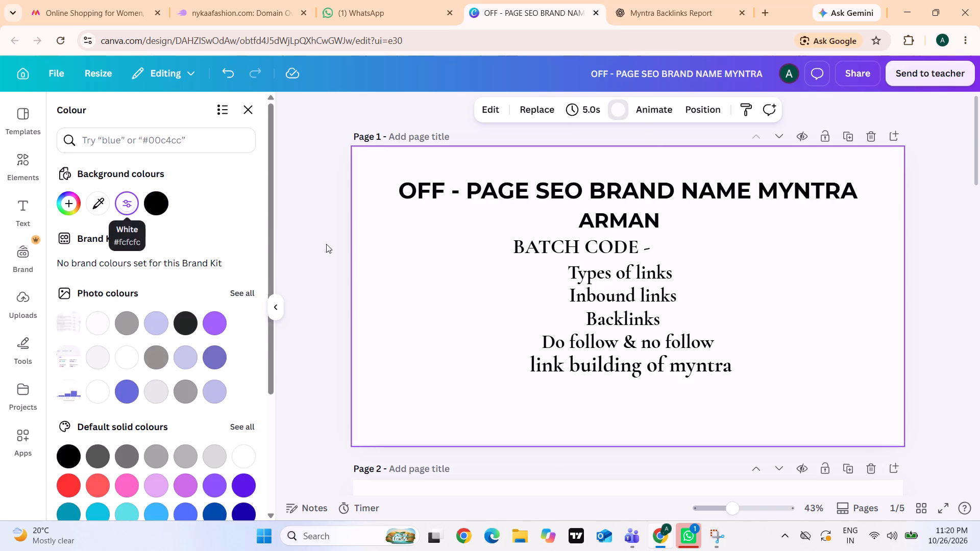
pyautogui.click(290, 355)
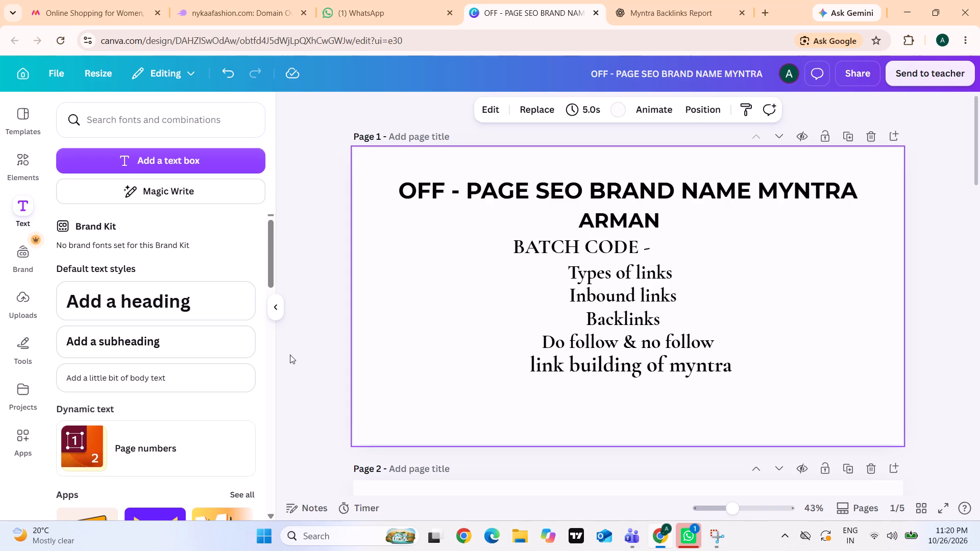
# Move the Referring Domains screenshot down to page 5's bottom edge, centred under the "Refering Domin" heading.
pyautogui.scroll(-4, 391, 347)
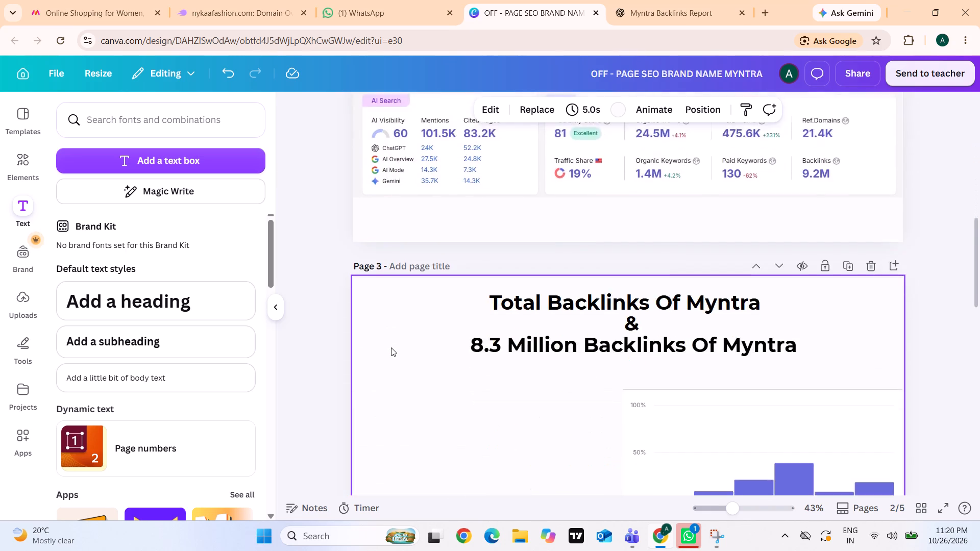
pyautogui.scroll(-9, 391, 347)
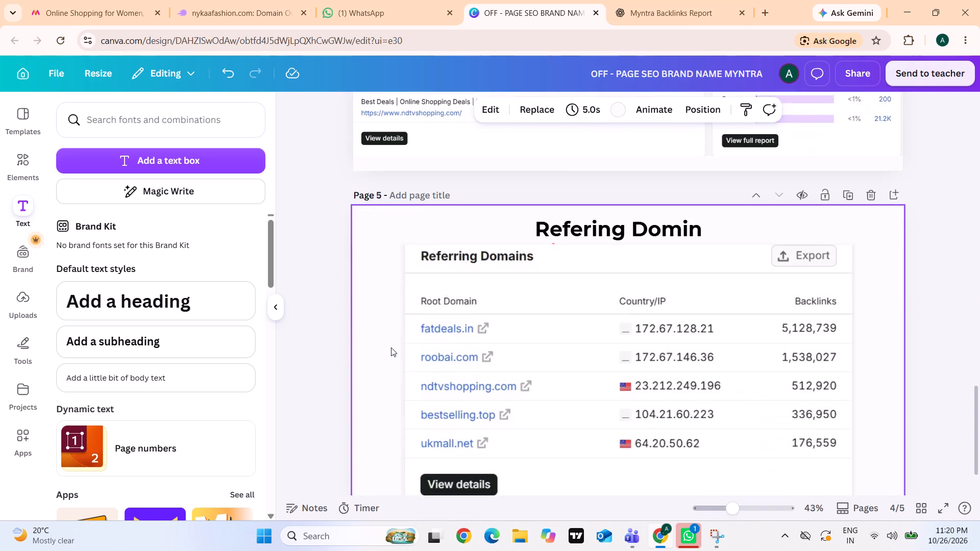
pyautogui.hscroll(2, 391, 347)
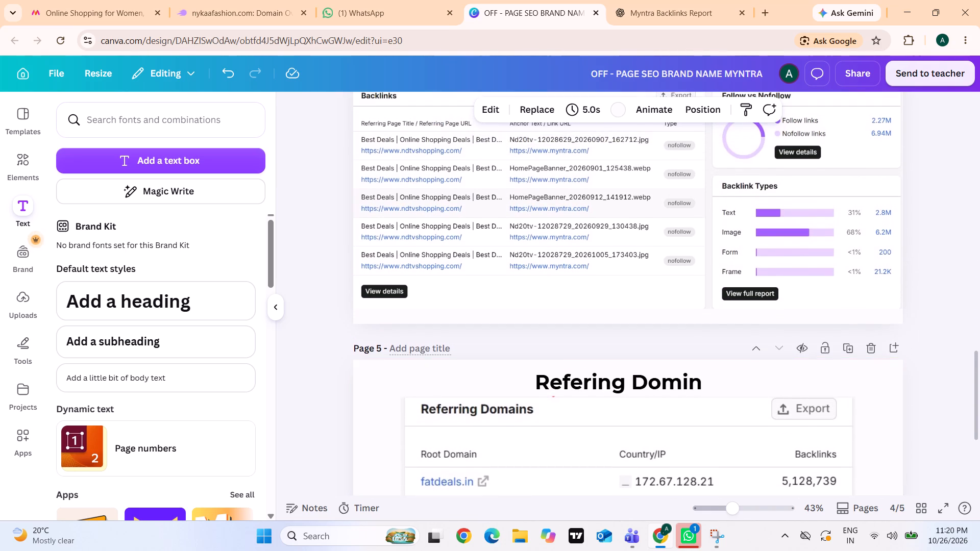
pyautogui.scroll(1, 391, 347)
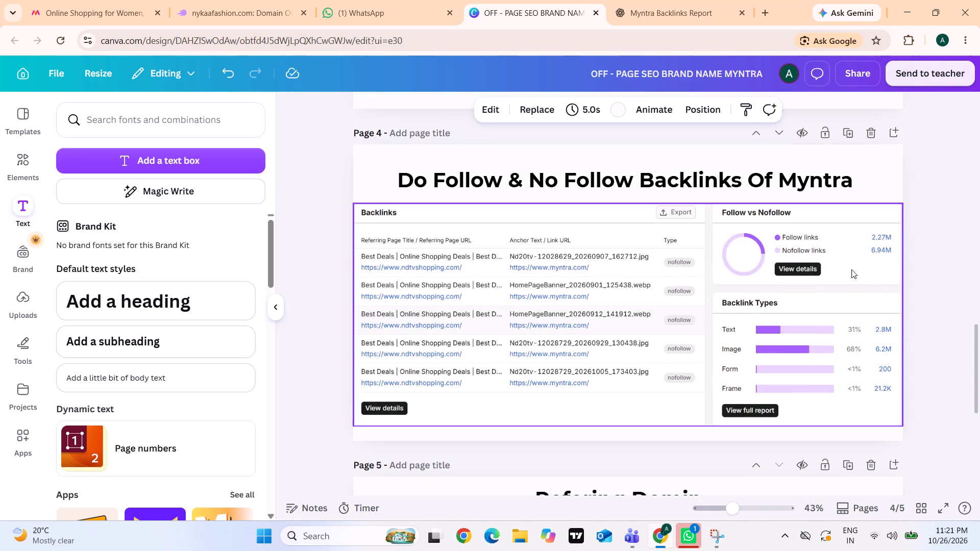
pyautogui.click(940, 273)
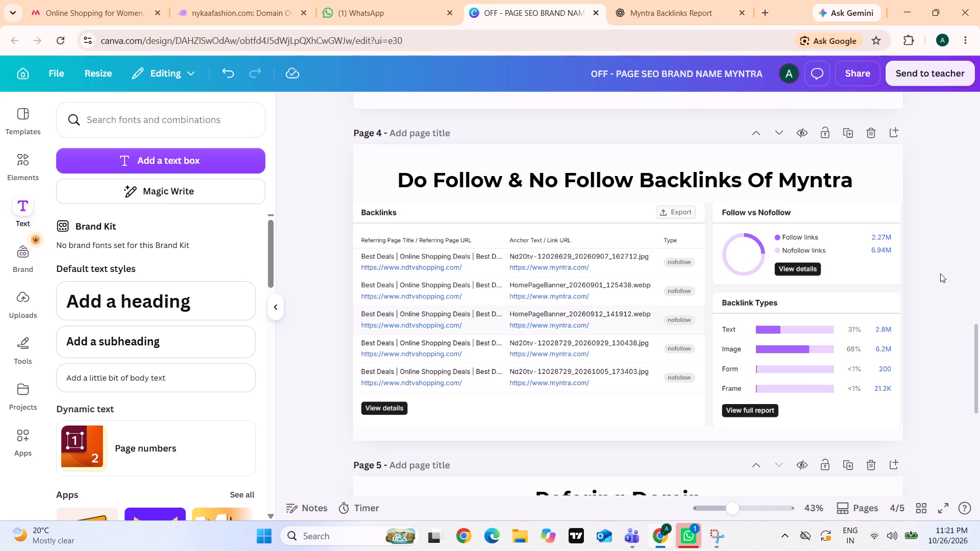
pyautogui.scroll(-5, 729, 339)
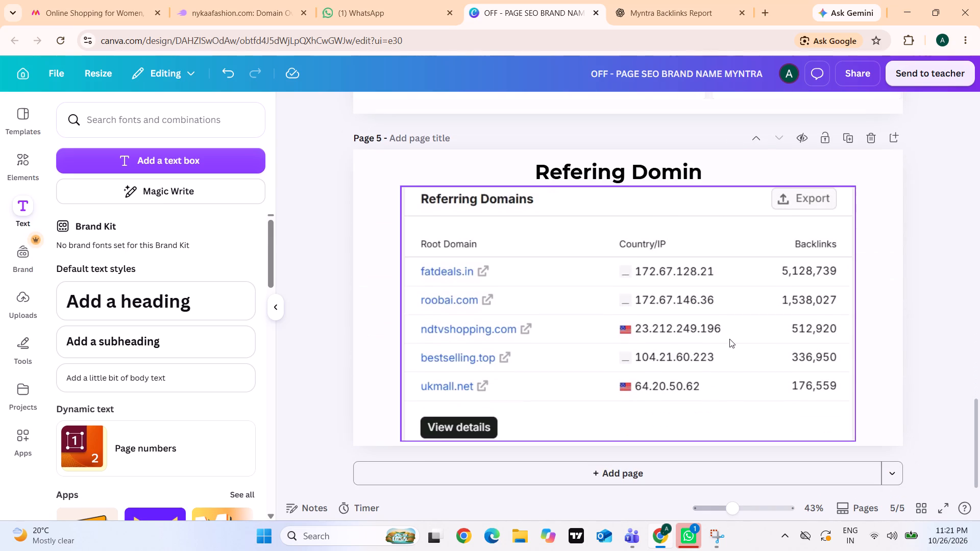
pyautogui.scroll(-2, 729, 339)
pyautogui.moveTo(729, 339); pyautogui.dragTo(730, 350)
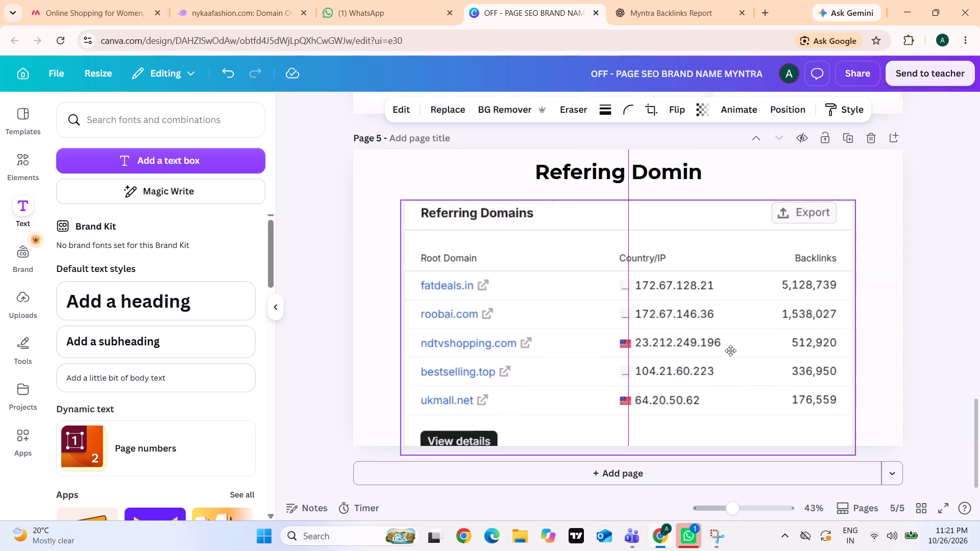
pyautogui.moveTo(730, 350); pyautogui.dragTo(725, 344)
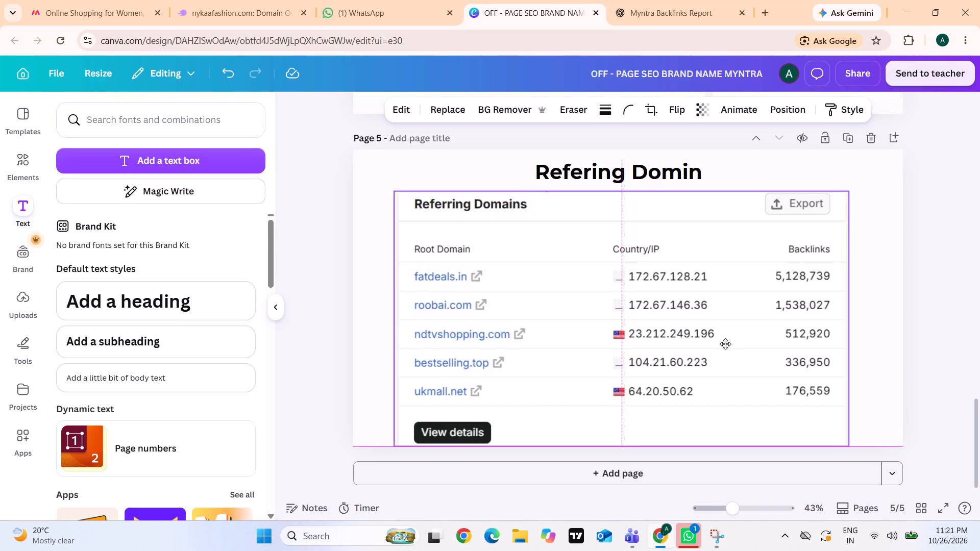
pyautogui.moveTo(725, 344); pyautogui.dragTo(727, 344)
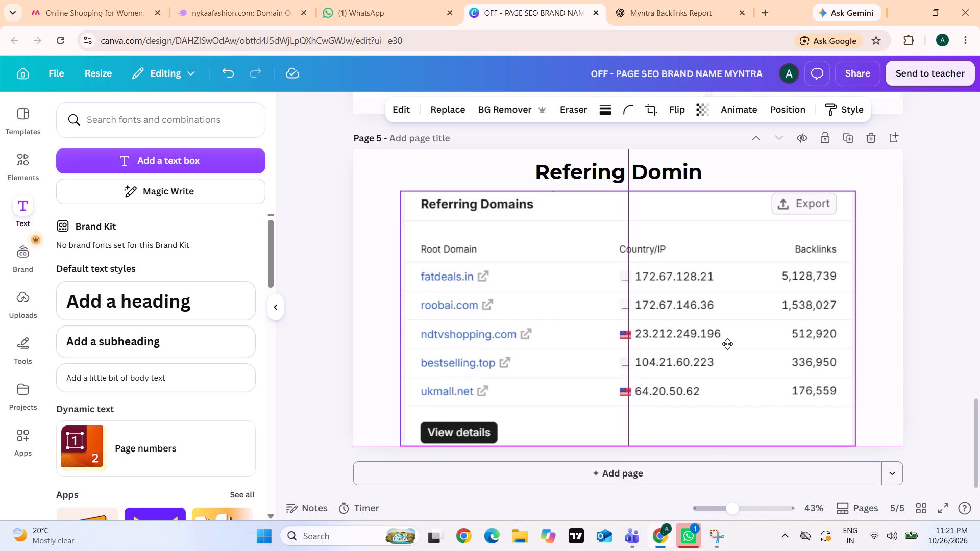
pyautogui.moveTo(727, 344); pyautogui.dragTo(726, 344)
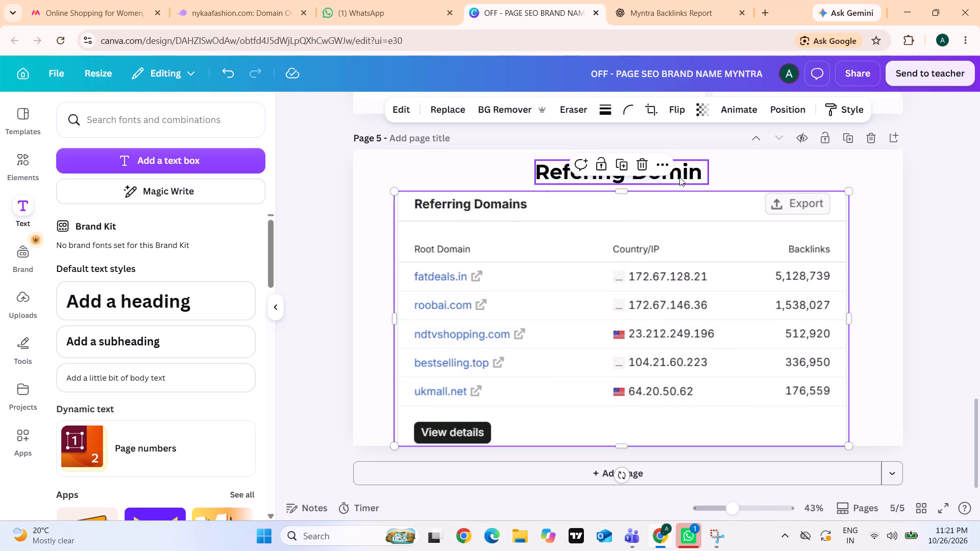
# Nudge the "Refering Domin" heading on page 5 to fine-tune its position just above the screenshot.
pyautogui.click(679, 177)
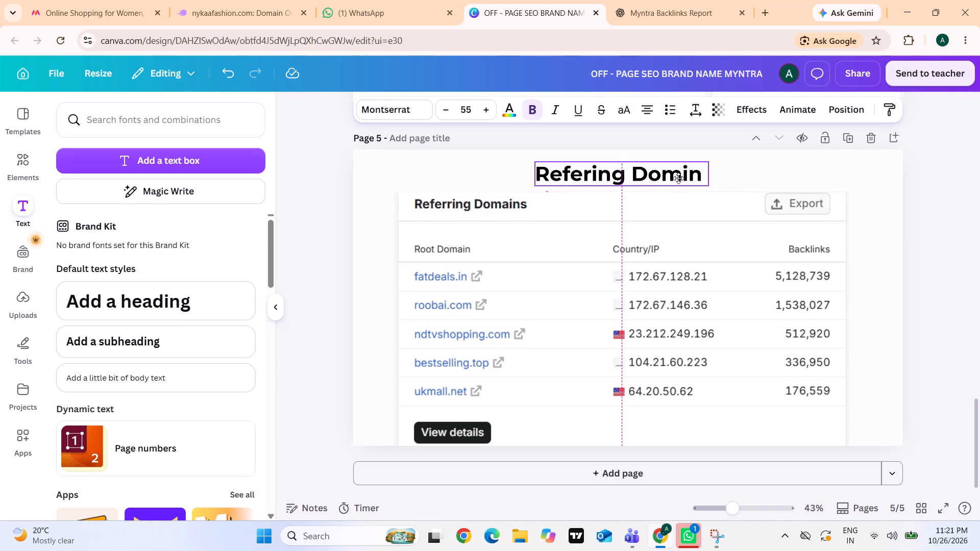
pyautogui.press('Up')
pyautogui.press('Up')
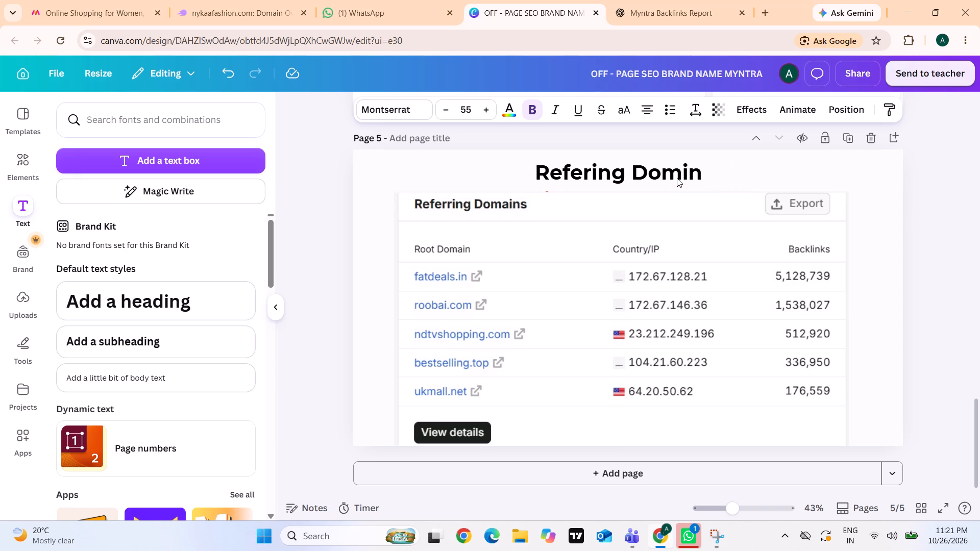
pyautogui.press('Up')
pyautogui.press('Right')
pyautogui.press('Left')
pyautogui.press('Left')
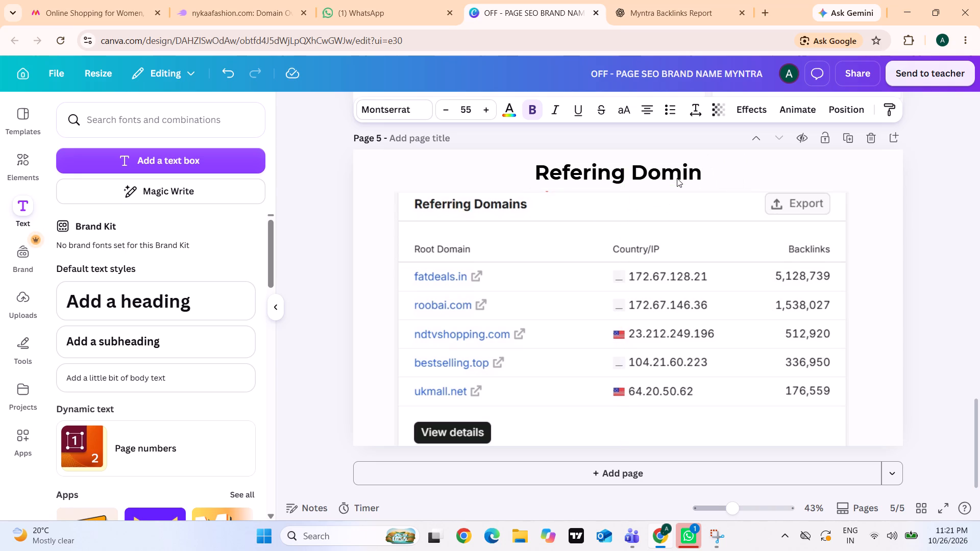
pyautogui.press('Right')
pyautogui.press('Right')
pyautogui.press('Left')
pyautogui.press('Down')
pyautogui.press('Down')
pyautogui.press('Down')
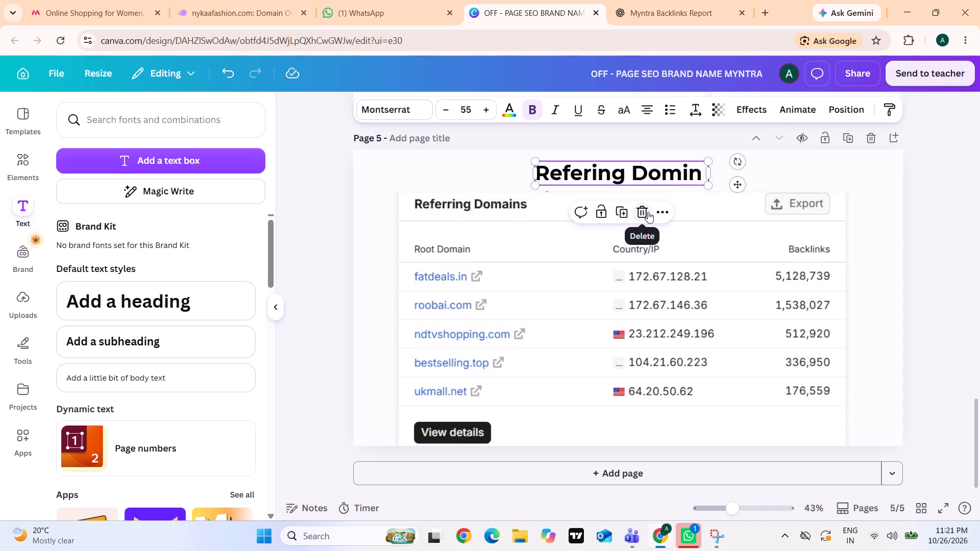
# Add the code WD345 after "BATCH CODE -" on page 1.
pyautogui.scroll(3, 648, 212)
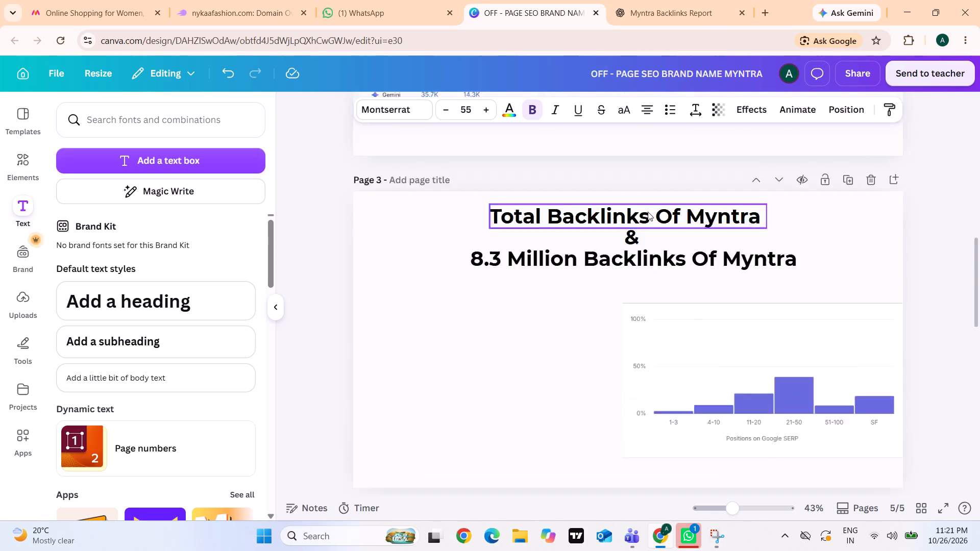
pyautogui.scroll(6, 648, 212)
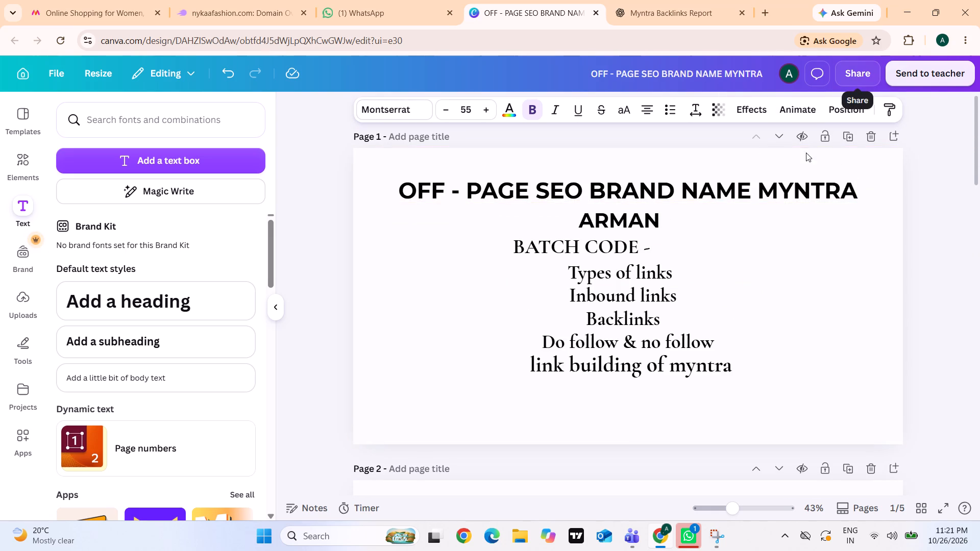
pyautogui.click(653, 249)
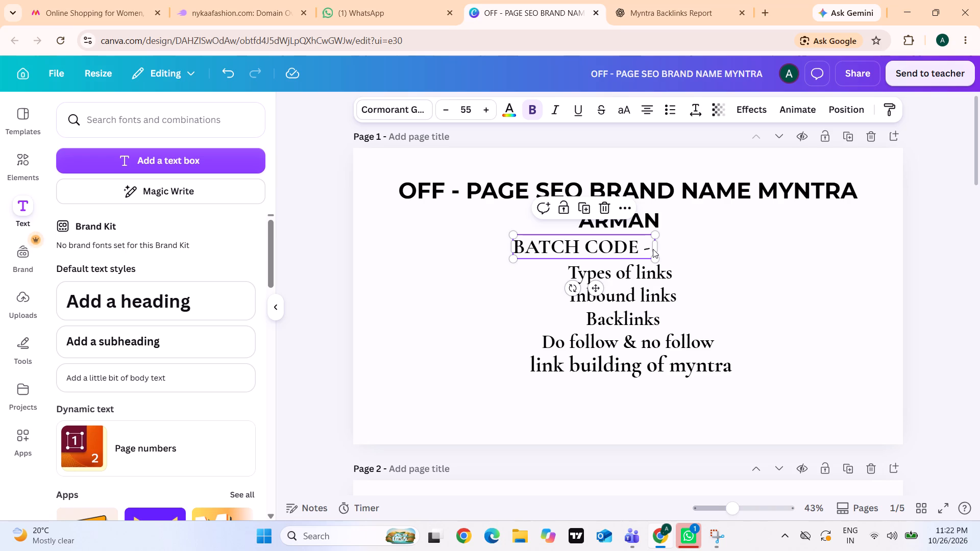
pyautogui.press('e')
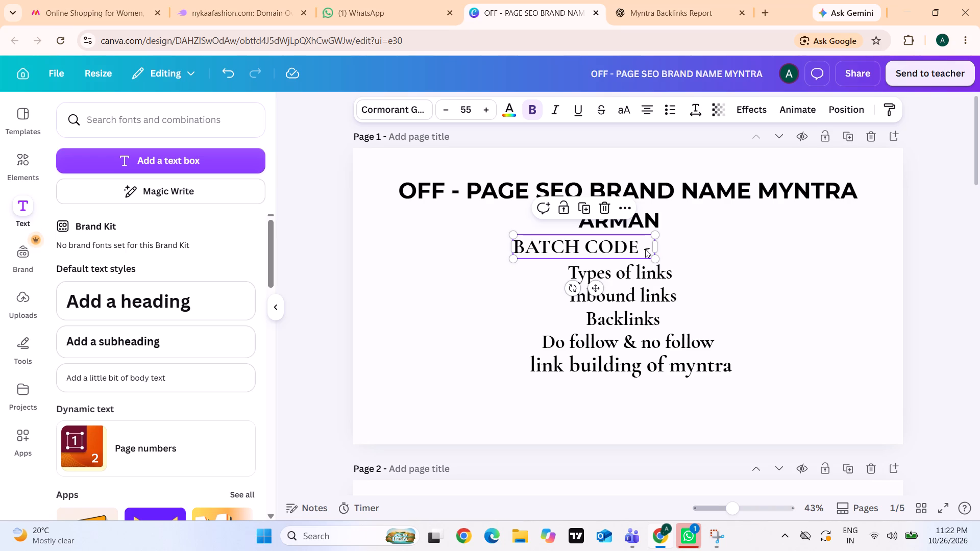
pyautogui.click(653, 248)
pyautogui.click(653, 248)
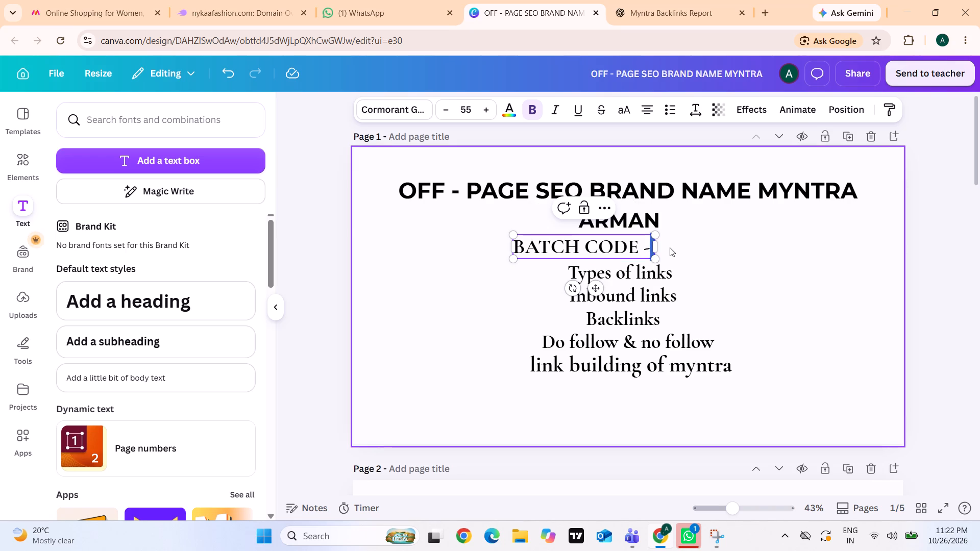
pyautogui.click(652, 247)
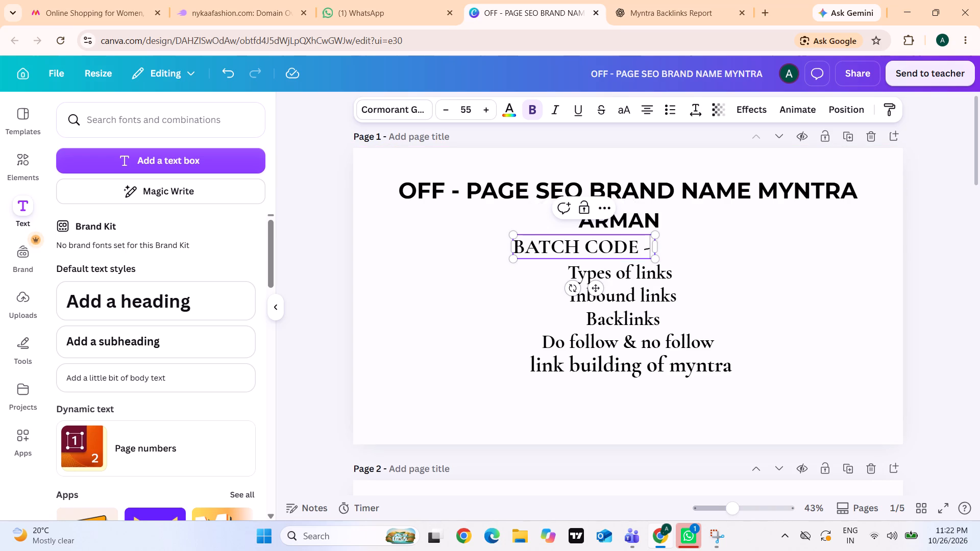
pyautogui.press('d')
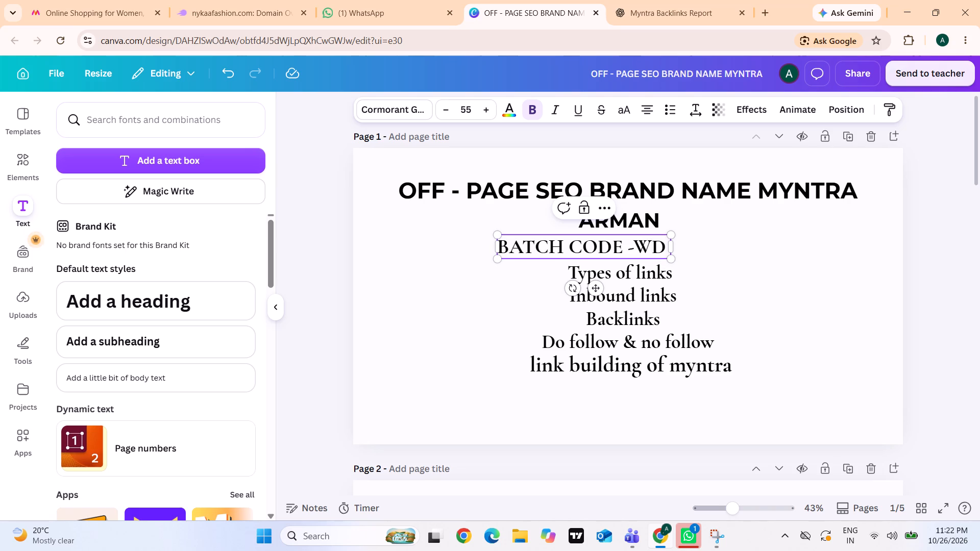
pyautogui.write('345')
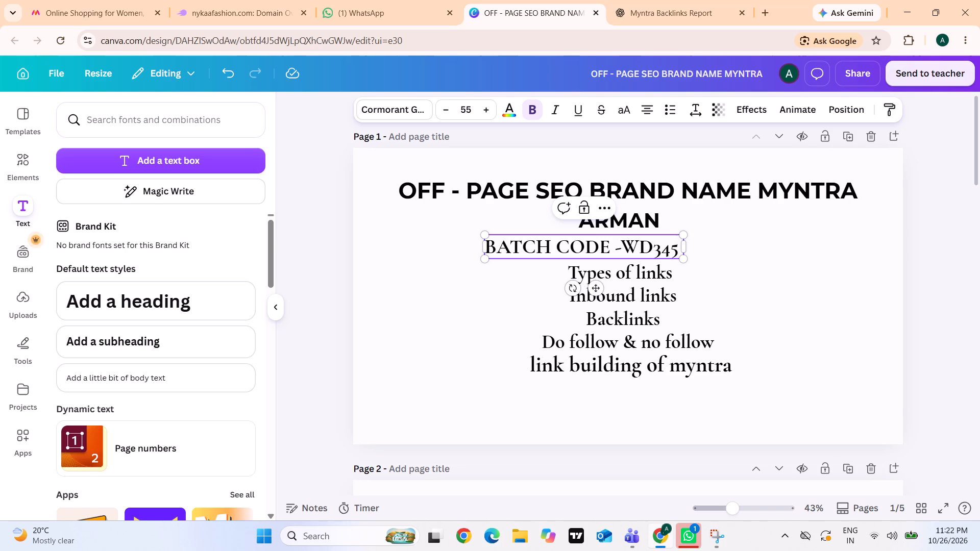
pyautogui.click(727, 256)
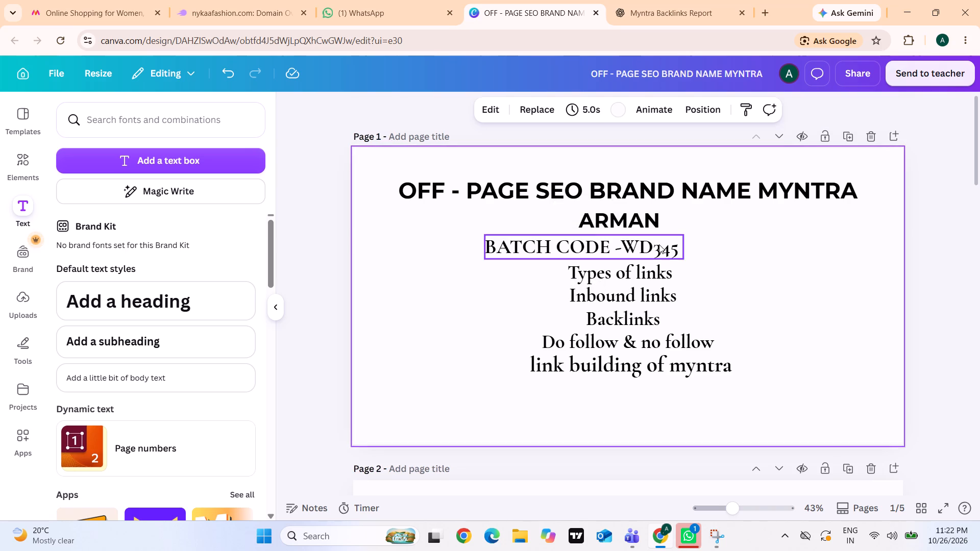
# Move the "BATCH CODE -WD345" line on page 1 to sit about centred between "ARMAN" and "Types of links".
pyautogui.moveTo(659, 244); pyautogui.dragTo(684, 246)
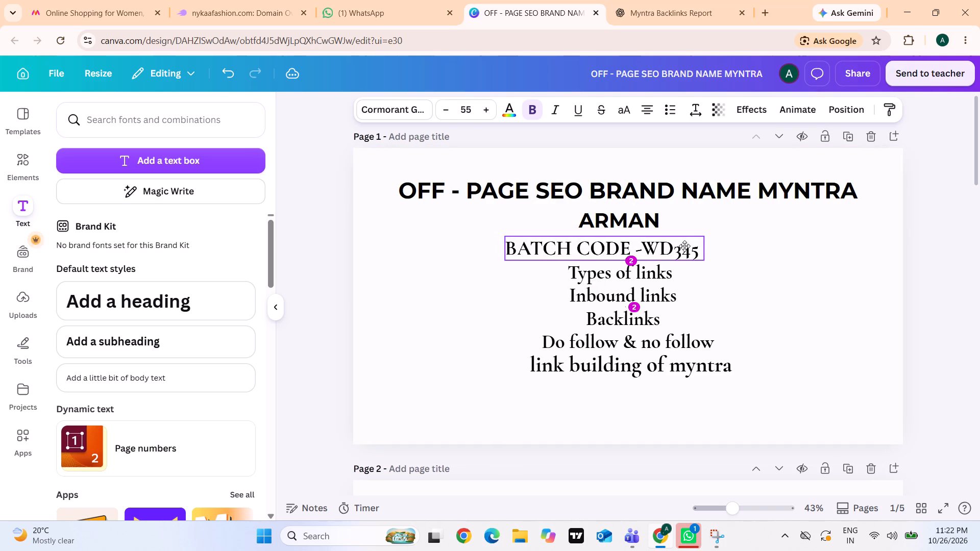
pyautogui.moveTo(684, 246); pyautogui.dragTo(688, 244)
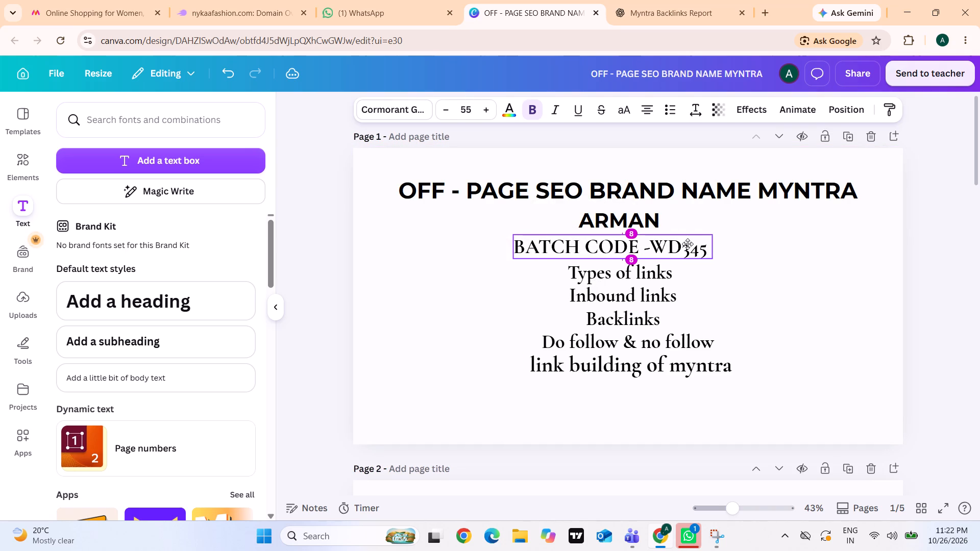
pyautogui.moveTo(688, 244); pyautogui.dragTo(688, 244)
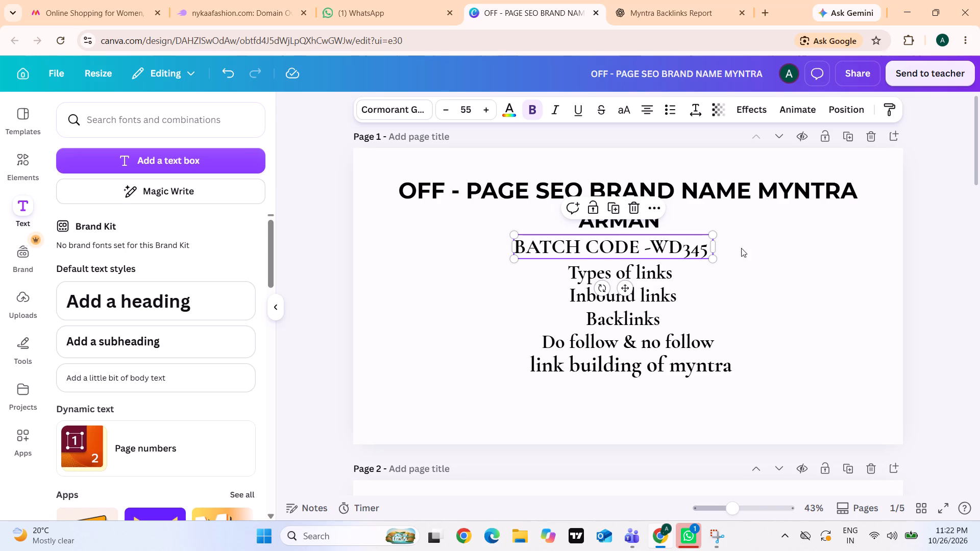
pyautogui.click(773, 249)
# Change the font of the "BATCH CODE -WD345" line to Montserrat, matching the title and "ARMAN" lines.
pyautogui.click(710, 245)
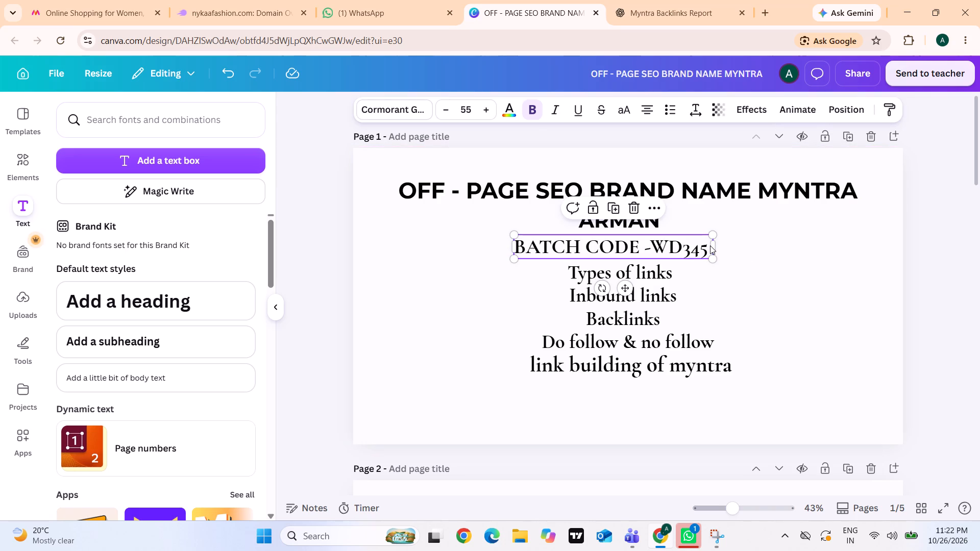
pyautogui.click(710, 245)
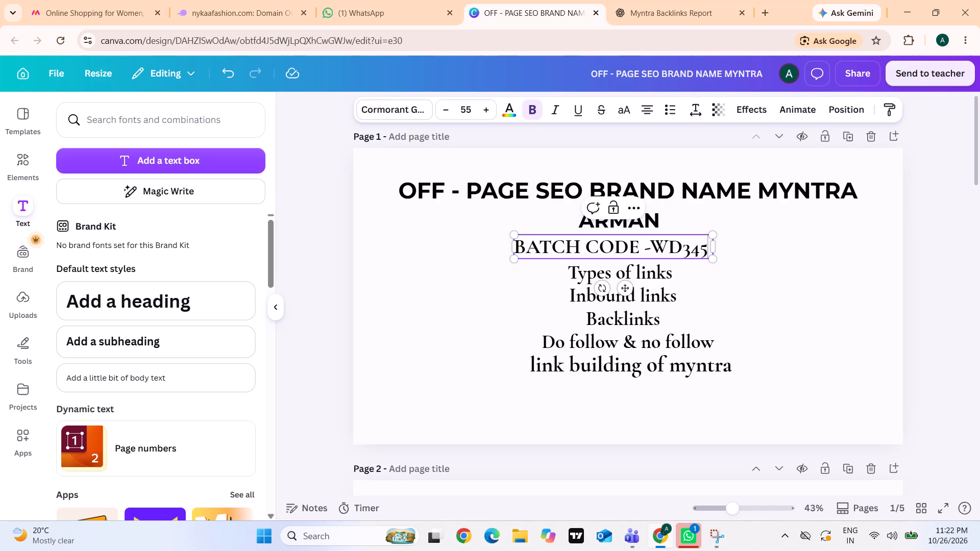
pyautogui.click(407, 101)
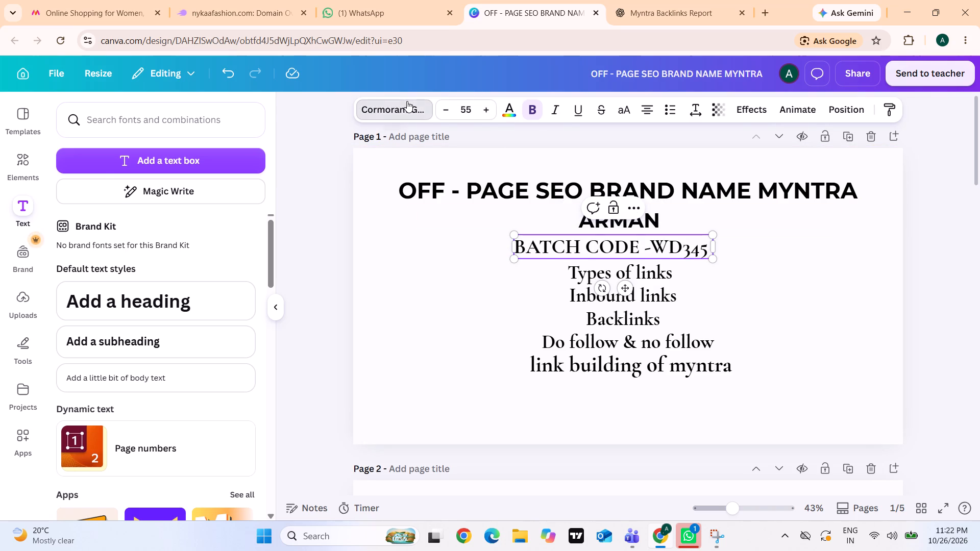
pyautogui.click(151, 287)
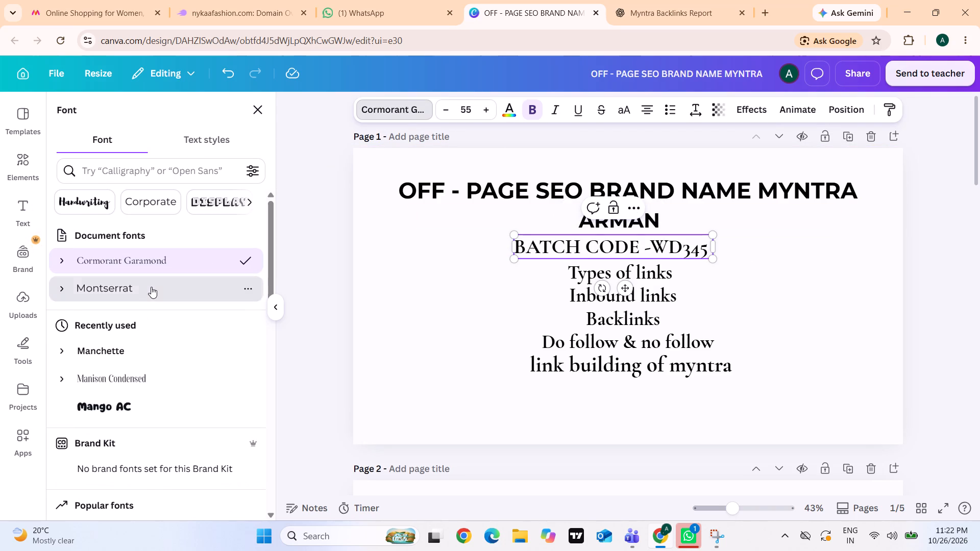
pyautogui.click(495, 183)
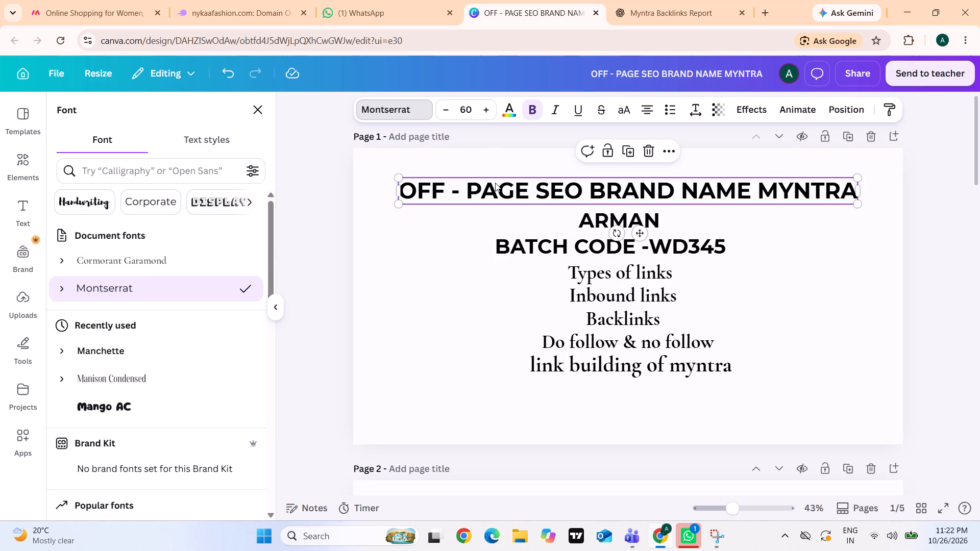
pyautogui.click(577, 216)
pyautogui.click(558, 240)
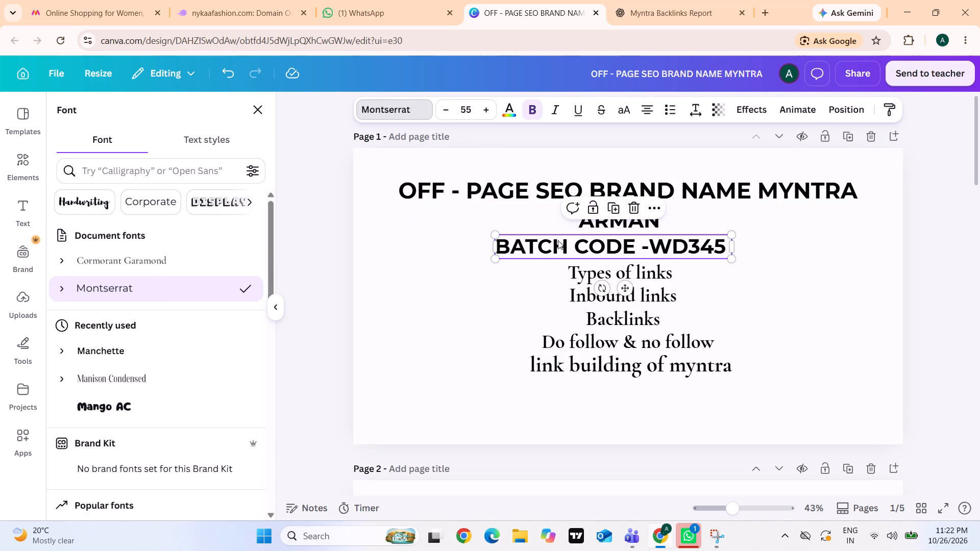
pyautogui.click(328, 268)
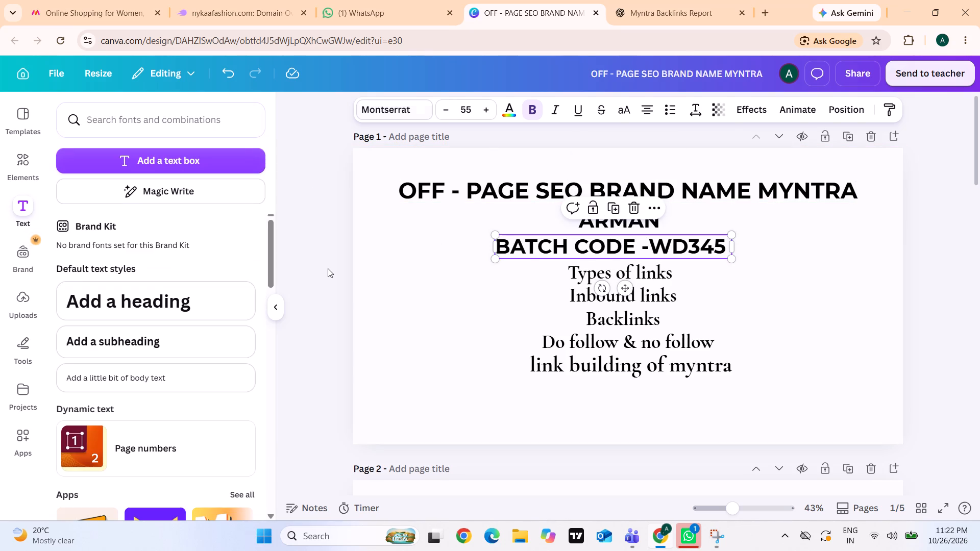
# Shift the "BATCH CODE -WD345" line slightly right so it is centred under "ARMAN".
pyautogui.moveTo(679, 239); pyautogui.dragTo(687, 240)
pyautogui.click(943, 262)
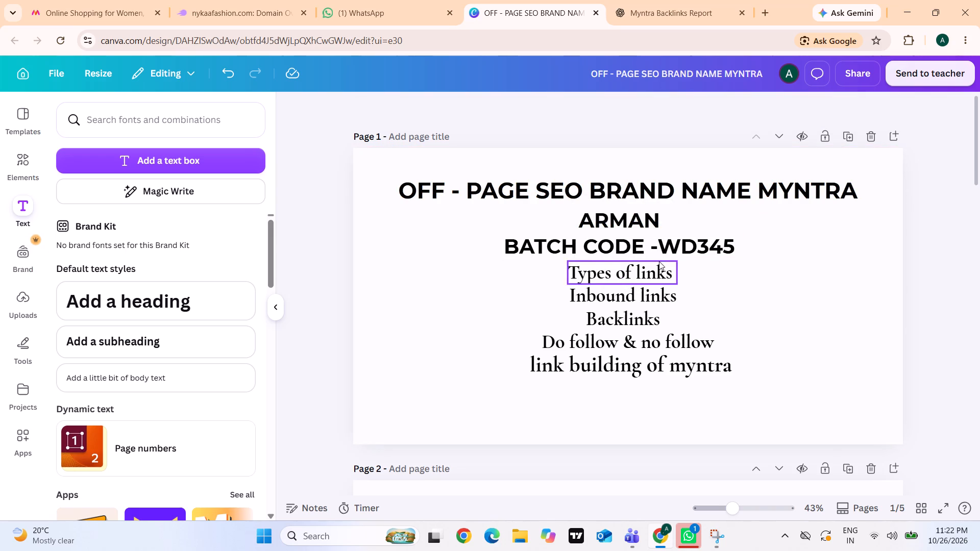
# Insert a space between the hyphen and WD345 in the batch code line on page 1.
pyautogui.click(659, 241)
pyautogui.click(657, 243)
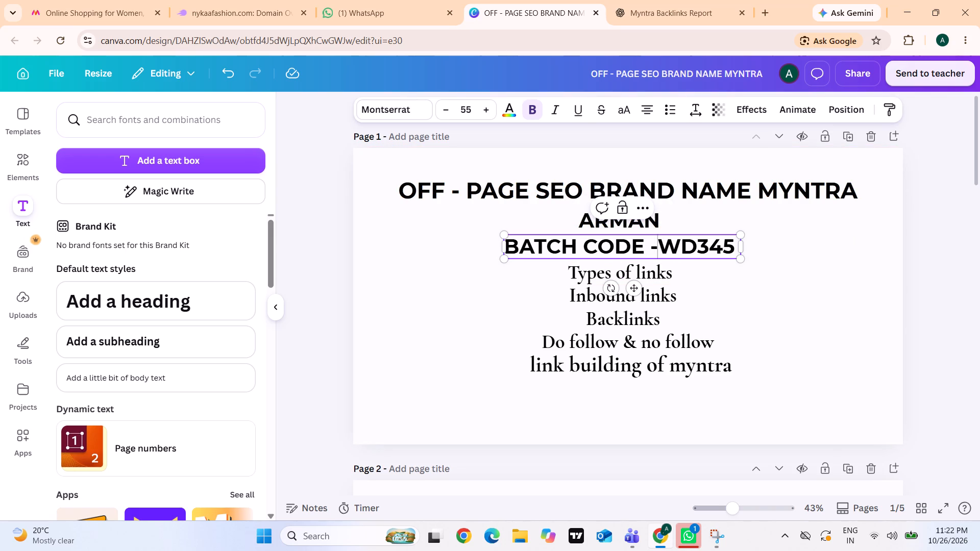
pyautogui.press('space')
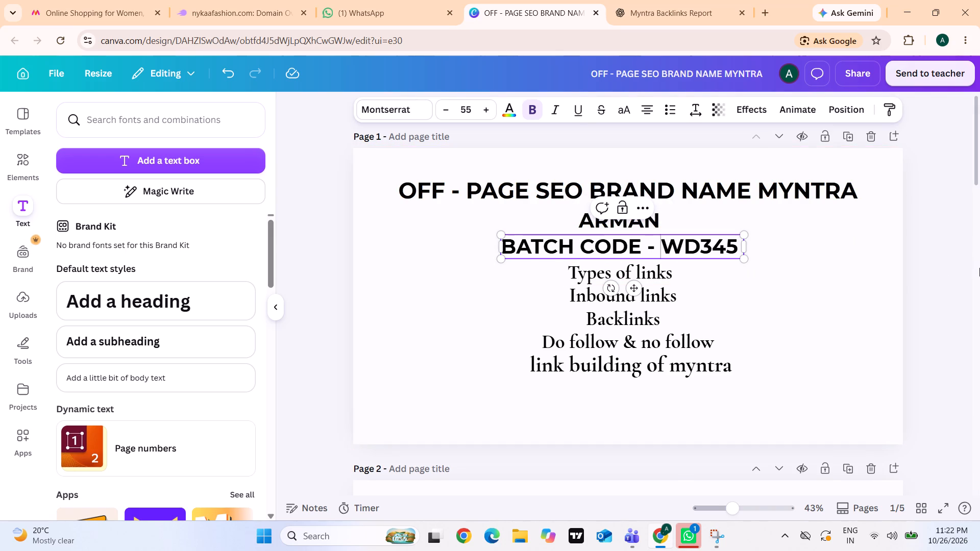
pyautogui.click(979, 268)
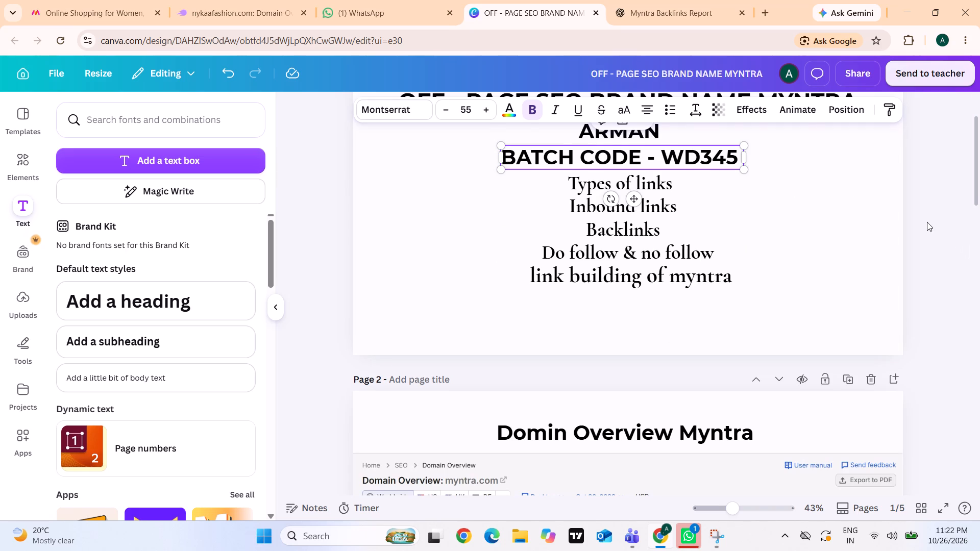
pyautogui.scroll(3, 927, 222)
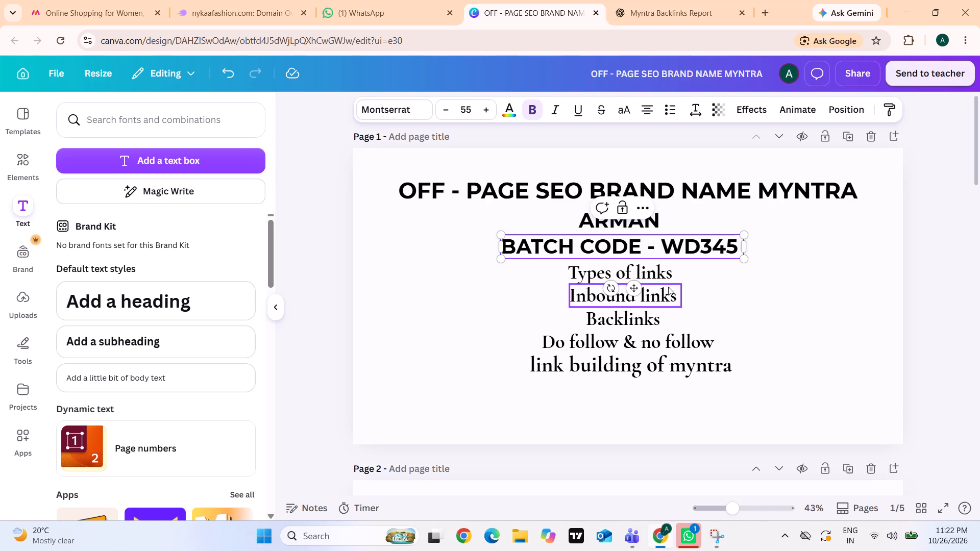
# Set the font size of the "Domin Overview Myntra" heading on page 2 to 60.
pyautogui.scroll(-4, 666, 317)
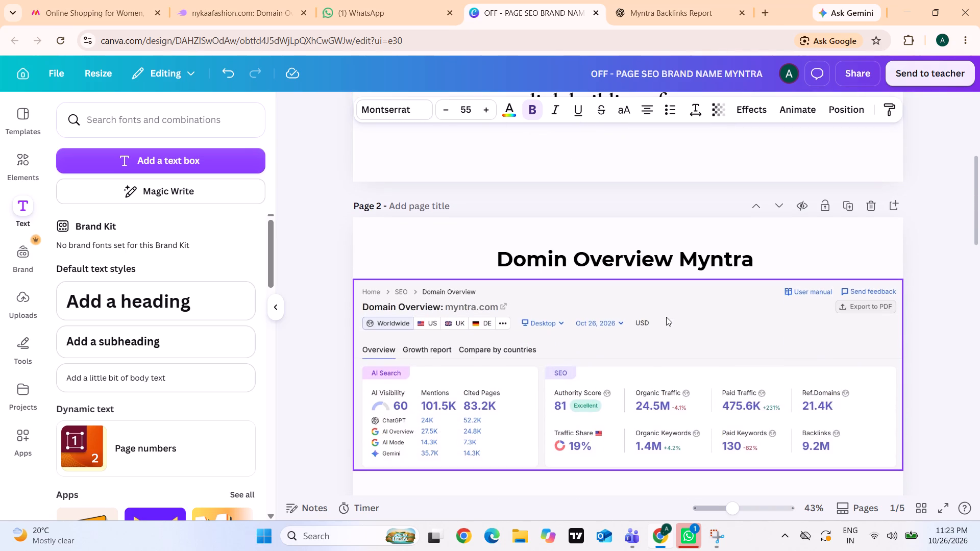
pyautogui.scroll(-1, 666, 317)
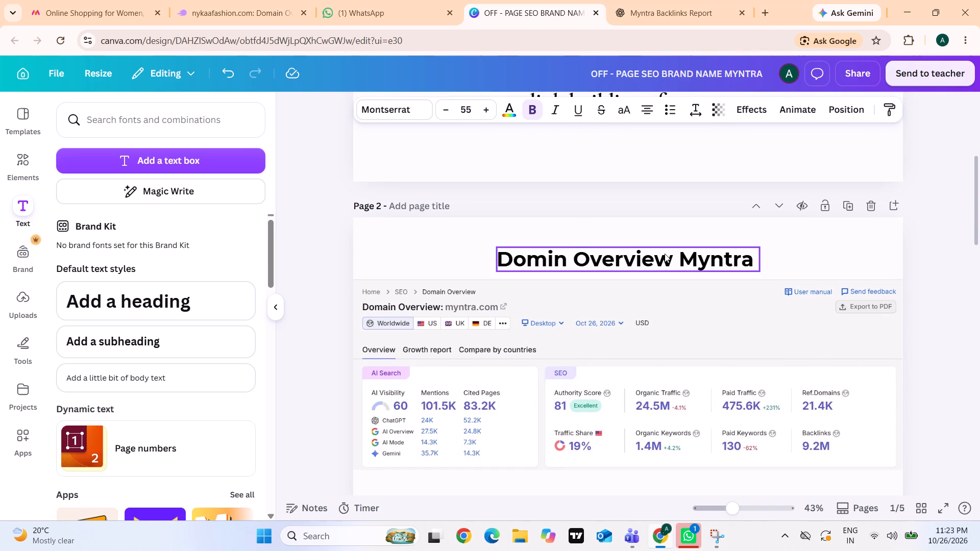
pyautogui.click(665, 254)
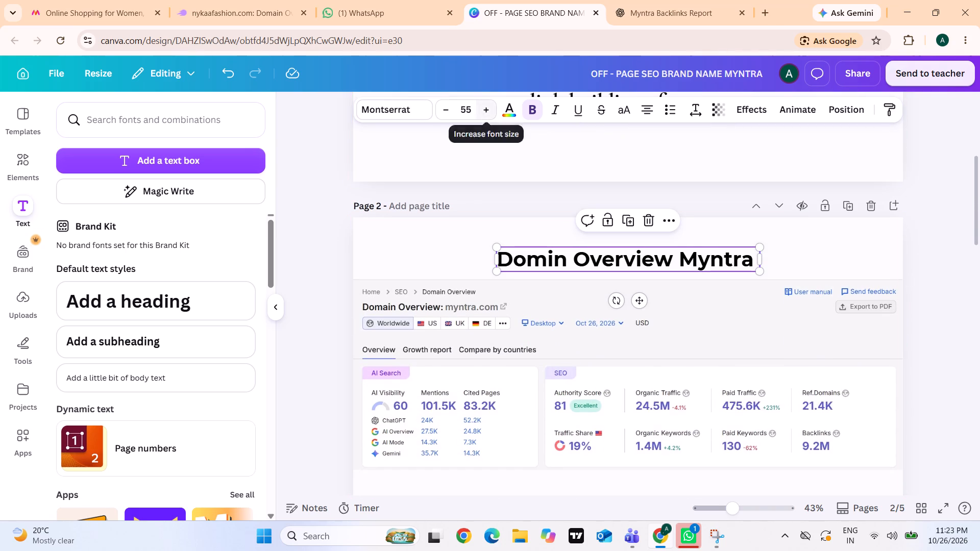
pyautogui.click(475, 108)
pyautogui.press('BackSpace')
pyautogui.write('6=')
pyautogui.press('BackSpace')
pyautogui.press('0')
pyautogui.press('BackSpace')
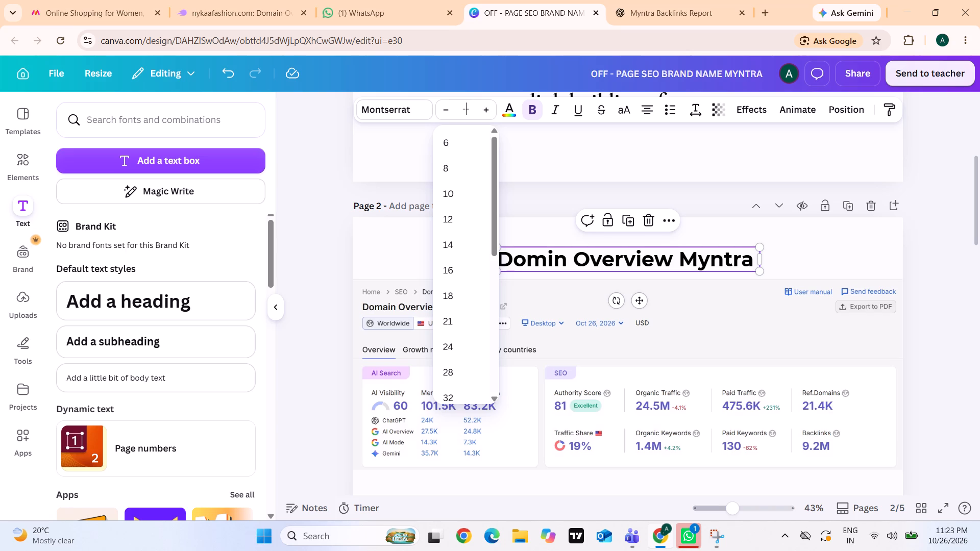
pyautogui.write('60')
pyautogui.press('Return')
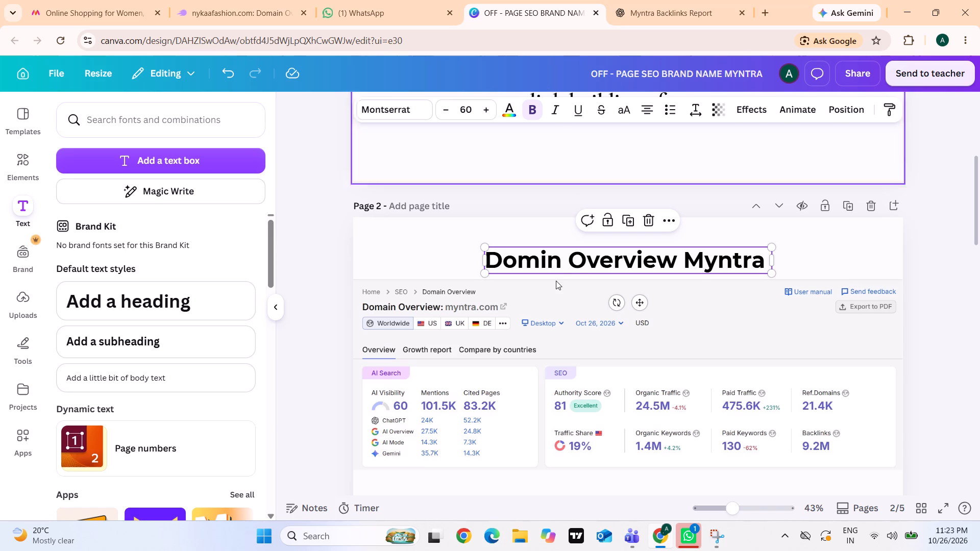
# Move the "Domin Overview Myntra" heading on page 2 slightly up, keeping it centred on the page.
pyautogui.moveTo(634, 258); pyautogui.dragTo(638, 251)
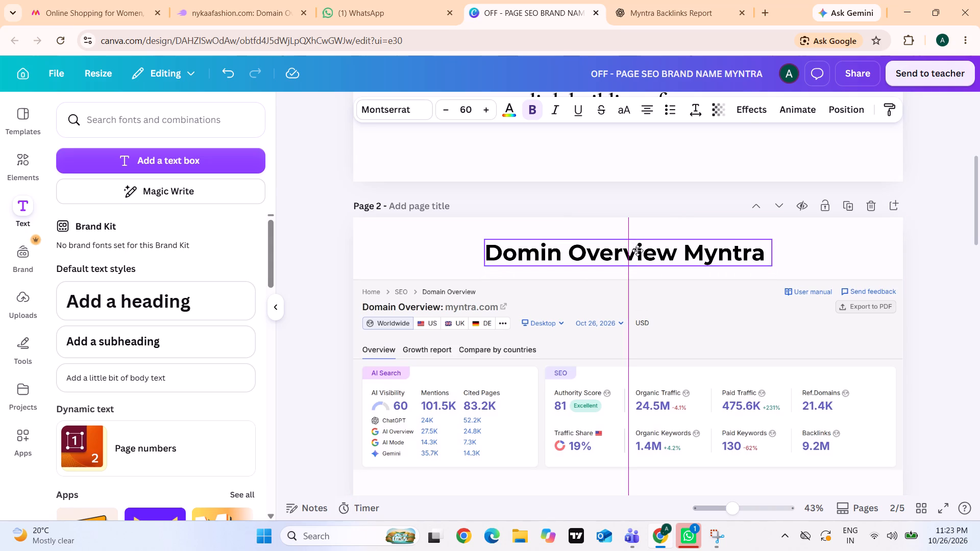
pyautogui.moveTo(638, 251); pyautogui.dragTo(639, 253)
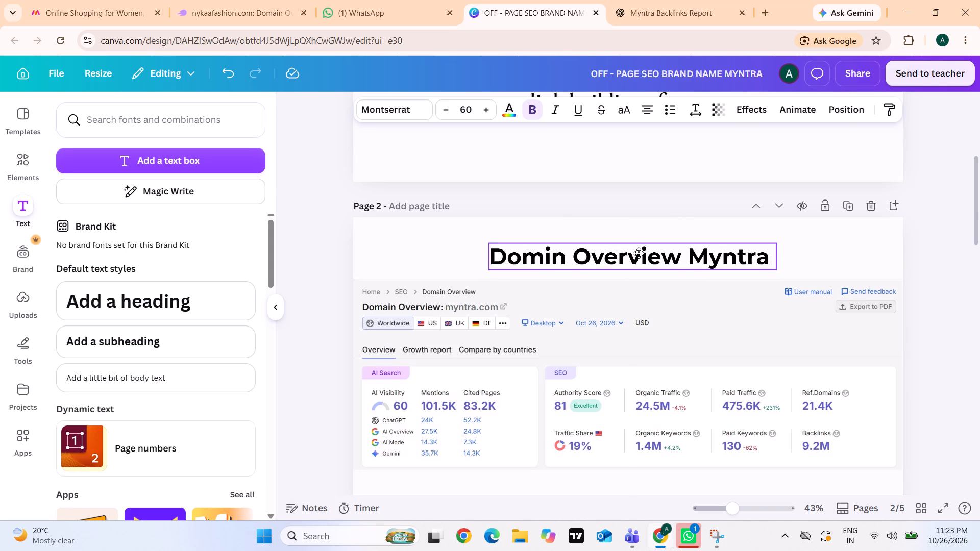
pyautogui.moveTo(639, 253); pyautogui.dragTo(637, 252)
# Move the Domain Overview screenshot on page 2 slightly down, away from the heading.
pyautogui.scroll(-1, 667, 316)
pyautogui.moveTo(667, 316); pyautogui.dragTo(667, 320)
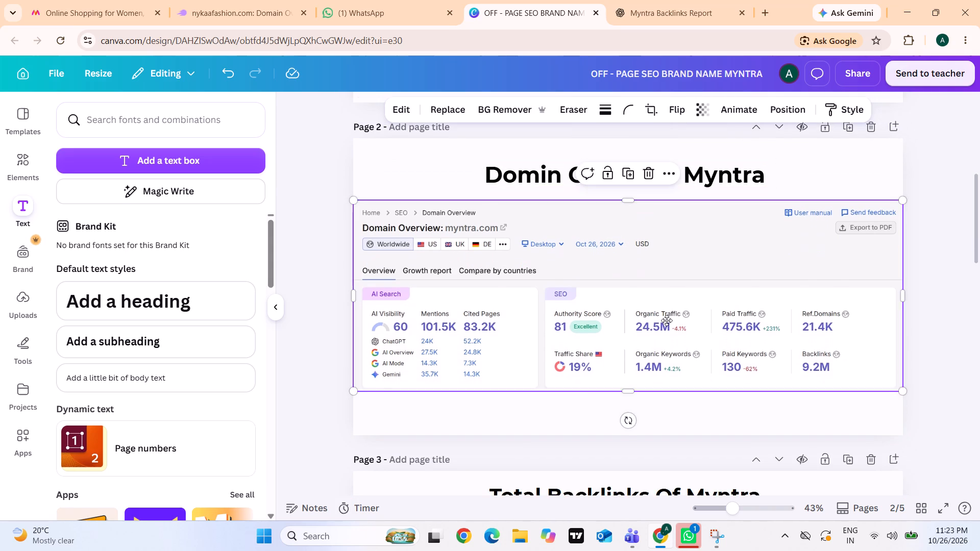
pyautogui.moveTo(667, 320); pyautogui.dragTo(666, 322)
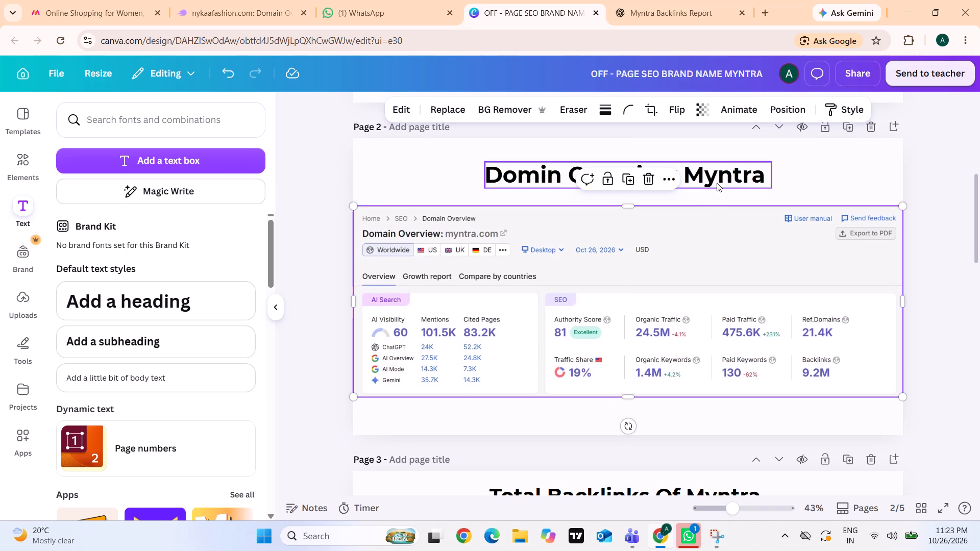
# Move the "Domin Overview Myntra" heading down, centred on page 2 and closer to the top of the screenshot.
pyautogui.click(717, 183)
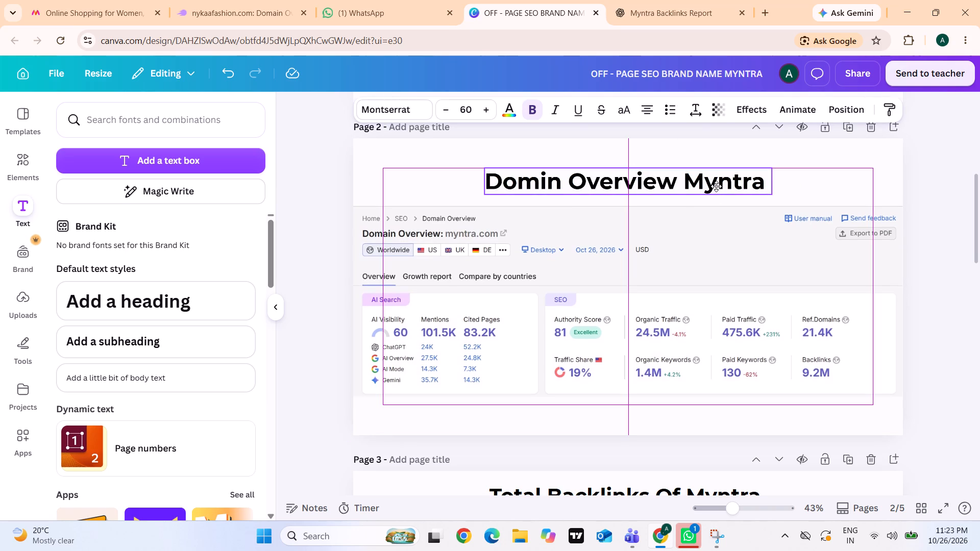
pyautogui.click(917, 240)
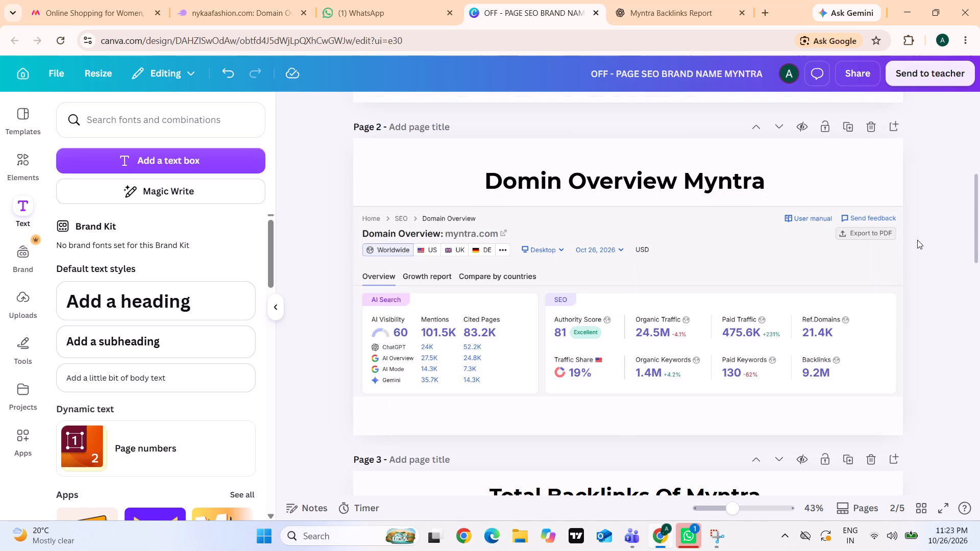
pyautogui.click(720, 183)
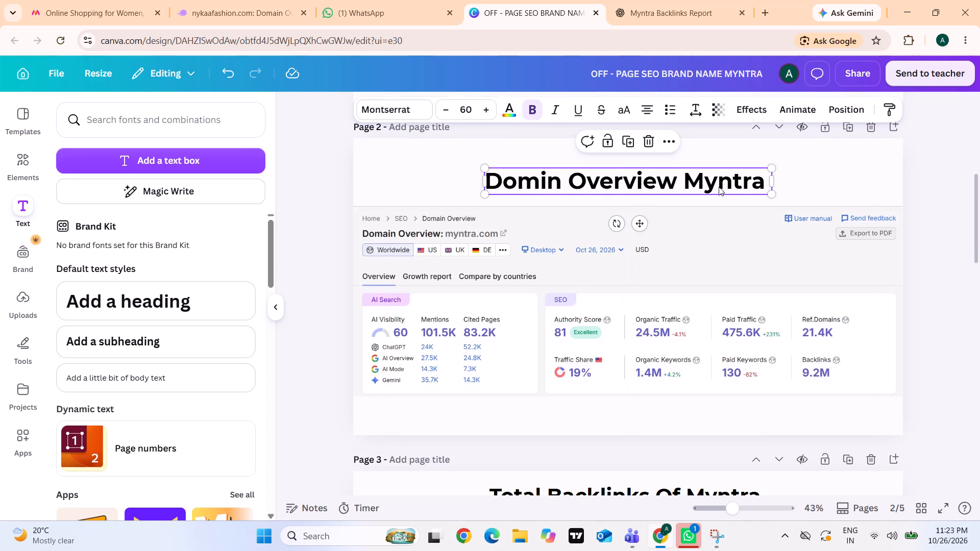
pyautogui.press('Down')
pyautogui.press('Down')
pyautogui.press('Down')
pyautogui.press('Down')
pyautogui.press('Down')
pyautogui.press('Down')
pyautogui.press('Down')
pyautogui.press('Down')
pyautogui.press('Down')
pyautogui.press('Down')
pyautogui.press('Down')
pyautogui.press('Down')
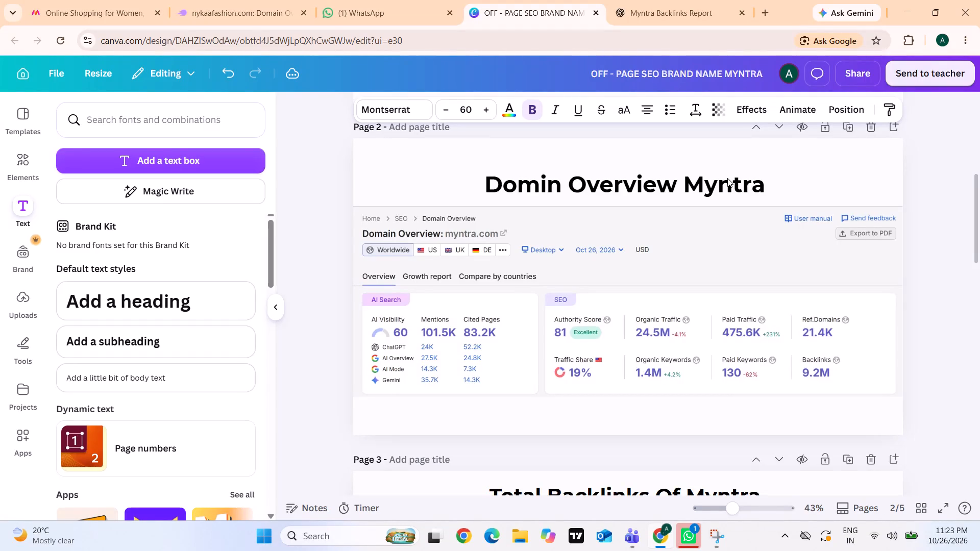
pyautogui.press('Down')
pyautogui.press('Down')
pyautogui.press('Down')
pyautogui.click(944, 264)
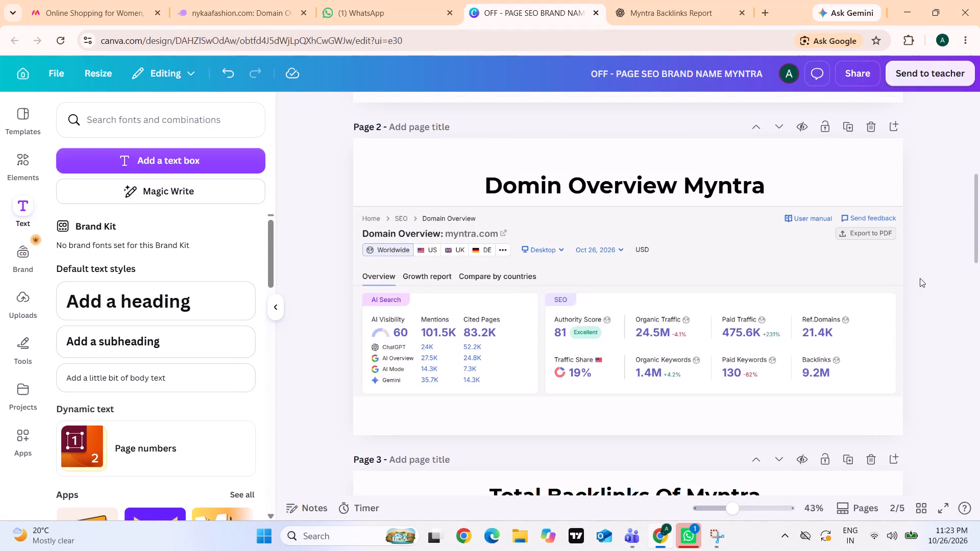
# Nudge the "8.3 Million Backlinks Of Myntra" line on page 3 slightly down, away from the "&".
pyautogui.scroll(-4, 706, 437)
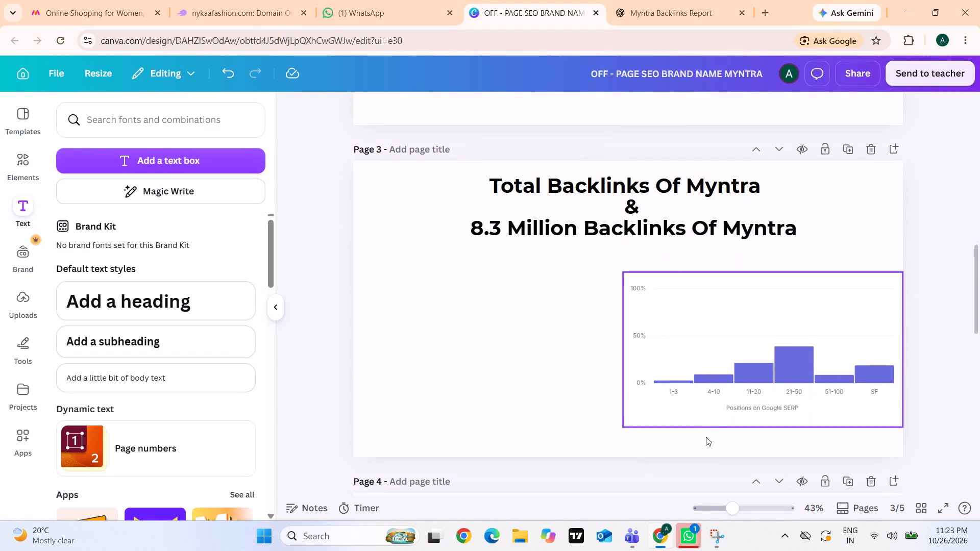
pyautogui.scroll(-2, 706, 437)
pyautogui.click(687, 198)
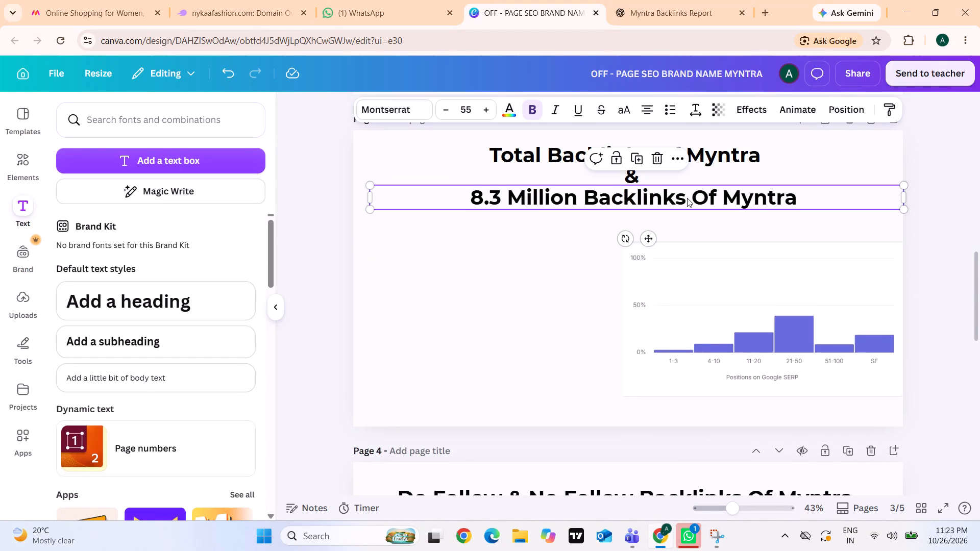
pyautogui.press('Down')
pyautogui.press('Down')
pyautogui.press('Down')
pyautogui.press('Down')
pyautogui.press('Down')
pyautogui.press('Down')
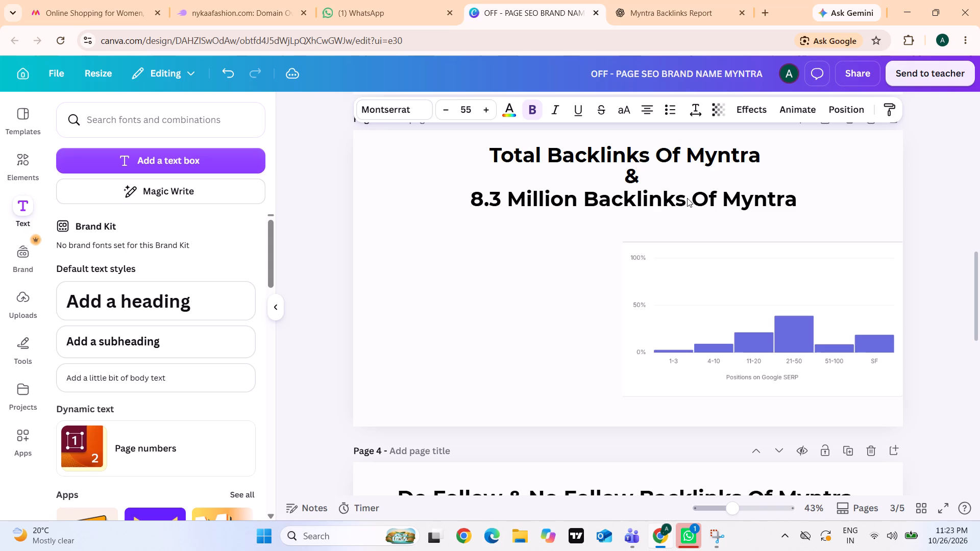
pyautogui.press('Down')
pyautogui.press('Down')
pyautogui.press('Down')
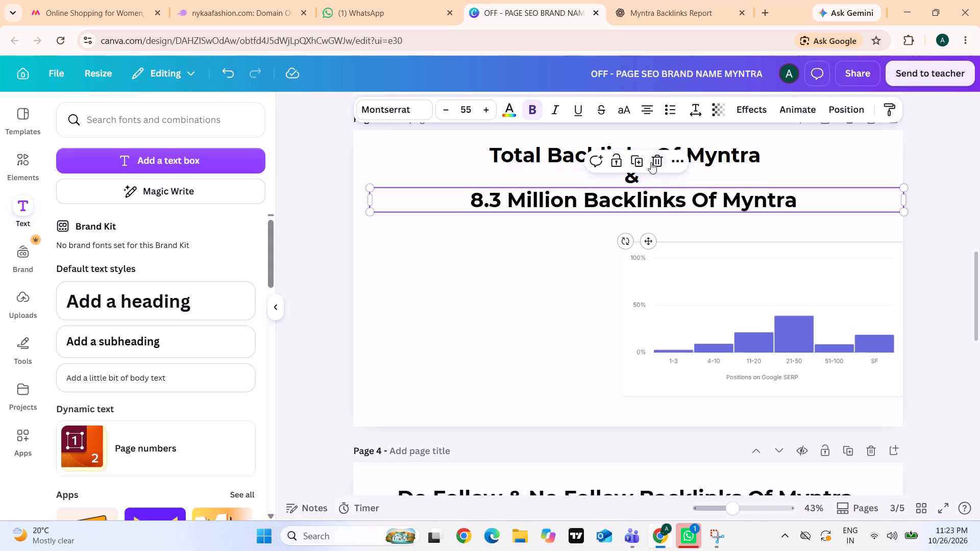
# Nudge the "&" on page 3 slightly down, towards the "8.3 Million Backlinks Of Myntra" line.
pyautogui.click(654, 174)
pyautogui.press('Down')
pyautogui.press('Down')
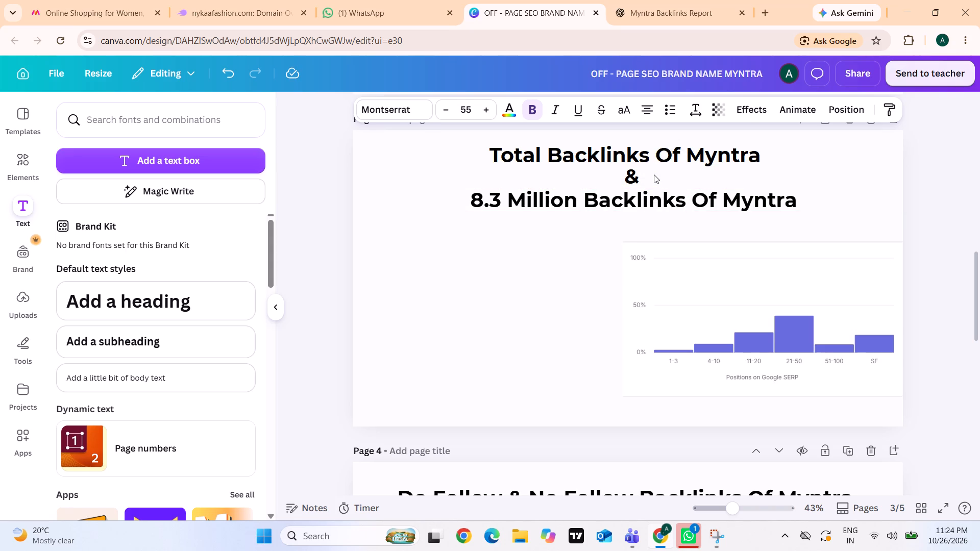
pyautogui.press('Down')
pyautogui.press('Down')
pyautogui.press('Down')
pyautogui.press('Down')
# Nudge the "Total Backlinks Of Myntra" line on page 3 slightly down, closer to the "&".
pyautogui.click(657, 157)
pyautogui.press('Down')
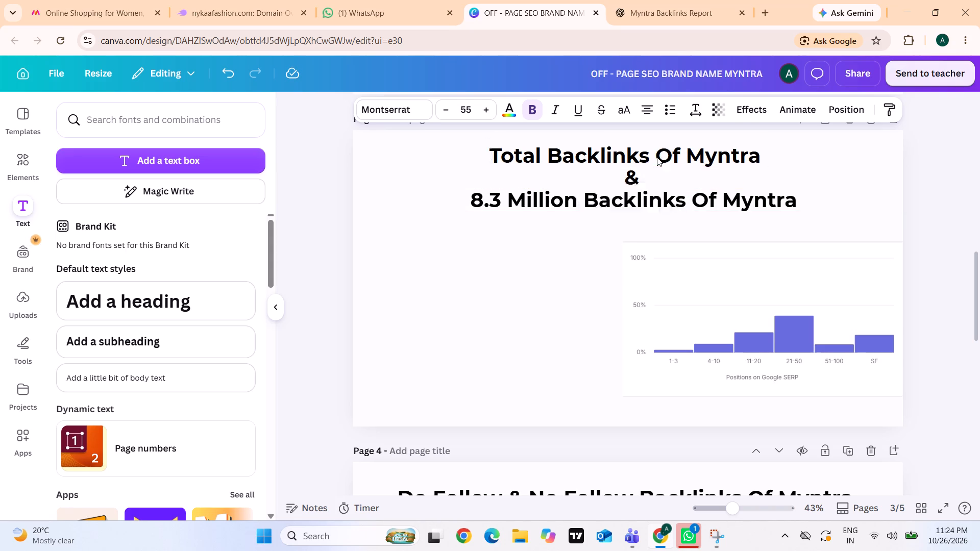
pyautogui.press('Down')
pyautogui.press('Down')
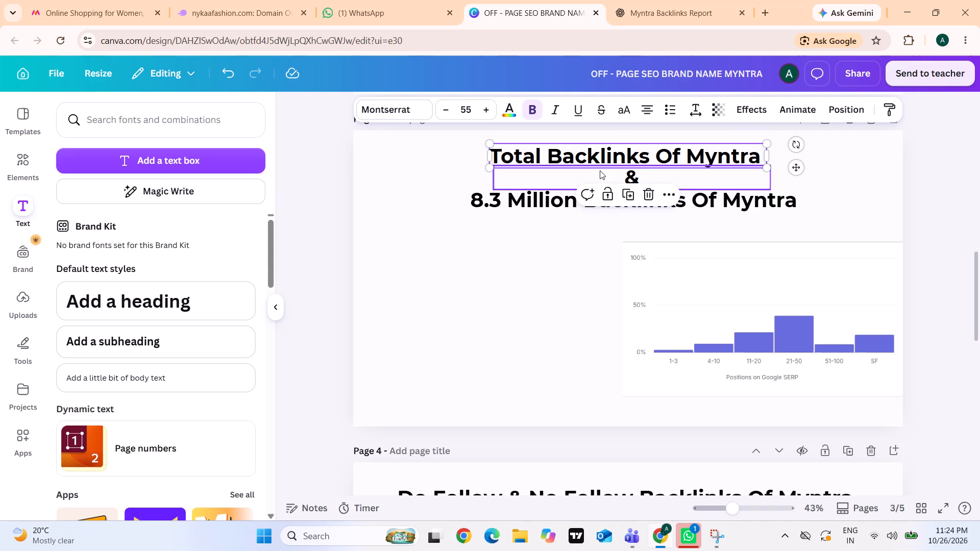
pyautogui.click(599, 172)
pyautogui.click(572, 197)
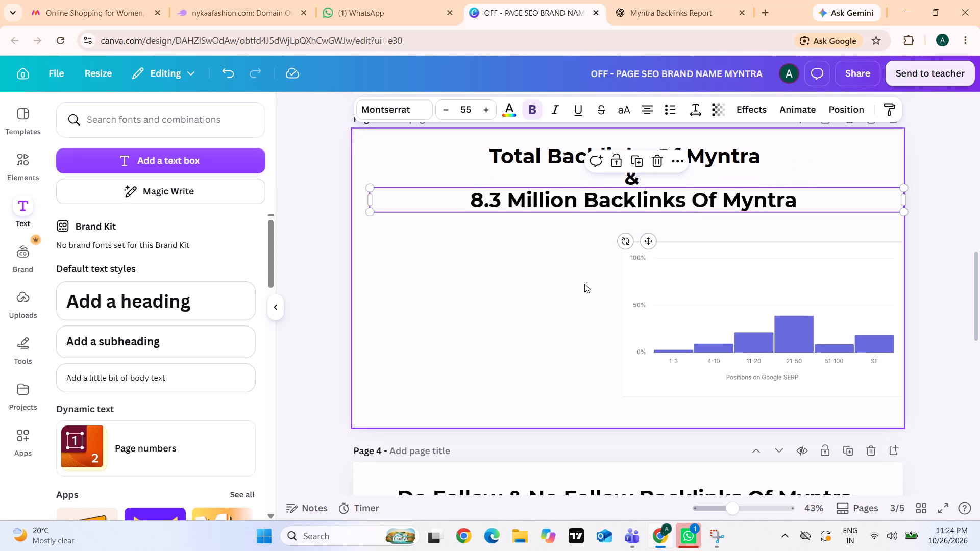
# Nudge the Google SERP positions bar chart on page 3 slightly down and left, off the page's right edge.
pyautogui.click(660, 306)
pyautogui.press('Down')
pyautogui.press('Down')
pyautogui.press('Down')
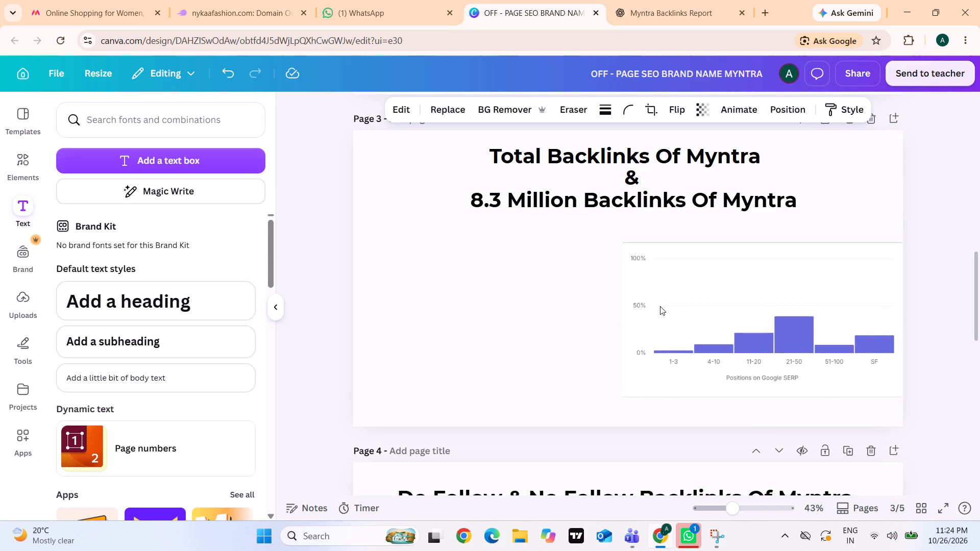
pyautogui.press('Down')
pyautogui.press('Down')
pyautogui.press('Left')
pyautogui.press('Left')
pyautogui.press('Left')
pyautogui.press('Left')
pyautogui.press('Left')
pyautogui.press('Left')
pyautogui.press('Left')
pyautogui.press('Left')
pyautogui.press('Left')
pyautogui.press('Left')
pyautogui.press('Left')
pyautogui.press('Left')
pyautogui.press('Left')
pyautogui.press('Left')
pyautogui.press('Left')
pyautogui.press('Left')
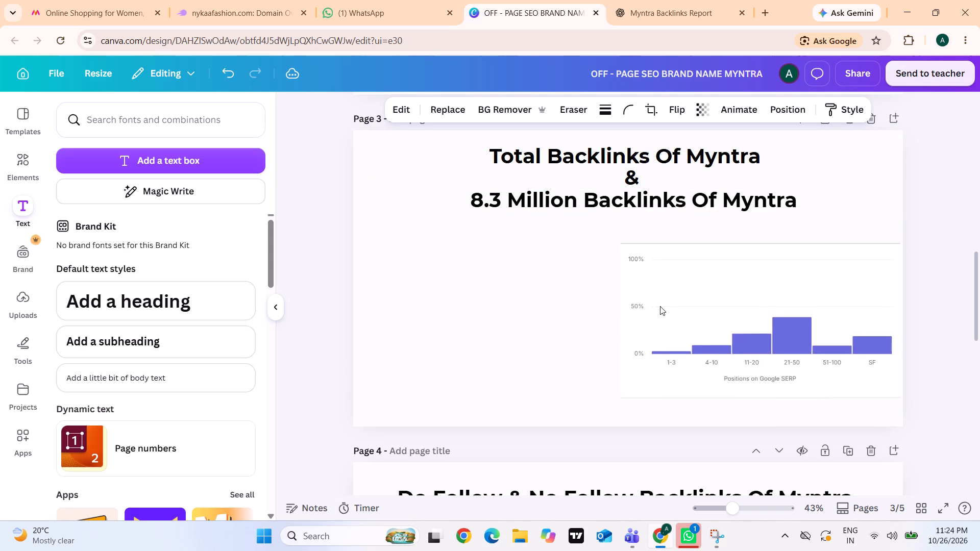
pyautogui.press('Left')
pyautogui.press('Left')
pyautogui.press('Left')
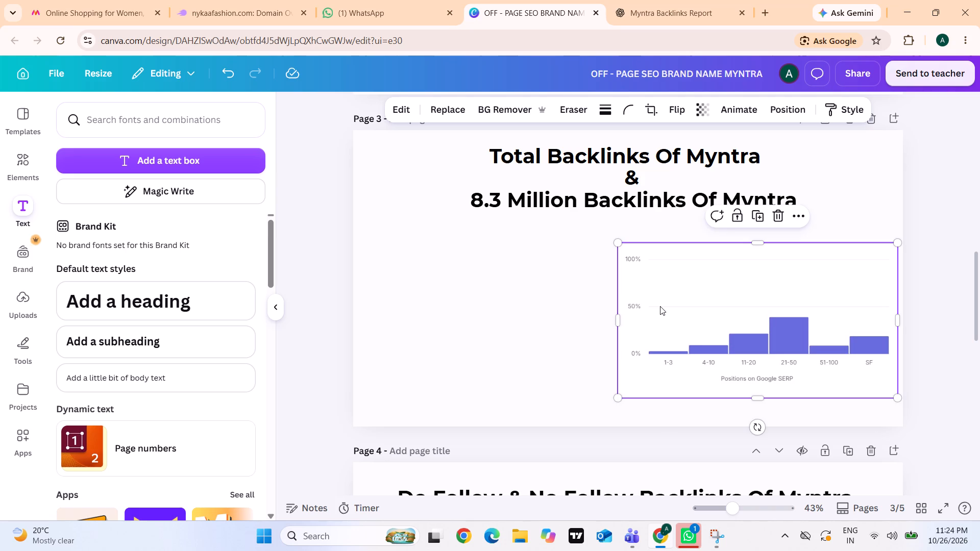
# Move the bar chart on page 3 flush with the page's right edge and slightly higher, closer to the heading.
pyautogui.moveTo(691, 363); pyautogui.dragTo(696, 367)
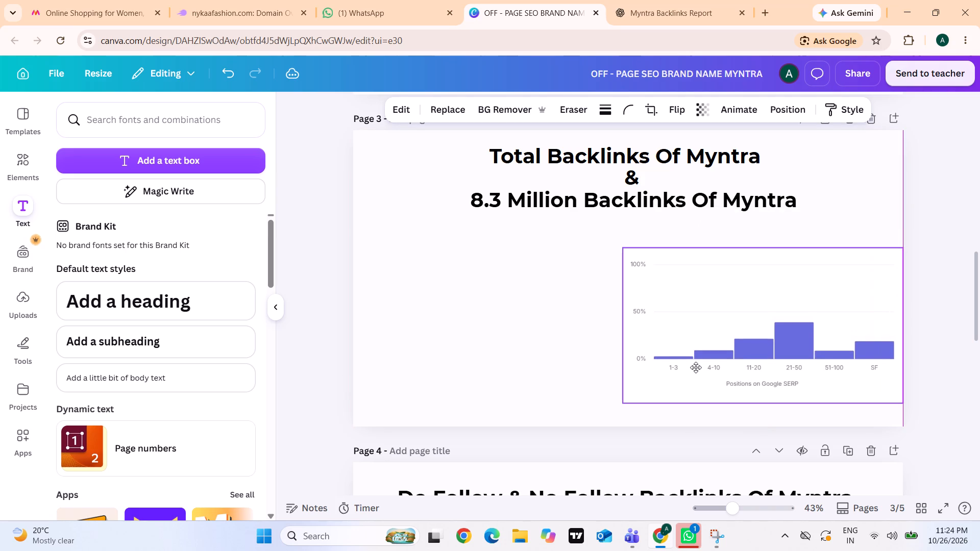
pyautogui.moveTo(696, 367); pyautogui.dragTo(696, 364)
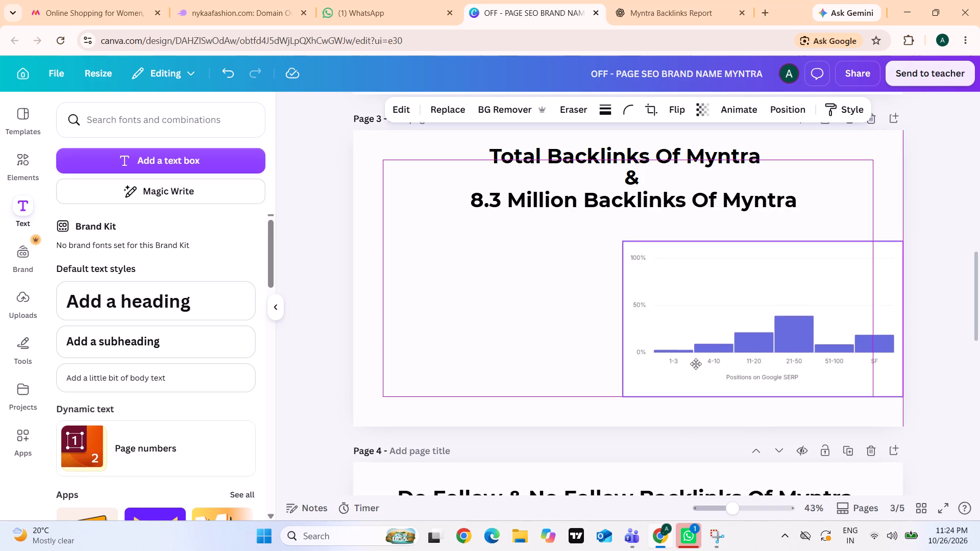
pyautogui.moveTo(696, 364); pyautogui.dragTo(696, 368)
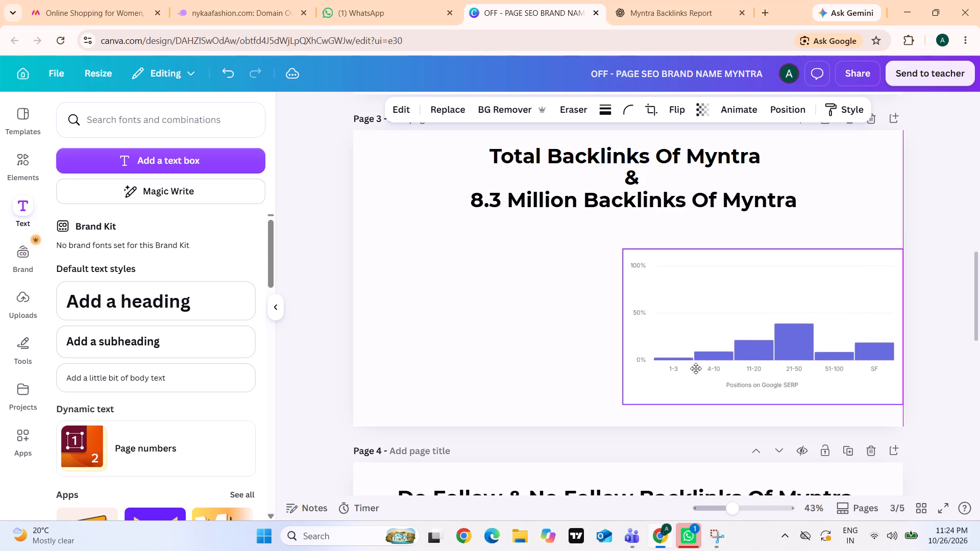
pyautogui.moveTo(696, 368); pyautogui.dragTo(696, 362)
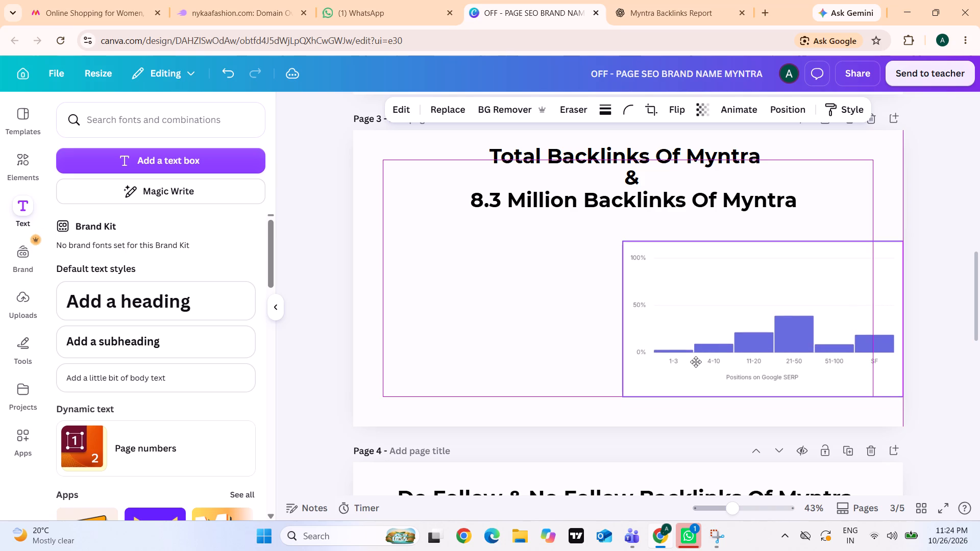
pyautogui.moveTo(696, 362); pyautogui.dragTo(694, 356)
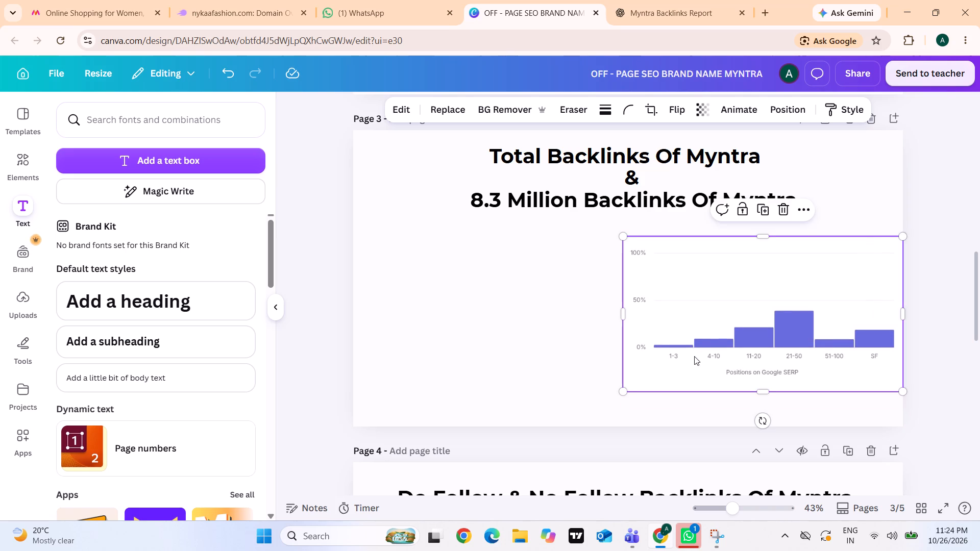
# Fine-tune page 4's vertical spacing, moving the heading slightly down and keeping the backlinks screenshot centred just beneath it.
pyautogui.scroll(-3, 628, 428)
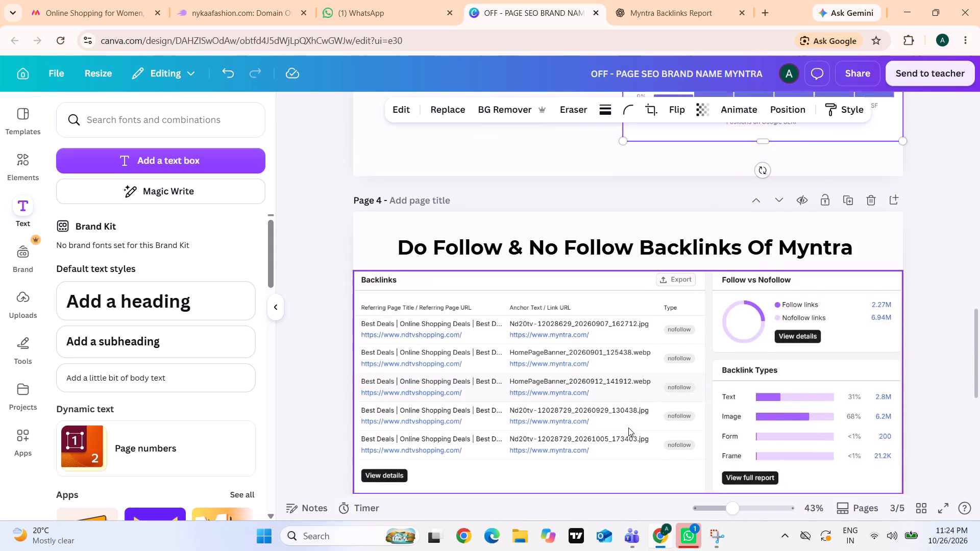
pyautogui.scroll(-2, 628, 428)
pyautogui.click(636, 396)
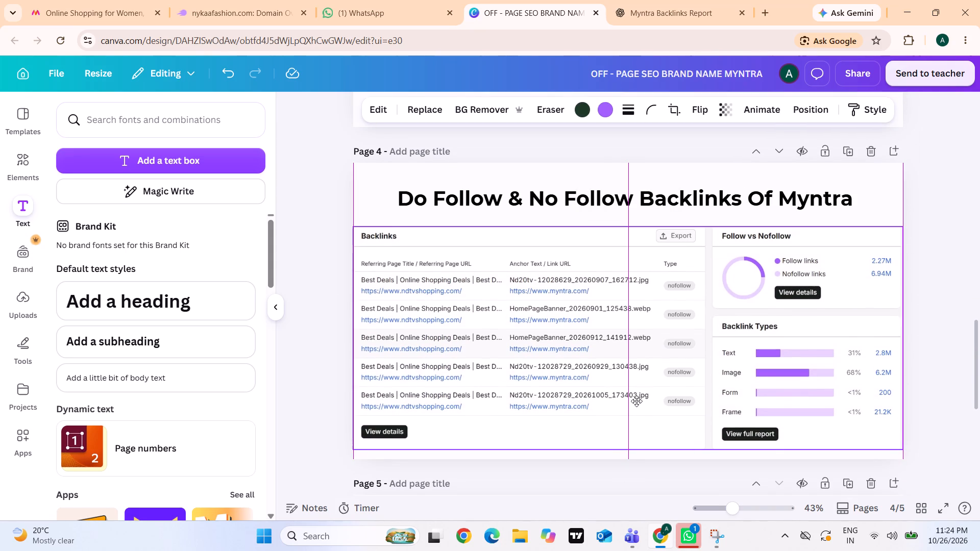
pyautogui.click(695, 204)
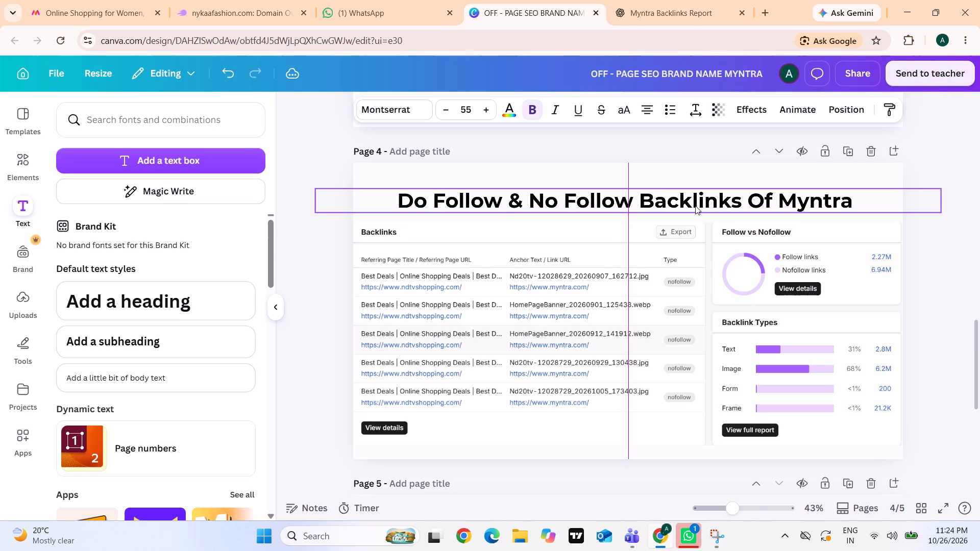
pyautogui.click(681, 272)
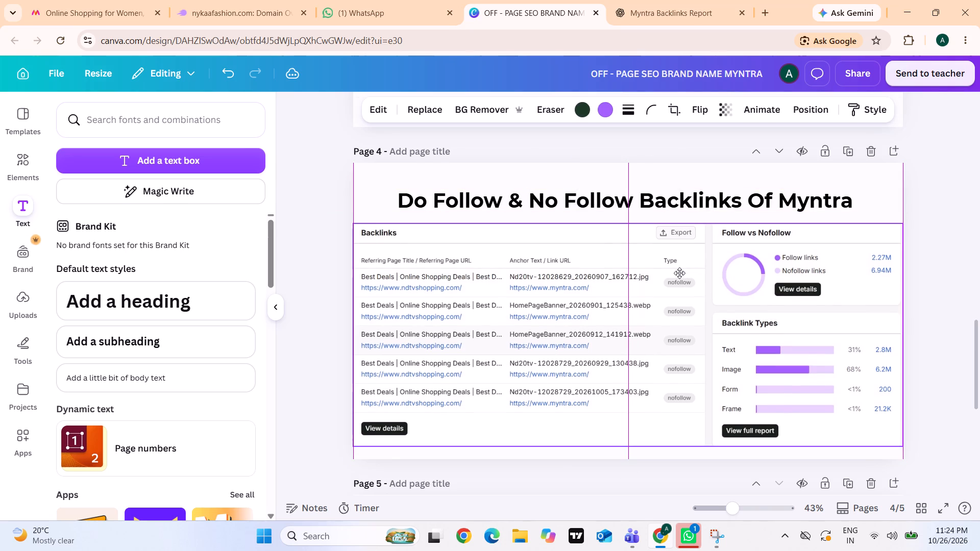
pyautogui.click(923, 217)
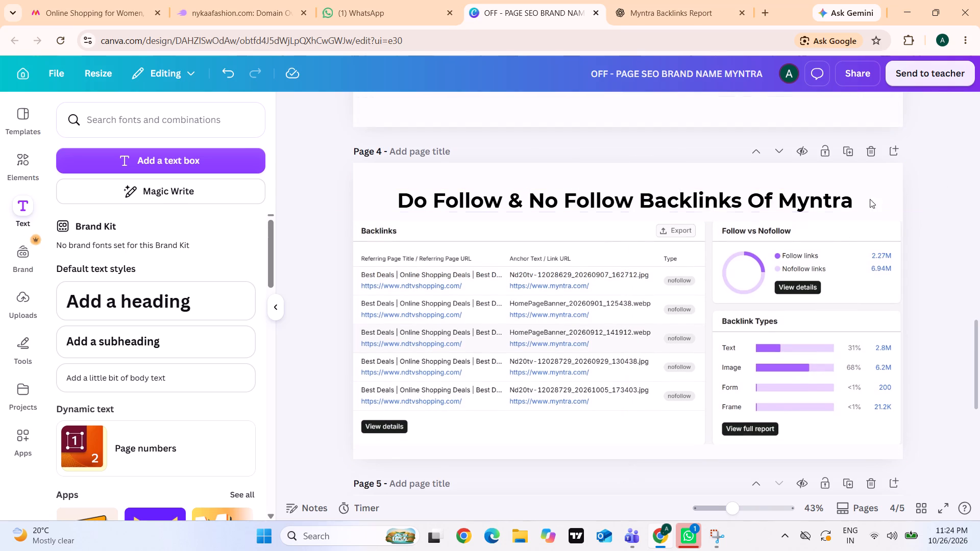
# Set the font size of the "Do Follow & No Follow Backlinks Of Myntra" heading on page 4 to 57.
pyautogui.click(839, 195)
pyautogui.click(468, 107)
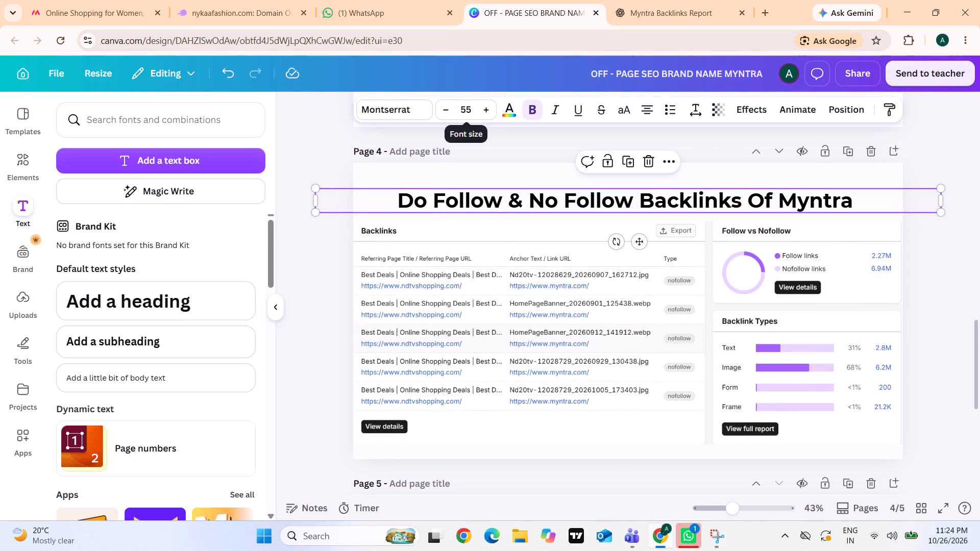
pyautogui.press('BackSpace')
pyautogui.write('57')
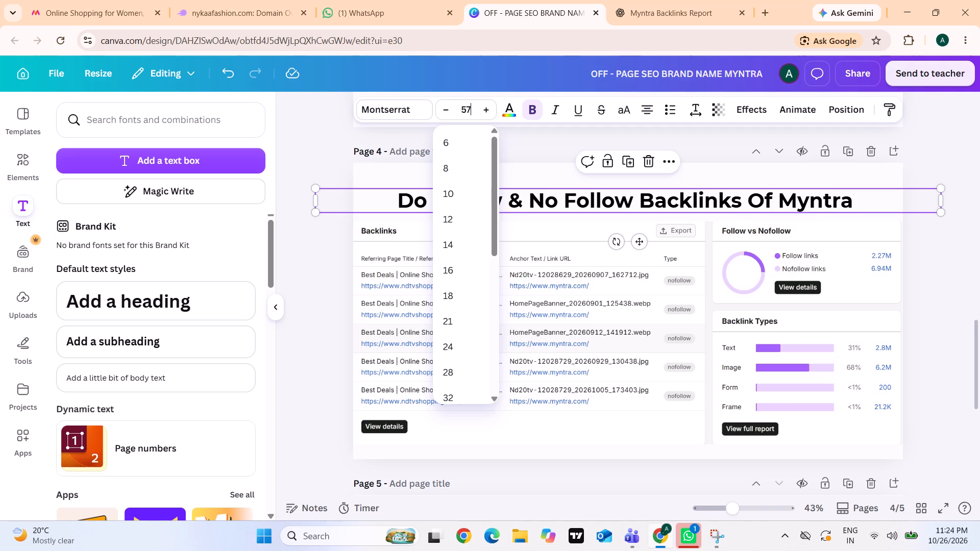
pyautogui.press('Return')
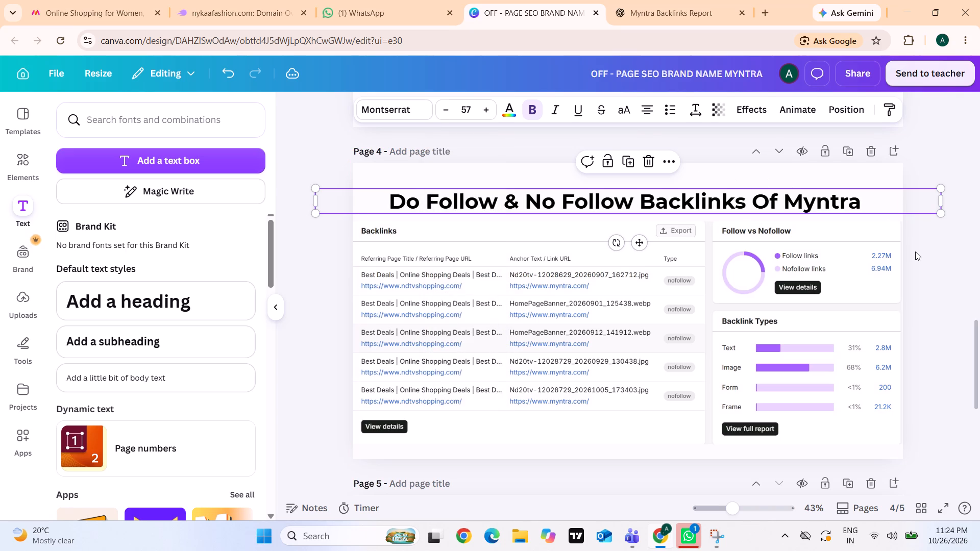
pyautogui.click(915, 252)
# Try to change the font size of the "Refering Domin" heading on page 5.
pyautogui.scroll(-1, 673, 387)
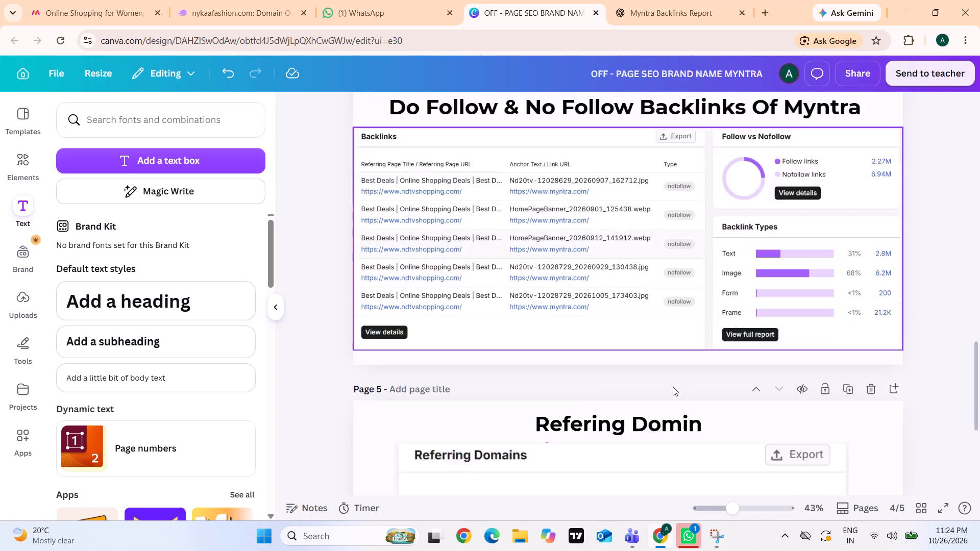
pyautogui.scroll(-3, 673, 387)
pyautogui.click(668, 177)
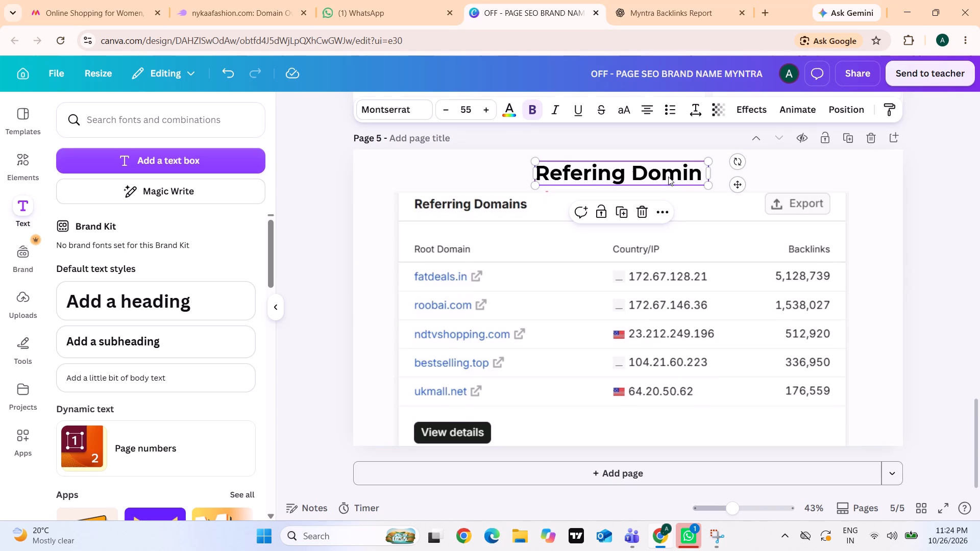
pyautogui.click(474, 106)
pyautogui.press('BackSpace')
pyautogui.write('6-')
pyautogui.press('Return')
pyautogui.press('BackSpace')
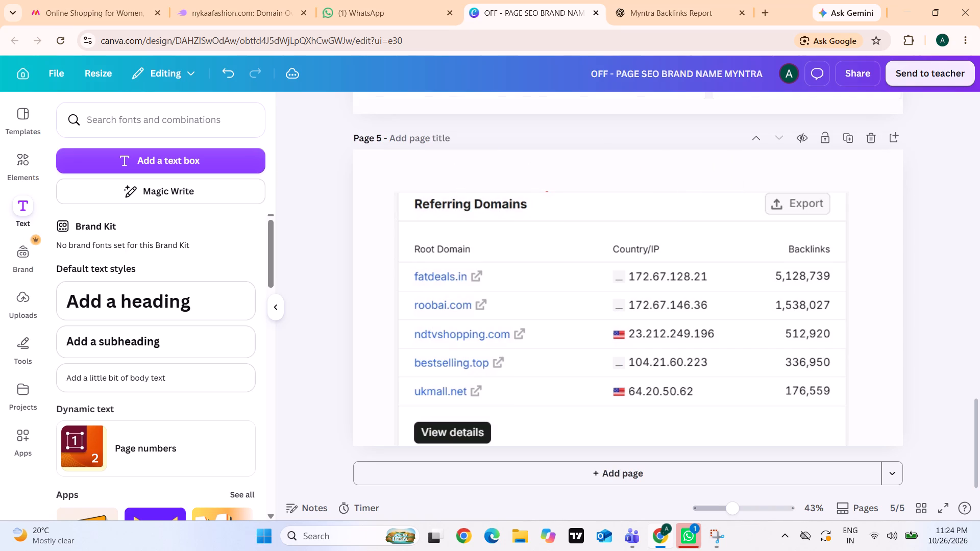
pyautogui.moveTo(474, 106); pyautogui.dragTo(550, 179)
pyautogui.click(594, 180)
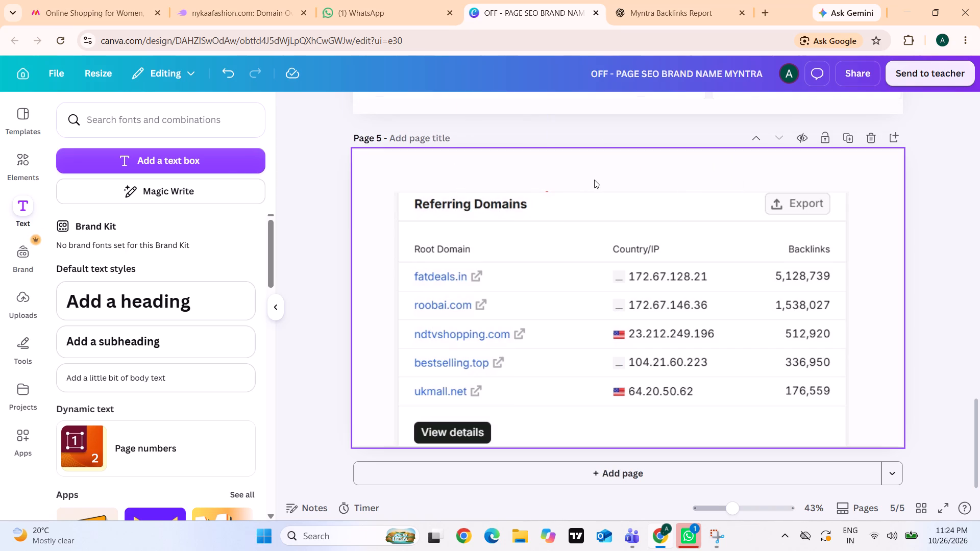
# Add a subheading text box on page 5 reading "Refering Domin".
pyautogui.click(142, 342)
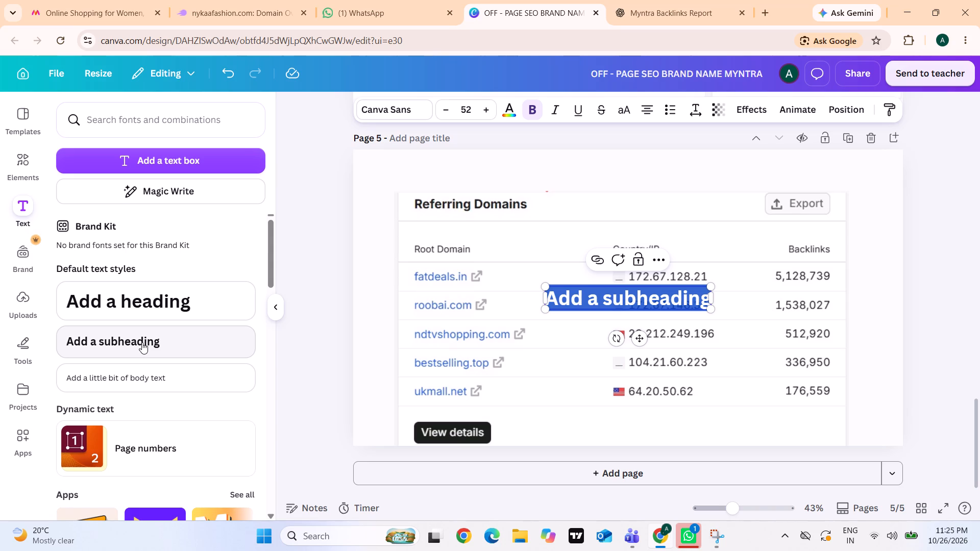
pyautogui.write('RE')
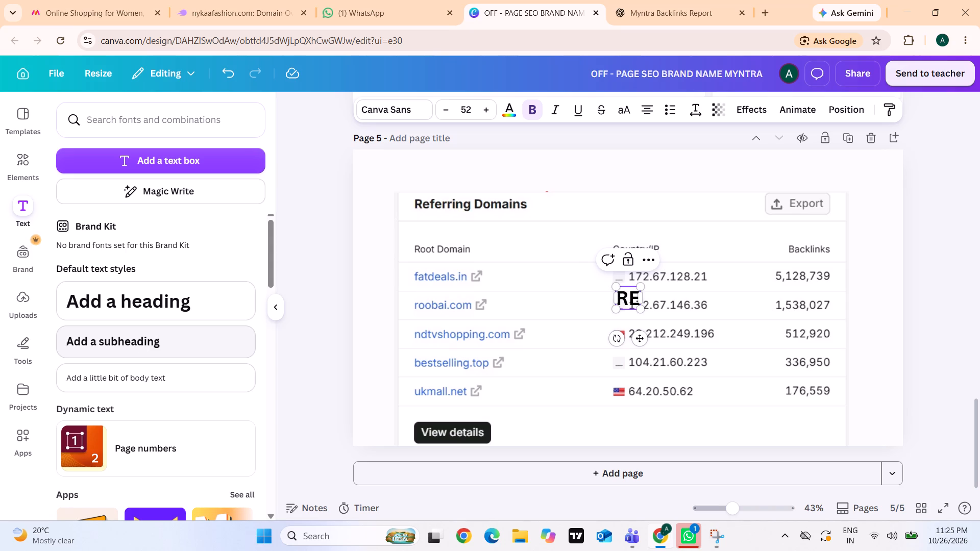
pyautogui.write('FE')
pyautogui.write('RING')
pyautogui.press('BackSpace')
pyautogui.press('Insert')
pyautogui.press('BackSpace')
pyautogui.press('BackSpace')
pyautogui.press('BackSpace')
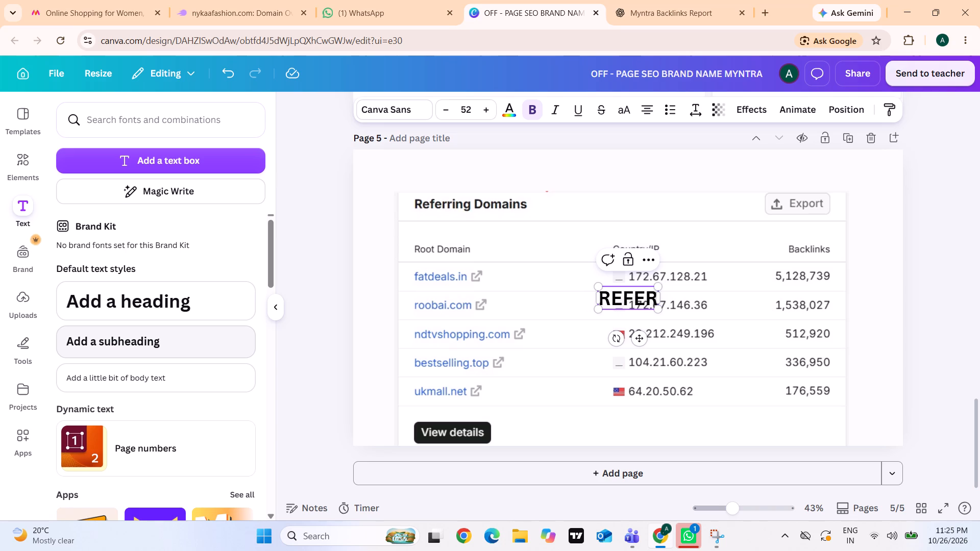
pyautogui.press('BackSpace')
pyautogui.press('BackSpace')
pyautogui.press('BackSpace')
pyautogui.press('e')
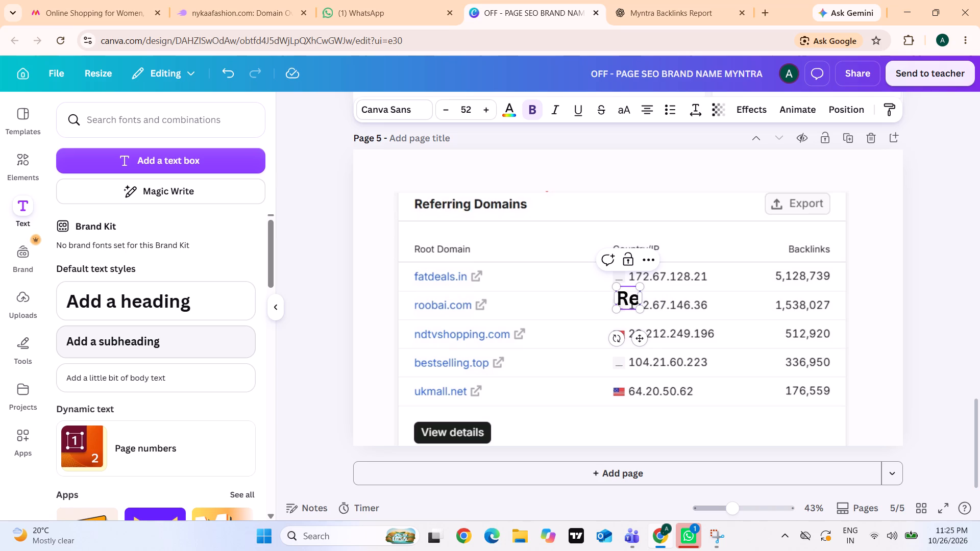
pyautogui.write('fering')
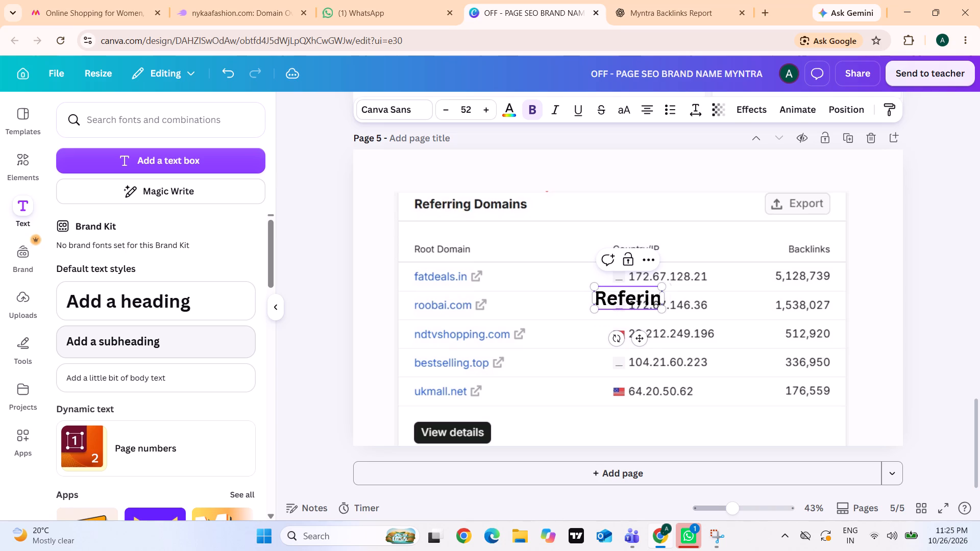
pyautogui.press('space')
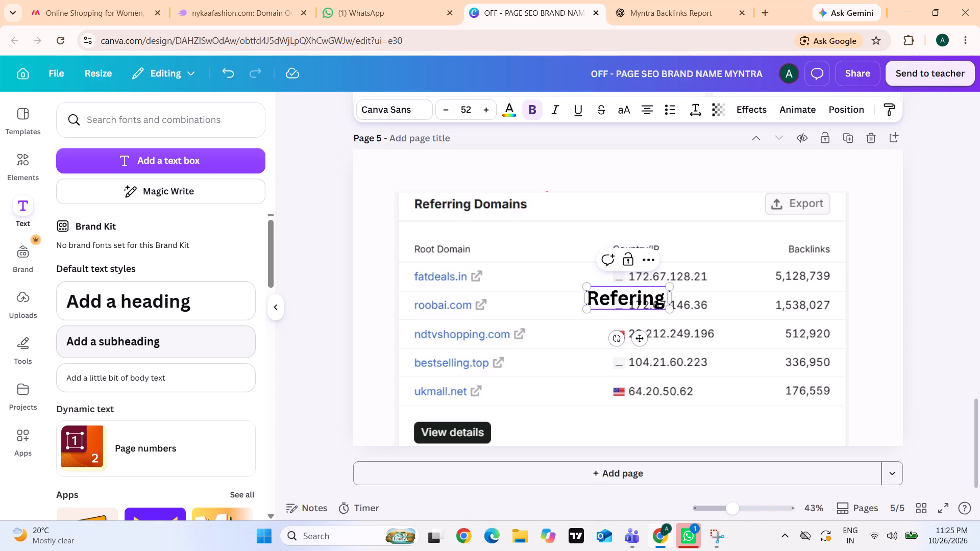
pyautogui.write('omin')
pyautogui.press('space')
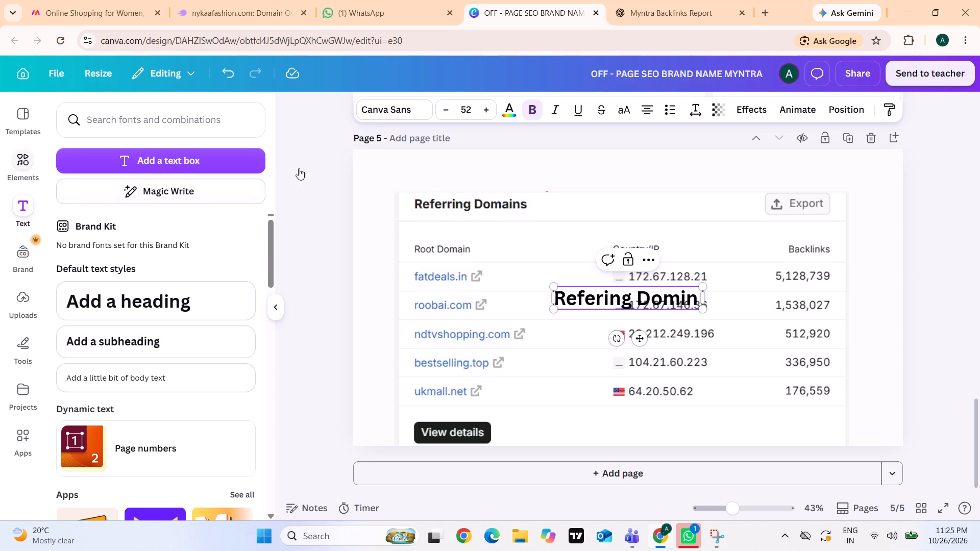
pyautogui.click(426, 123)
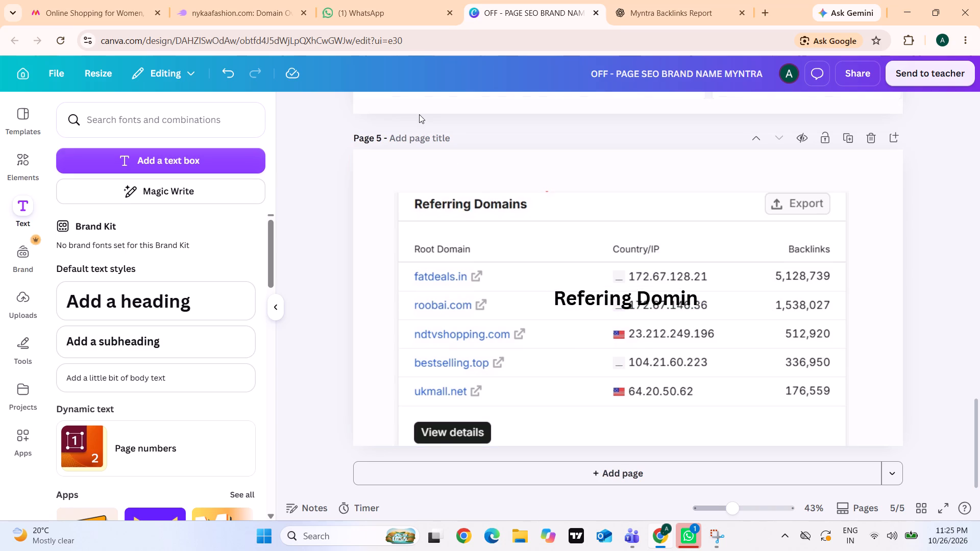
# Change the font of the new "Refering Domin" text on page 5 to Montserrat.
pyautogui.click(599, 306)
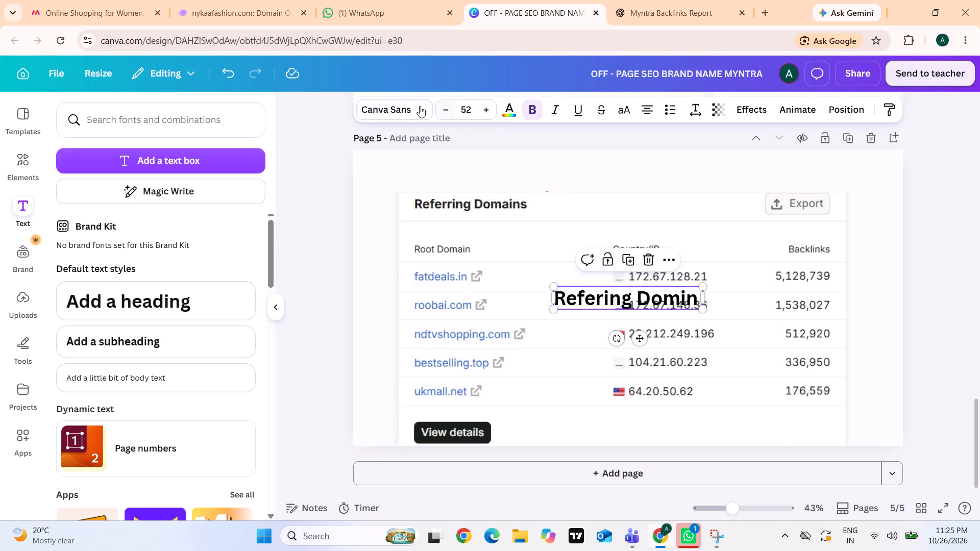
pyautogui.click(420, 106)
pyautogui.click(129, 321)
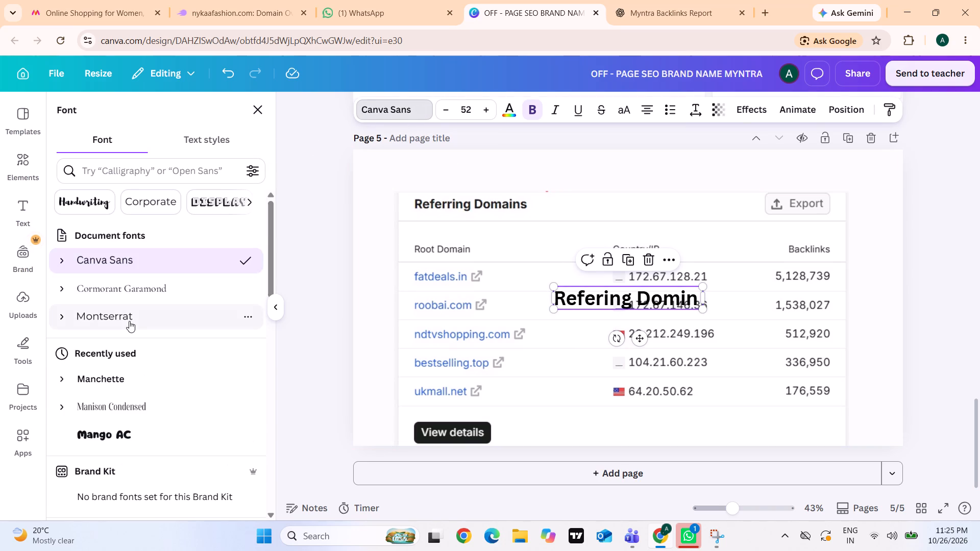
# Set the font size of the new "Refering Domin" heading on page 5 to 60.
pyautogui.click(475, 108)
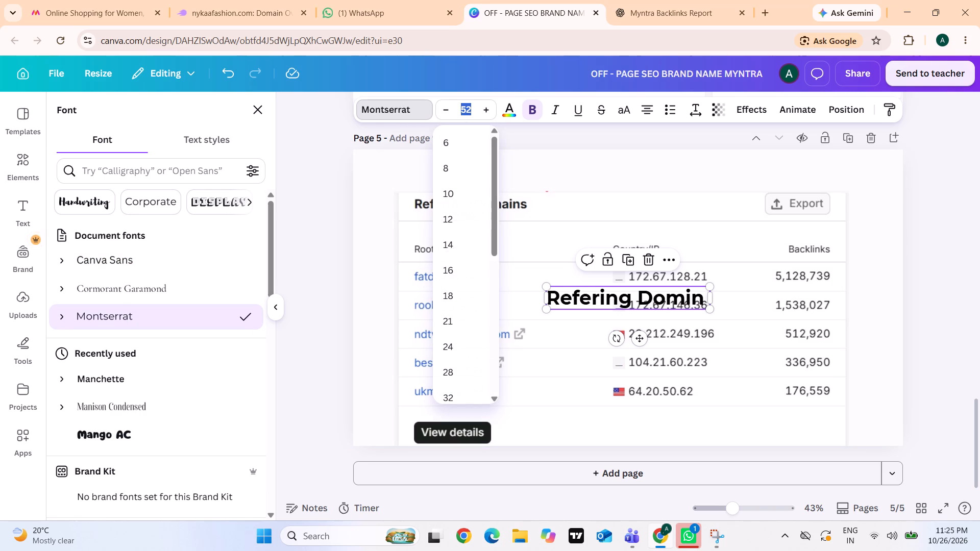
pyautogui.press('BackSpace')
pyautogui.press('BackSpace')
pyautogui.press('BackSpace')
pyautogui.write('60')
pyautogui.press('Return')
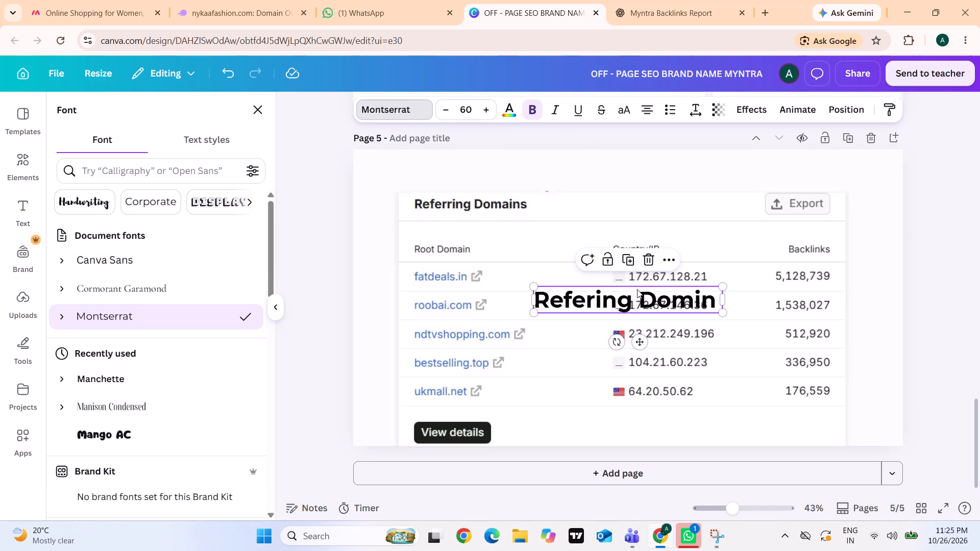
# Move the "Refering Domin" heading above the referring domains screenshot on page 5 and centre the screenshot horizontally.
pyautogui.moveTo(637, 294); pyautogui.dragTo(628, 163)
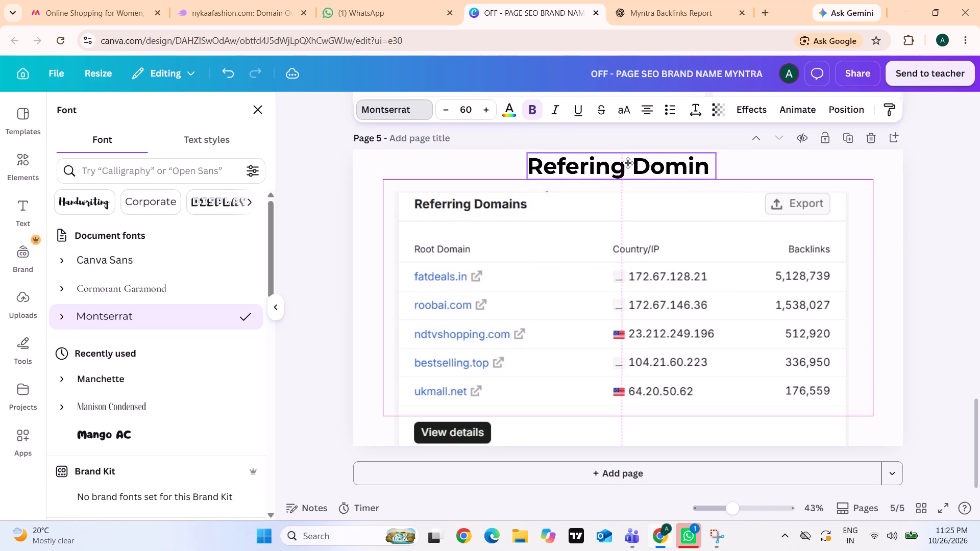
pyautogui.moveTo(628, 163); pyautogui.dragTo(628, 167)
pyautogui.moveTo(674, 250); pyautogui.dragTo(683, 250)
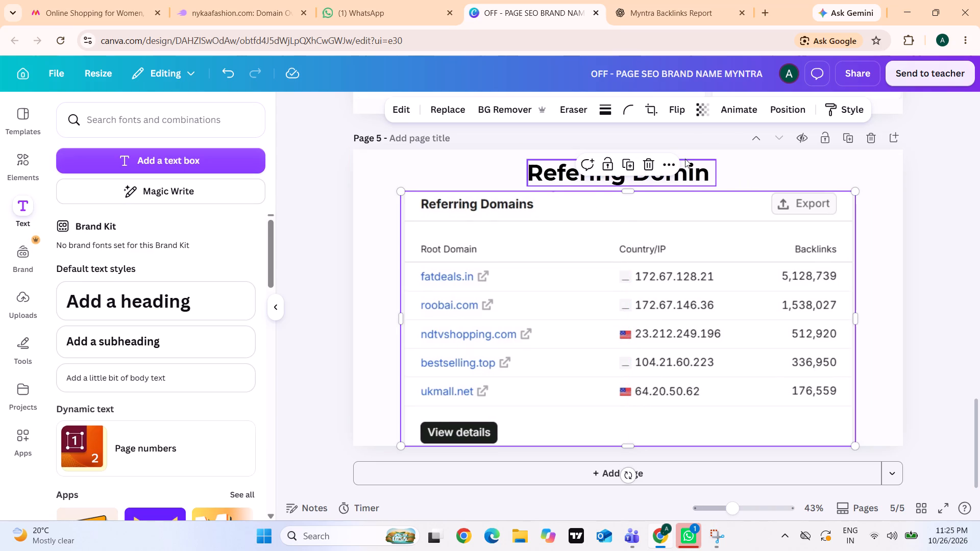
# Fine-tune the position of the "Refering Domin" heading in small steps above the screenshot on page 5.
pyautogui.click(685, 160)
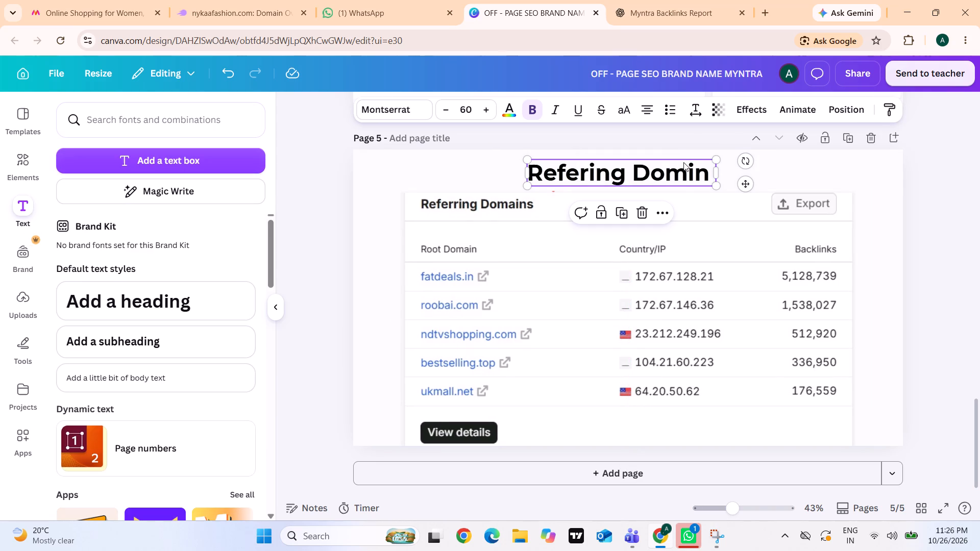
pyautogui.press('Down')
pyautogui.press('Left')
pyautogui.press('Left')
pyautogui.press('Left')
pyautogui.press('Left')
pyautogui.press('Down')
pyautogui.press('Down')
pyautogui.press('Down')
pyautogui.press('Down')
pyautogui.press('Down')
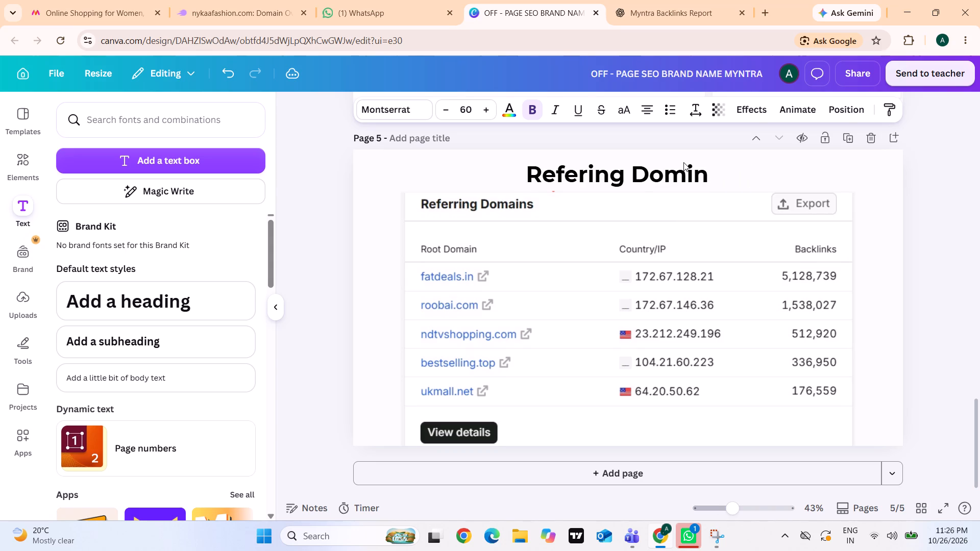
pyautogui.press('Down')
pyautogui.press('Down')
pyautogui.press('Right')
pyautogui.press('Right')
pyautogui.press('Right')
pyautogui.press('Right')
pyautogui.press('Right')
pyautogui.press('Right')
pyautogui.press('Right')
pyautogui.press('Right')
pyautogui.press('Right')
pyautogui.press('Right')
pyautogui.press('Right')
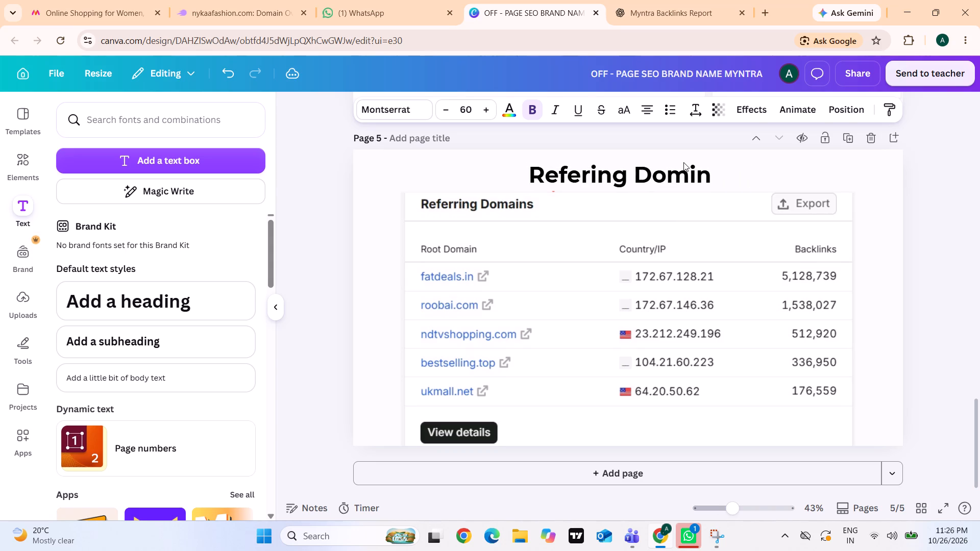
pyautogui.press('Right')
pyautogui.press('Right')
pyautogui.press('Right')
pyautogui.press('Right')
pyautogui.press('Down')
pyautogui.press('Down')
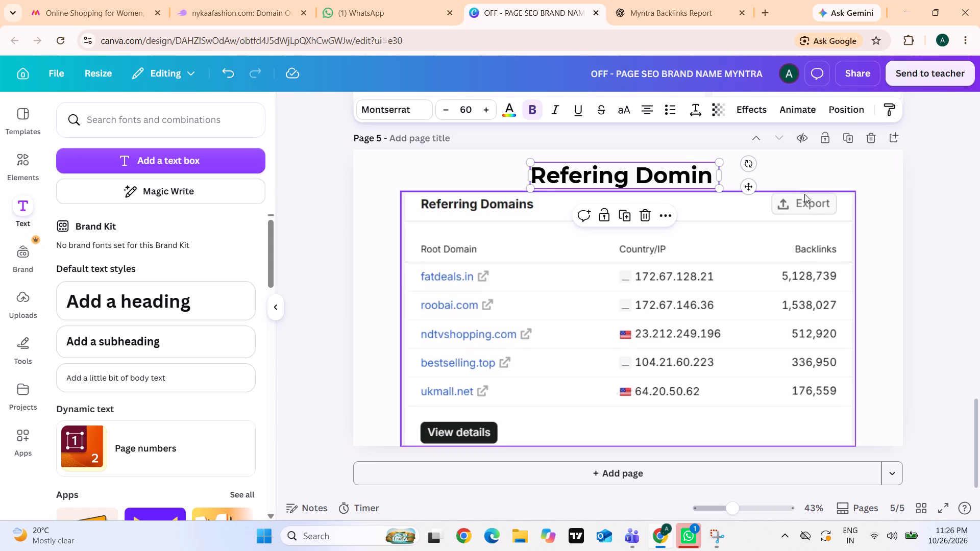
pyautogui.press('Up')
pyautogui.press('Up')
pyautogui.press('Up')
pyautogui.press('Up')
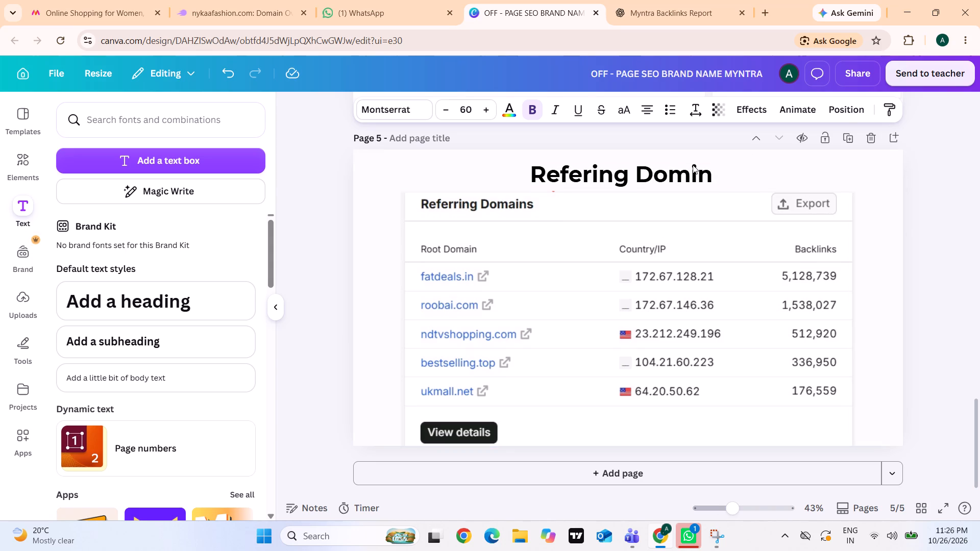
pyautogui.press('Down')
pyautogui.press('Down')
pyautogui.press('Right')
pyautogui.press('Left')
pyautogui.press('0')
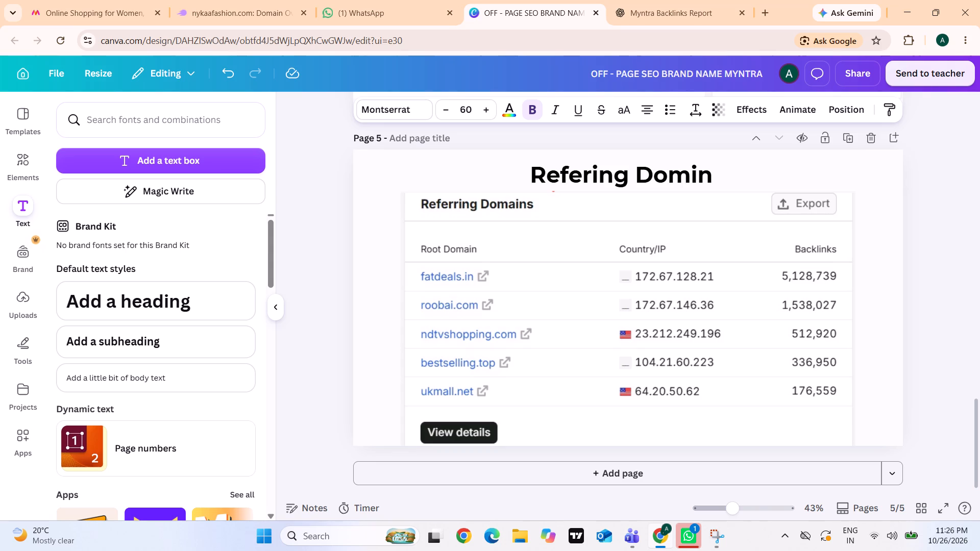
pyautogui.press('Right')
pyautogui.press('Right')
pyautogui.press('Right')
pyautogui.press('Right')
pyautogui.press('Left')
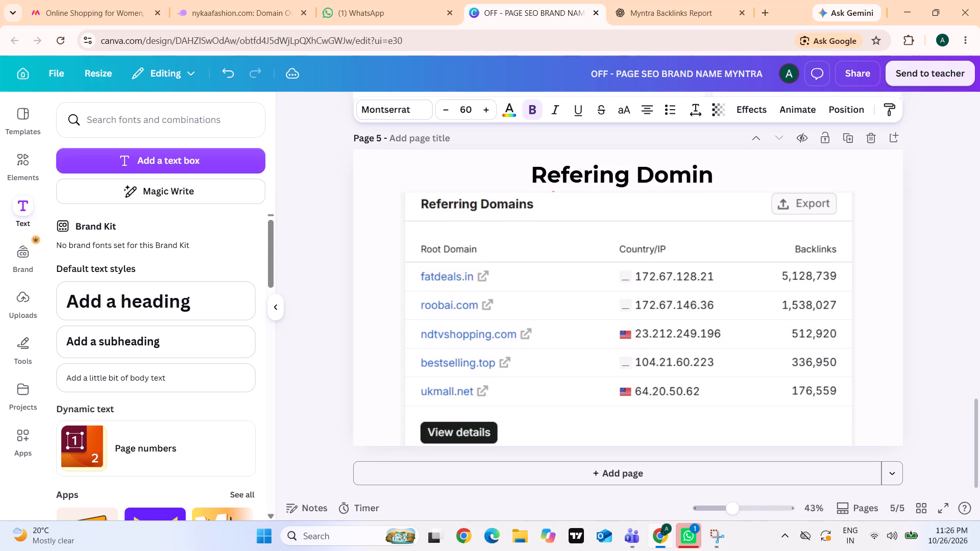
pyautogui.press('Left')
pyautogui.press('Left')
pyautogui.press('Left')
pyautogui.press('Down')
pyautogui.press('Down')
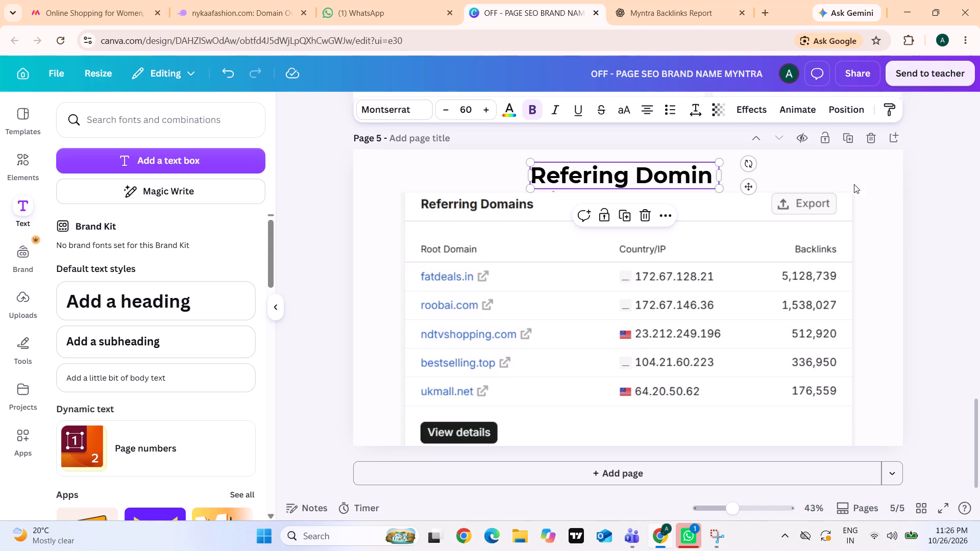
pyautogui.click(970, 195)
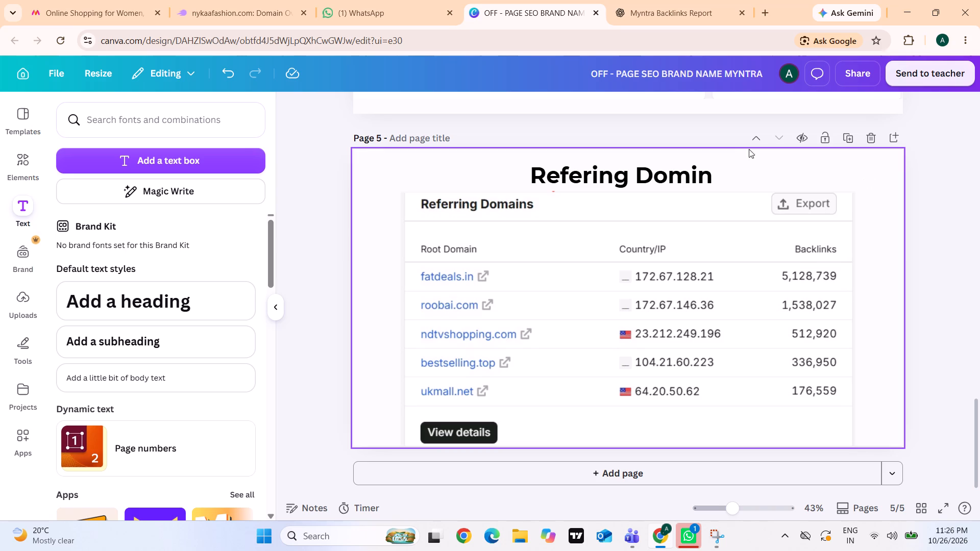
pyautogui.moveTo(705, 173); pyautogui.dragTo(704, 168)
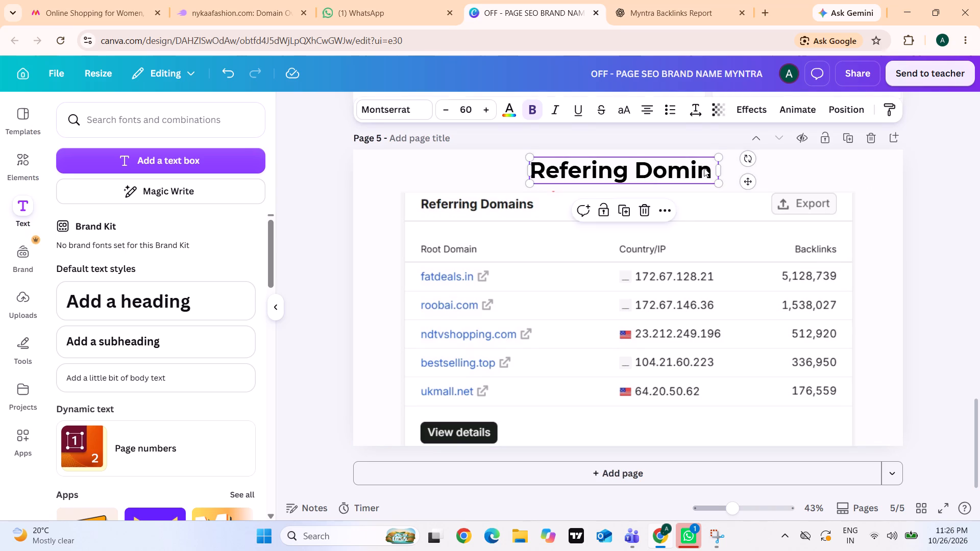
# Shrink the referring domains screenshot on page 5 to about 1,580 by 886 and centre it horizontally just below the heading.
pyautogui.click(696, 262)
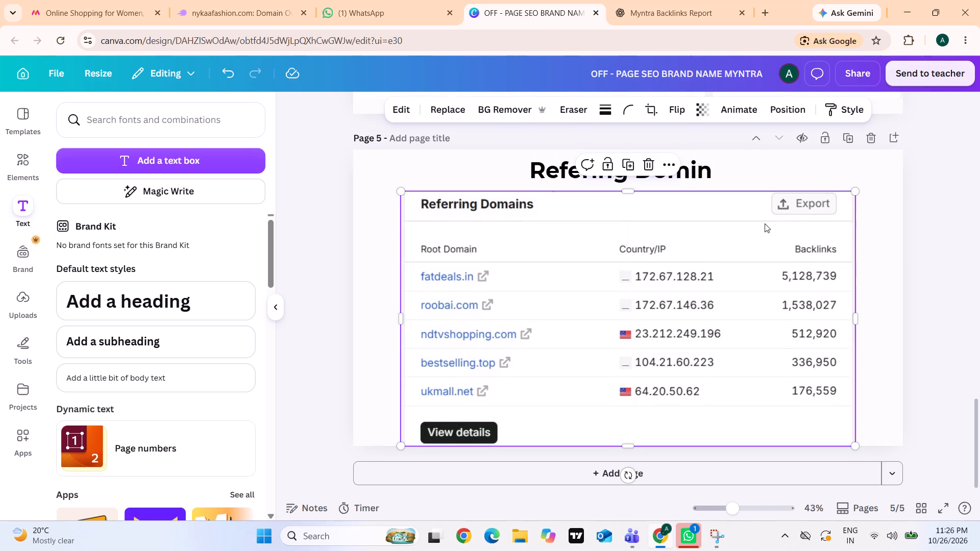
pyautogui.moveTo(854, 195); pyautogui.dragTo(833, 206)
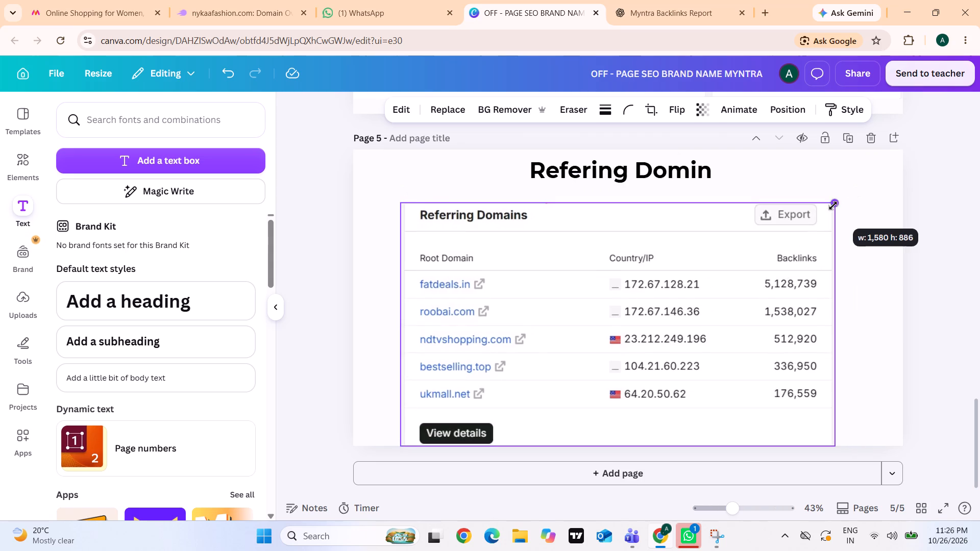
pyautogui.moveTo(833, 206); pyautogui.dragTo(831, 206)
pyautogui.moveTo(726, 268); pyautogui.dragTo(734, 268)
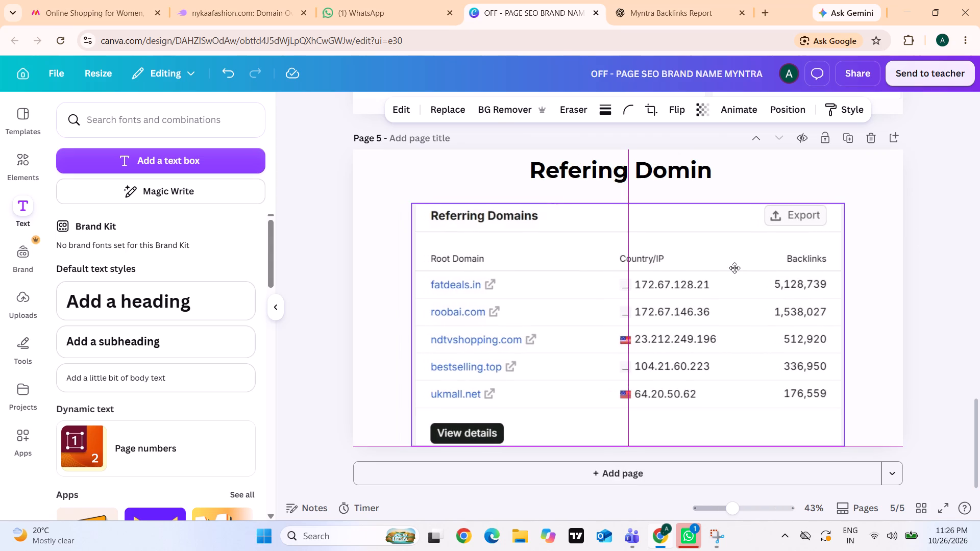
pyautogui.moveTo(734, 268); pyautogui.dragTo(735, 259)
# Centre the "Refering Domin" heading horizontally on page 5, just above the resized screenshot.
pyautogui.click(709, 174)
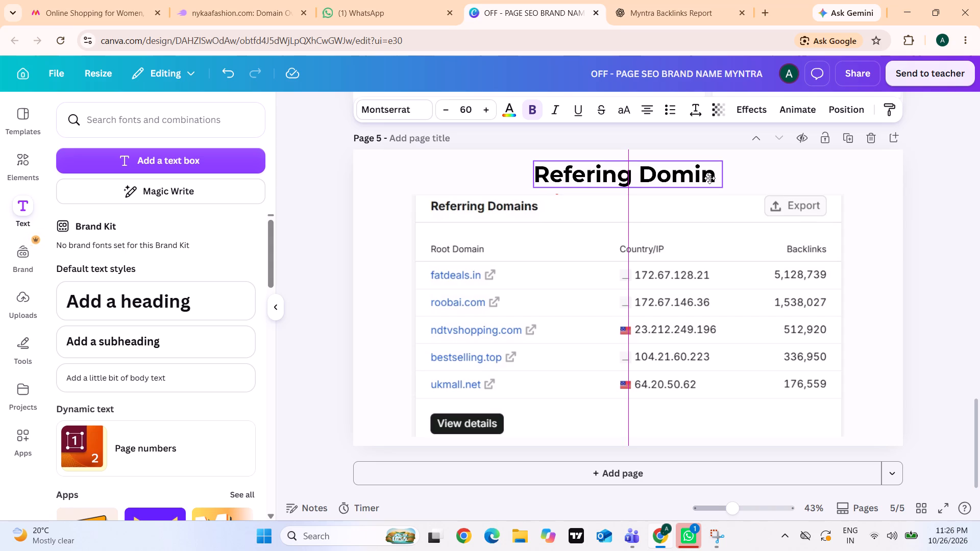
pyautogui.click(906, 197)
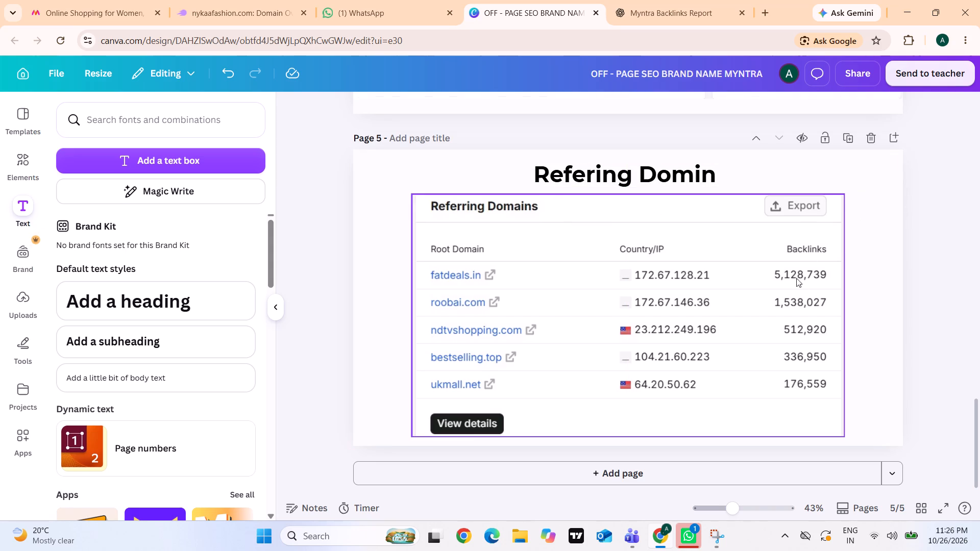
# Review all five pages of the presentation for consistent headings and layout, ending on page 1.
pyautogui.scroll(5, 853, 223)
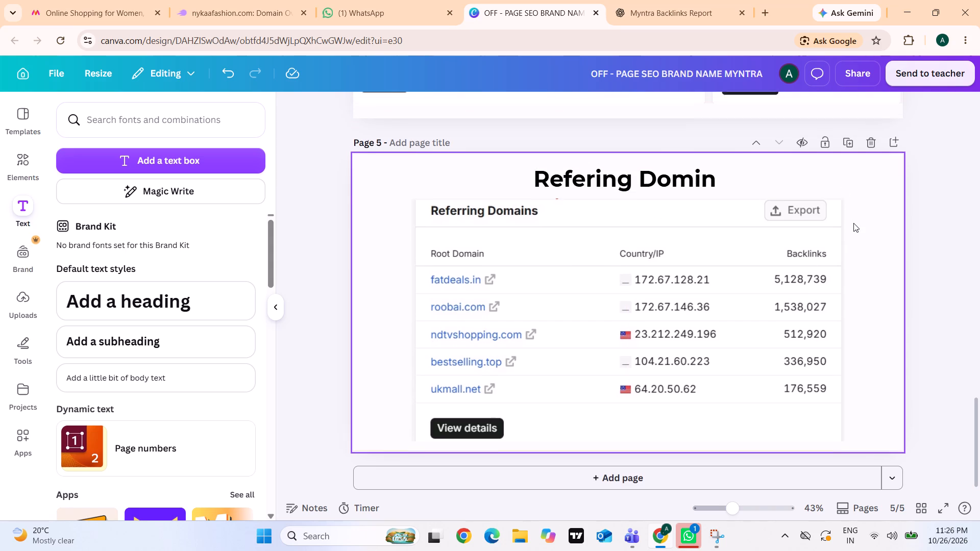
pyautogui.scroll(11, 853, 223)
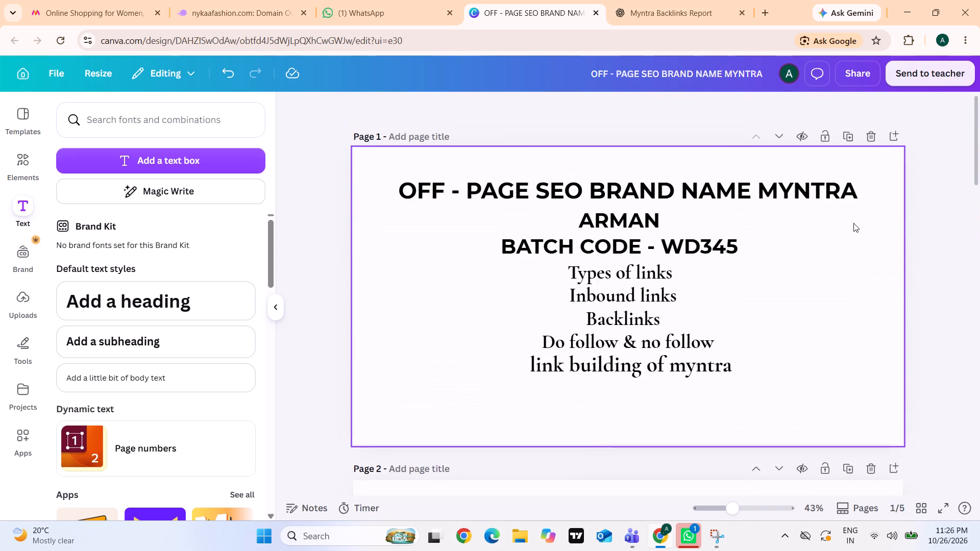
pyautogui.scroll(-14, 853, 223)
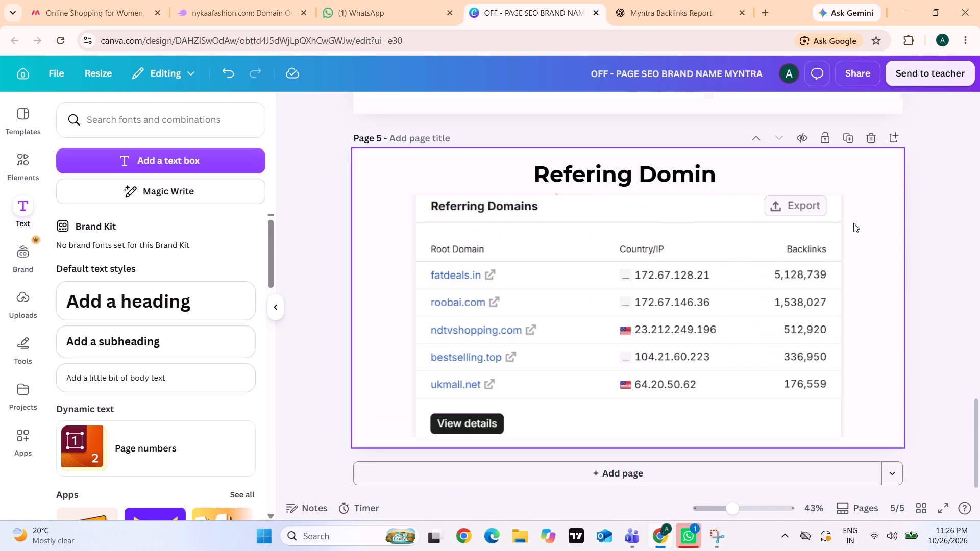
pyautogui.scroll(10, 853, 223)
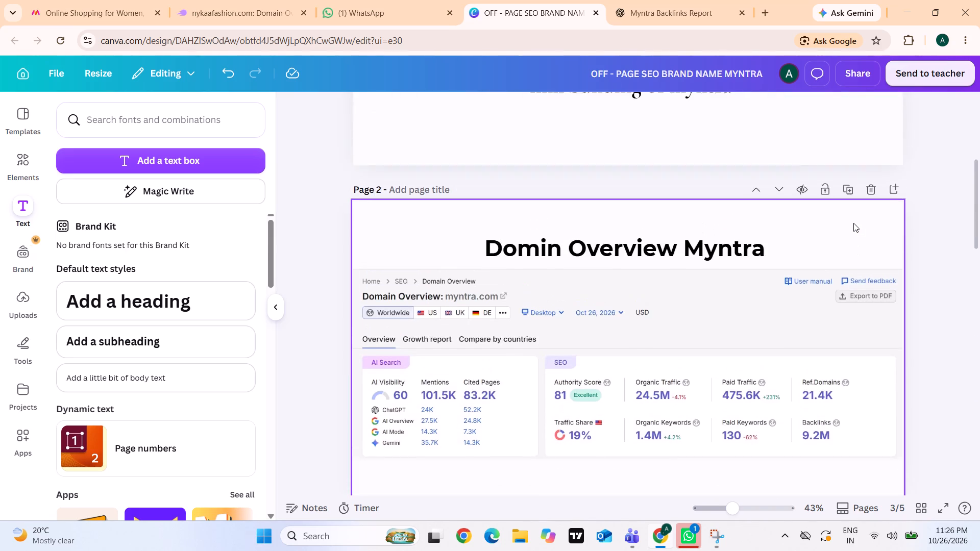
pyautogui.scroll(8, 853, 223)
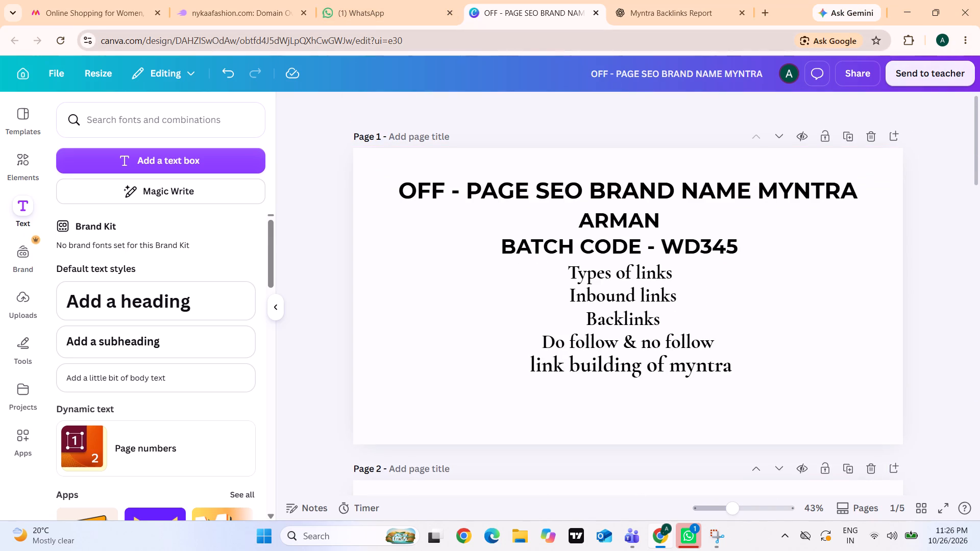
# Return to the Canva home page and move the 1080-wide "Untitled Design" among the recent designs to the trash.
pyautogui.click(23, 65)
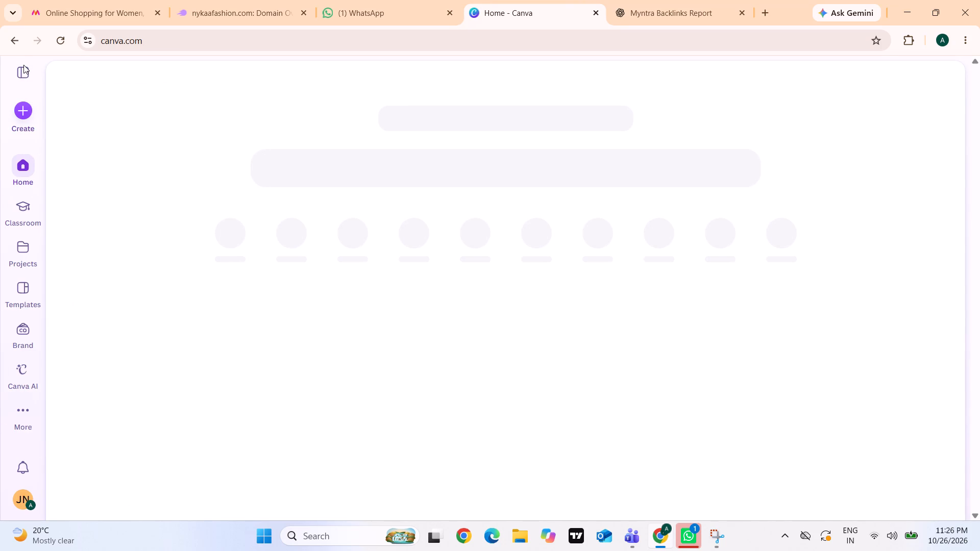
pyautogui.scroll(-3, 312, 226)
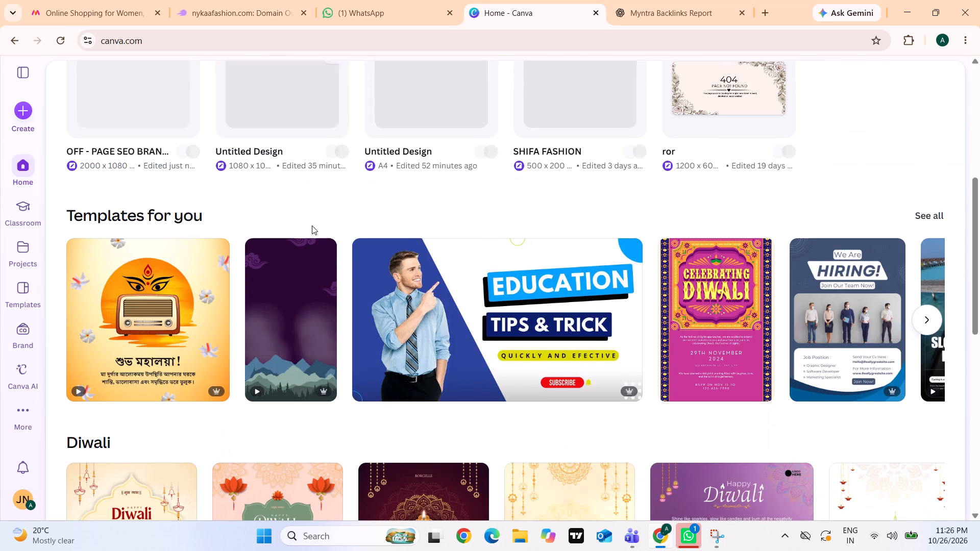
pyautogui.scroll(2, 260, 146)
pyautogui.click(336, 186)
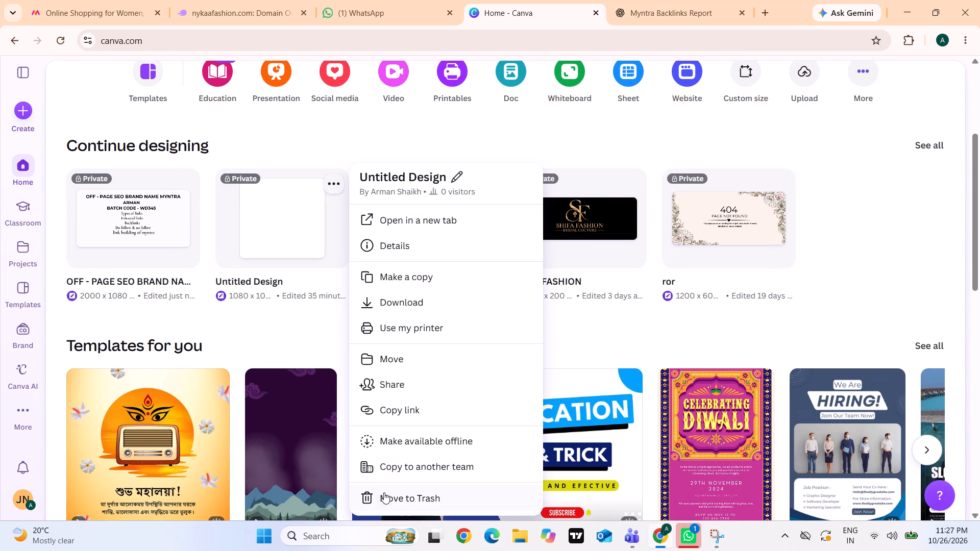
pyautogui.click(384, 495)
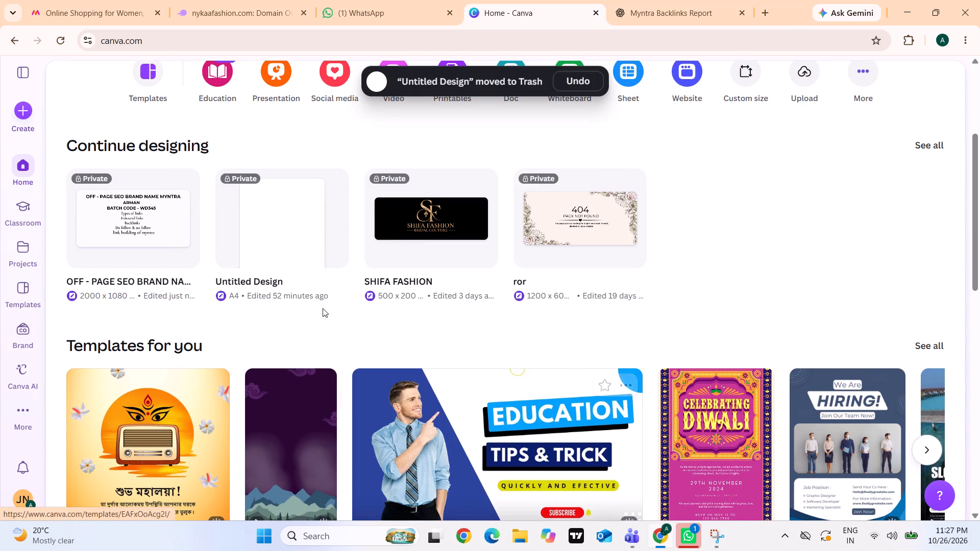
# Move the A4 "Untitled Design" among the recent designs to the trash.
pyautogui.click(331, 187)
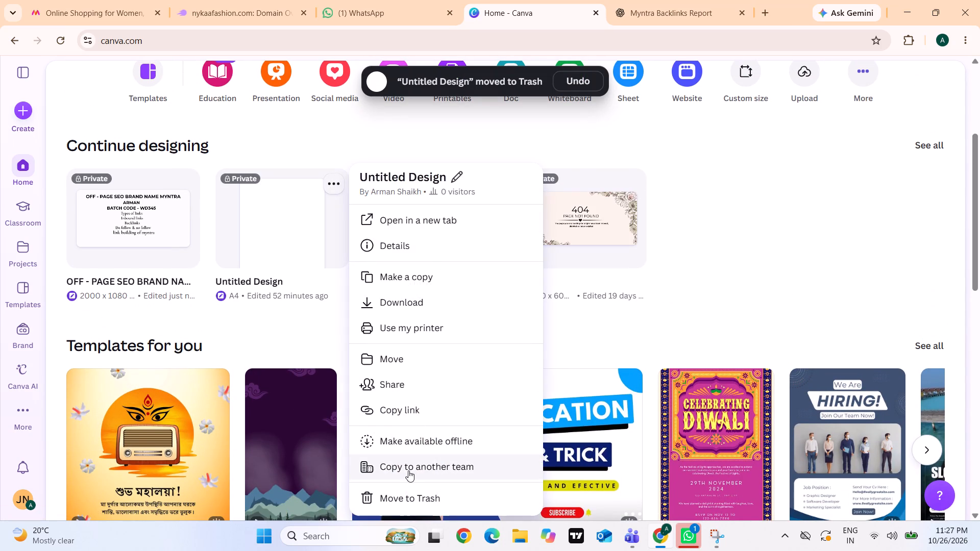
pyautogui.click(402, 496)
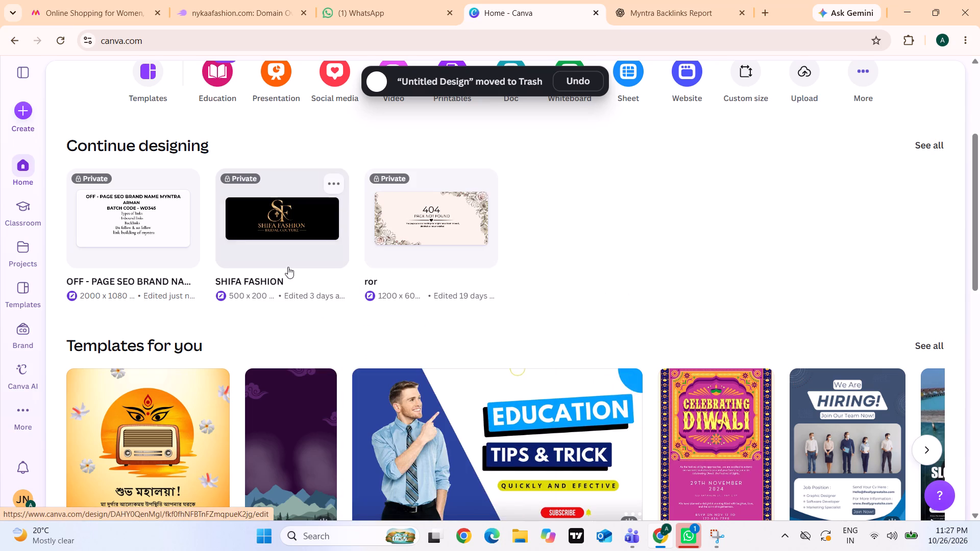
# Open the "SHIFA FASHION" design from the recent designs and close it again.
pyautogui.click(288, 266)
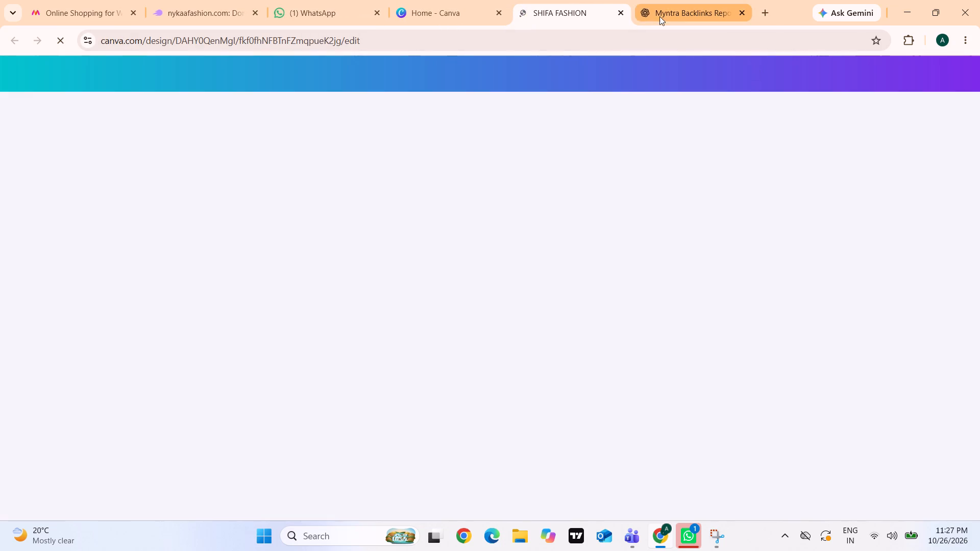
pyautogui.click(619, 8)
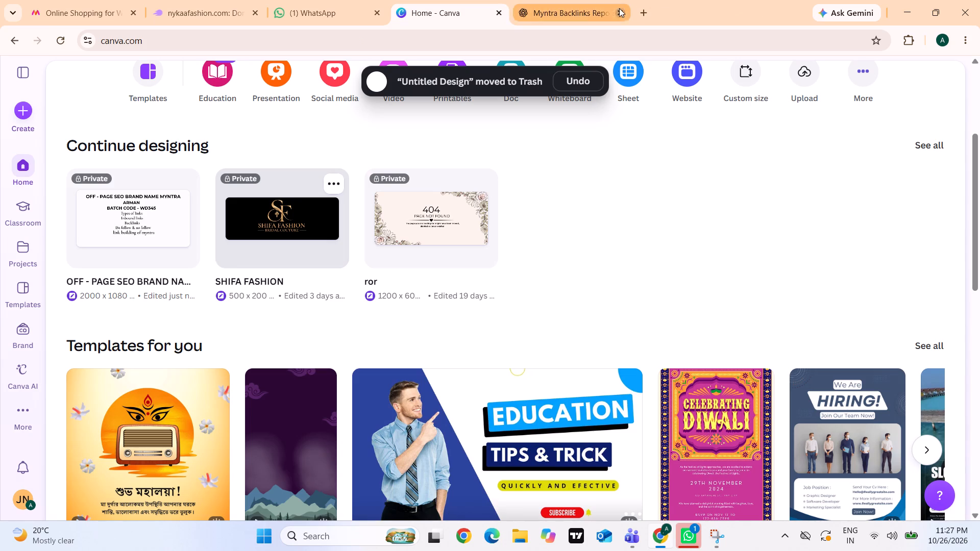
pyautogui.scroll(4, 179, 325)
pyautogui.click(119, 417)
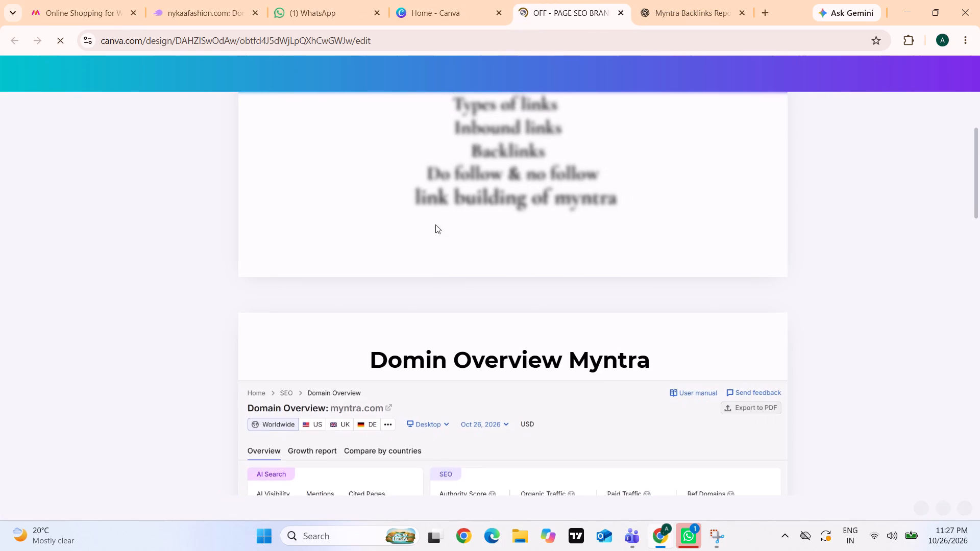
pyautogui.scroll(-1, 457, 300)
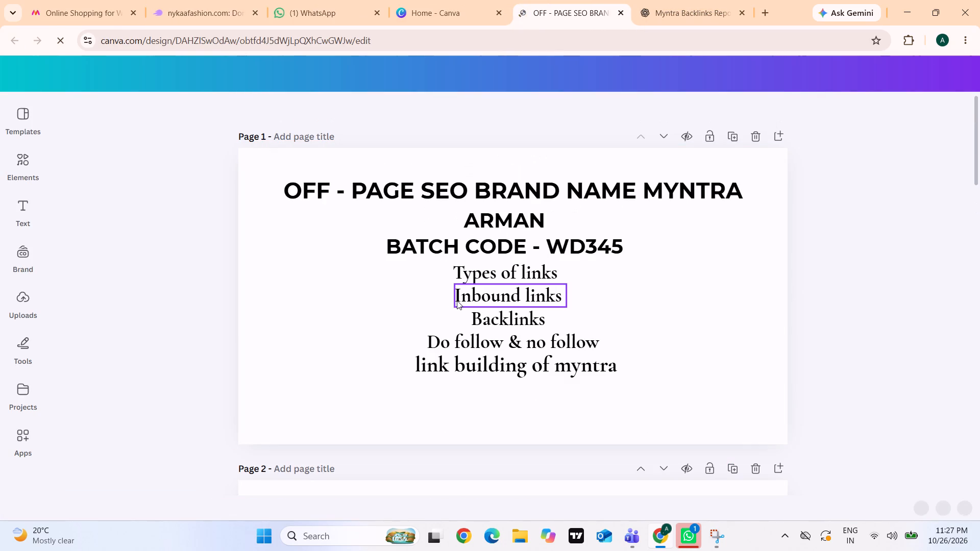
pyautogui.scroll(-4, 457, 300)
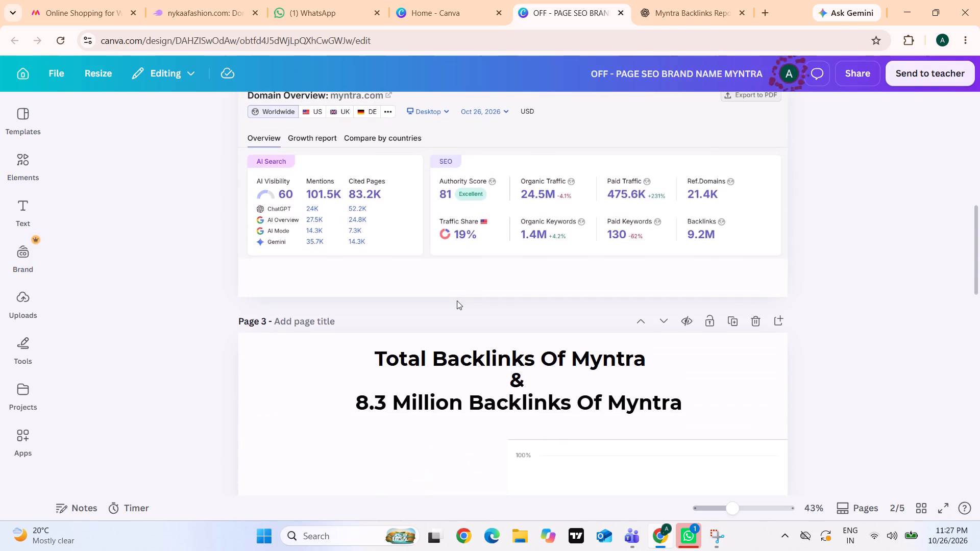